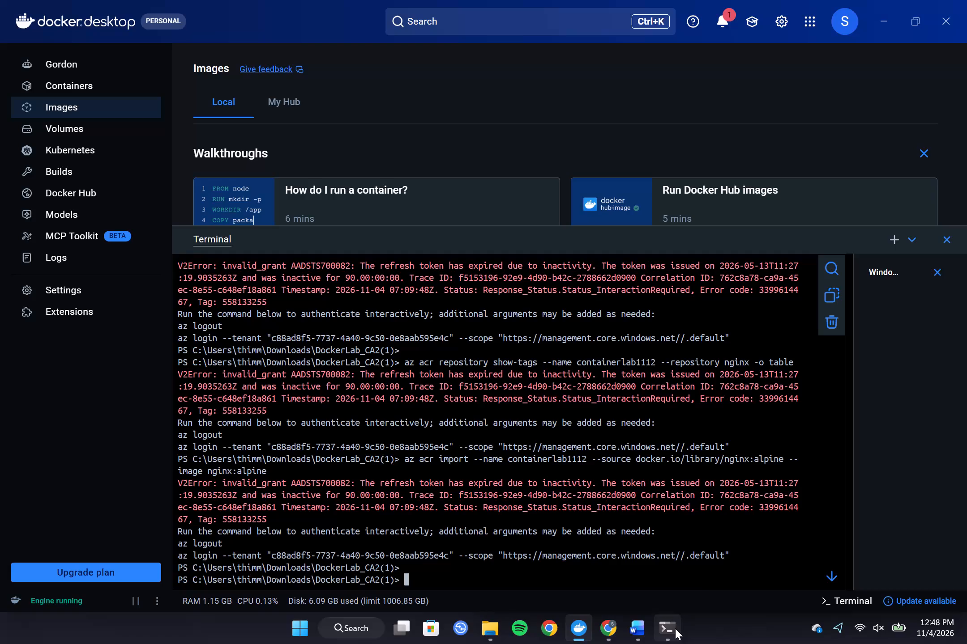
Capture a full-screen screenshot of the containerlab overview in the Azure portal and paste it at the end of the Word document, followed by a new line.
{"action": "left_click", "coordinate": [606, 628]}
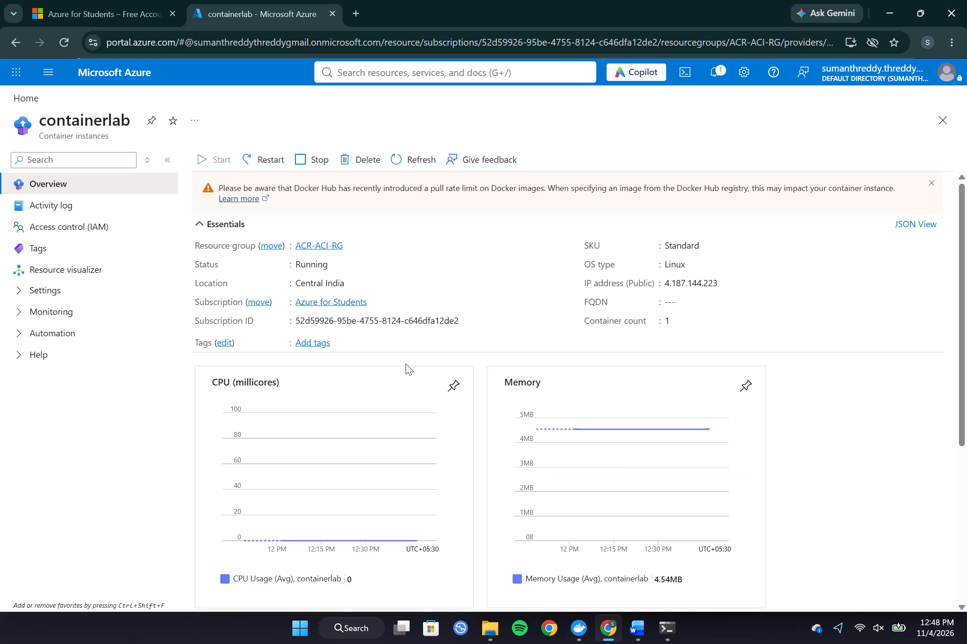
{"action": "key", "text": "Print"}
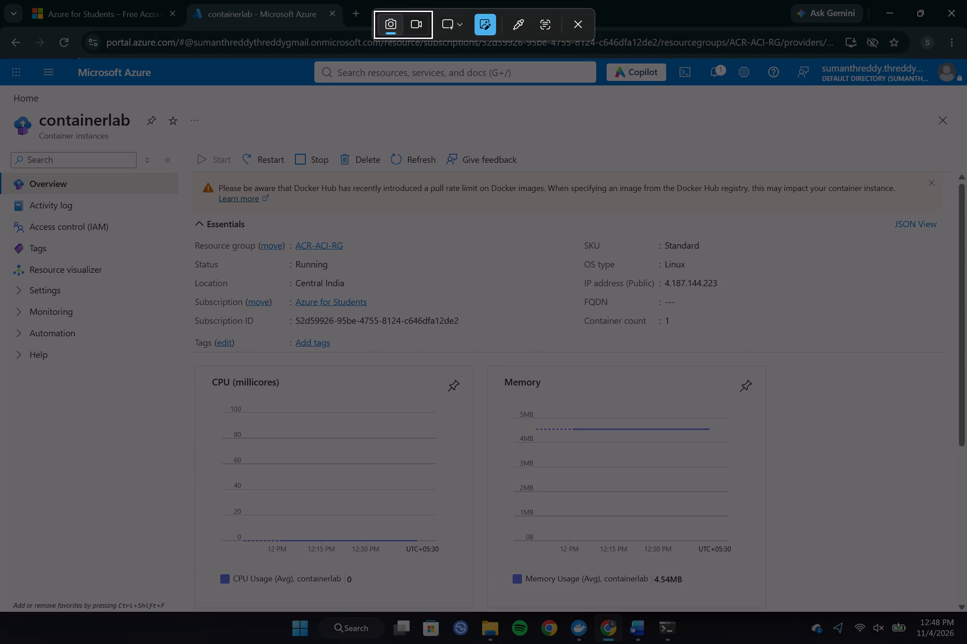
{"action": "left_click_drag", "start_coordinate": [4, 1], "coordinate": [966, 643]}
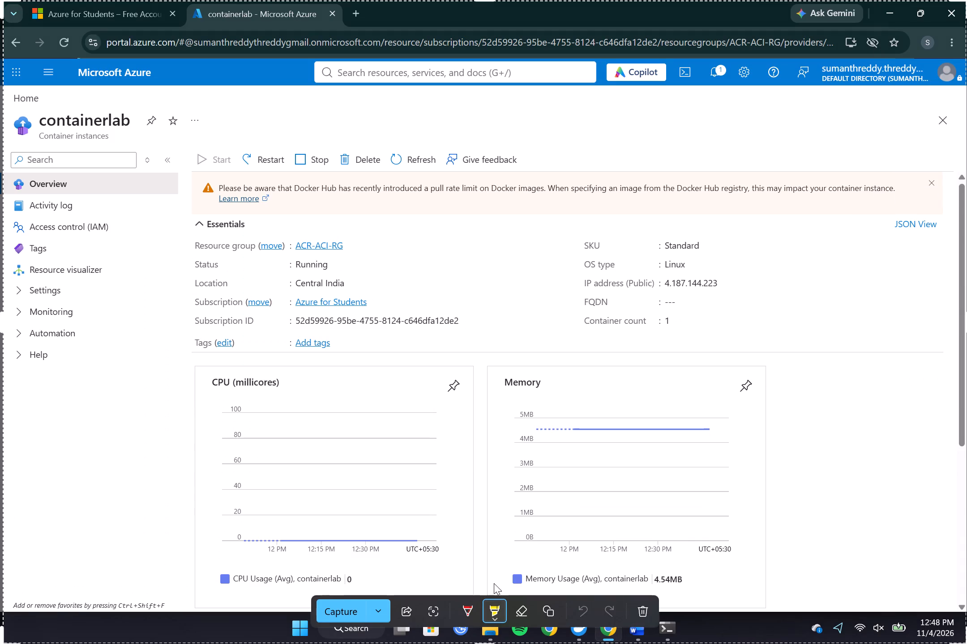
{"action": "left_click", "coordinate": [355, 607]}
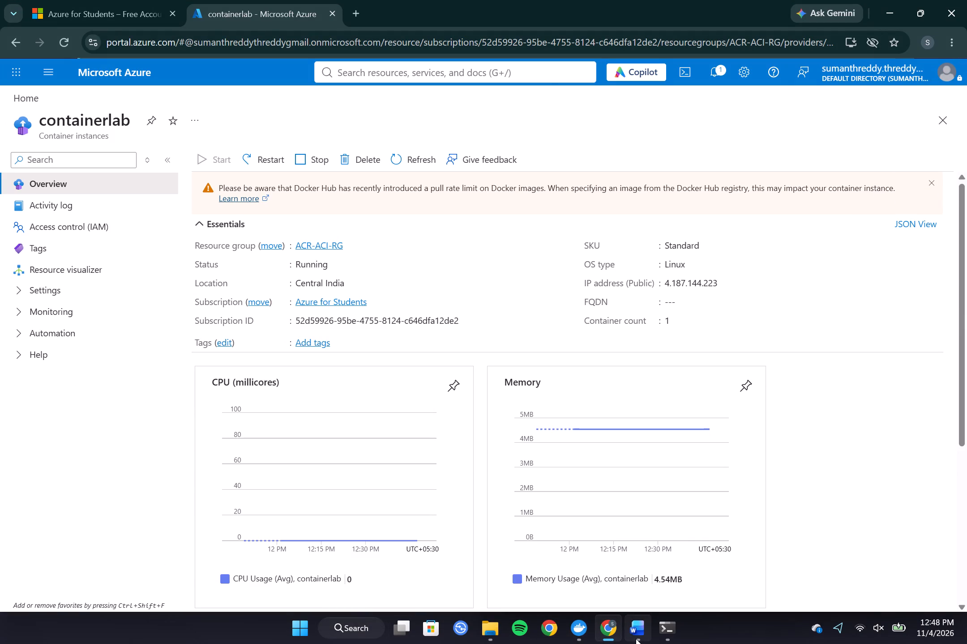
{"action": "left_click", "coordinate": [636, 639]}
{"action": "key", "text": "ctrl+v"}
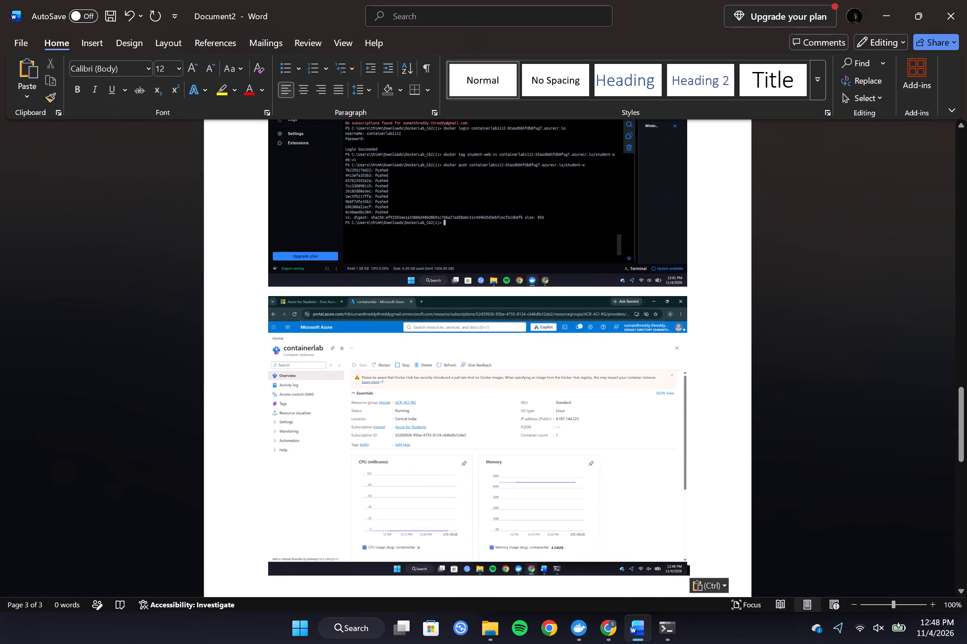
{"action": "key", "text": "Return"}
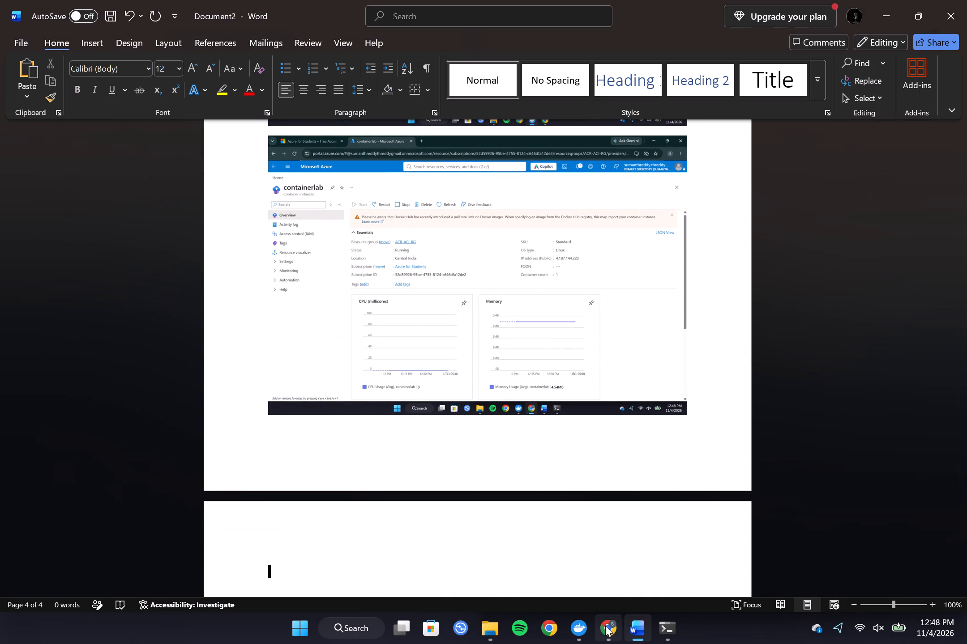
Return to the Azure portal in Chrome, open the containerlab1112 registry's Repositories page and refresh it.
{"action": "left_click", "coordinate": [587, 629]}
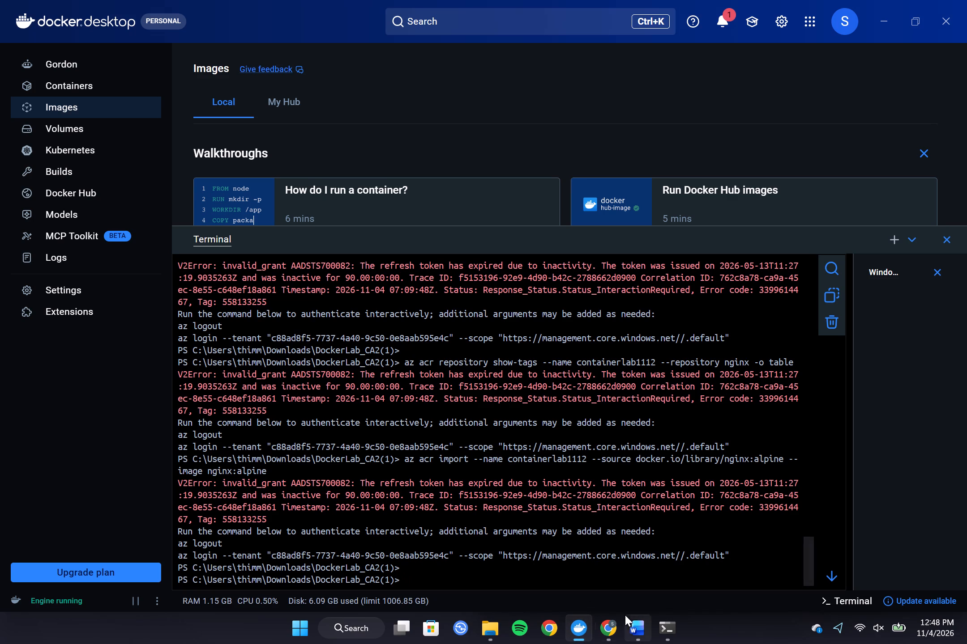
{"action": "left_click", "coordinate": [612, 627]}
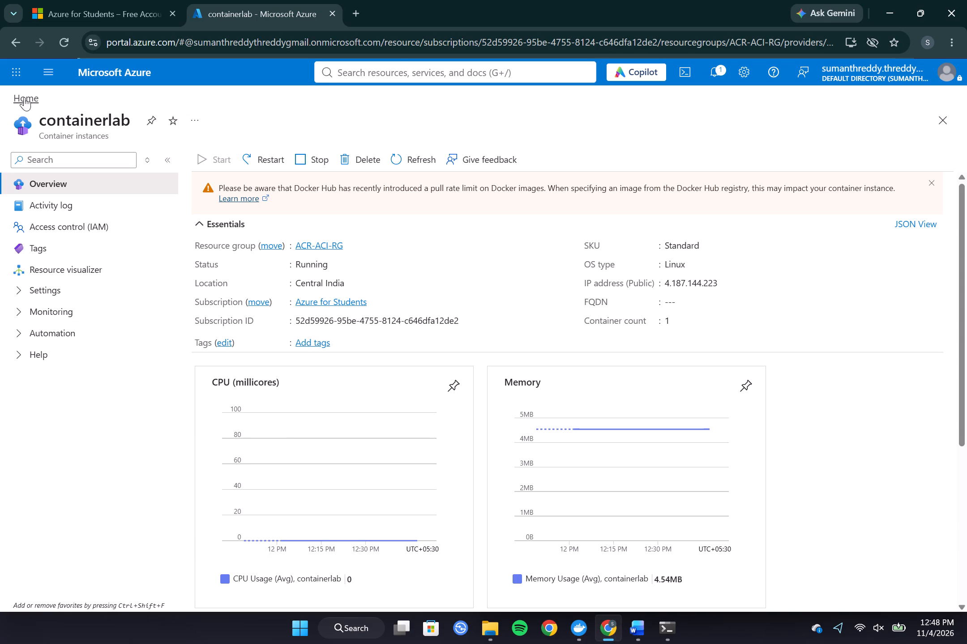
{"action": "left_click", "coordinate": [35, 96]}
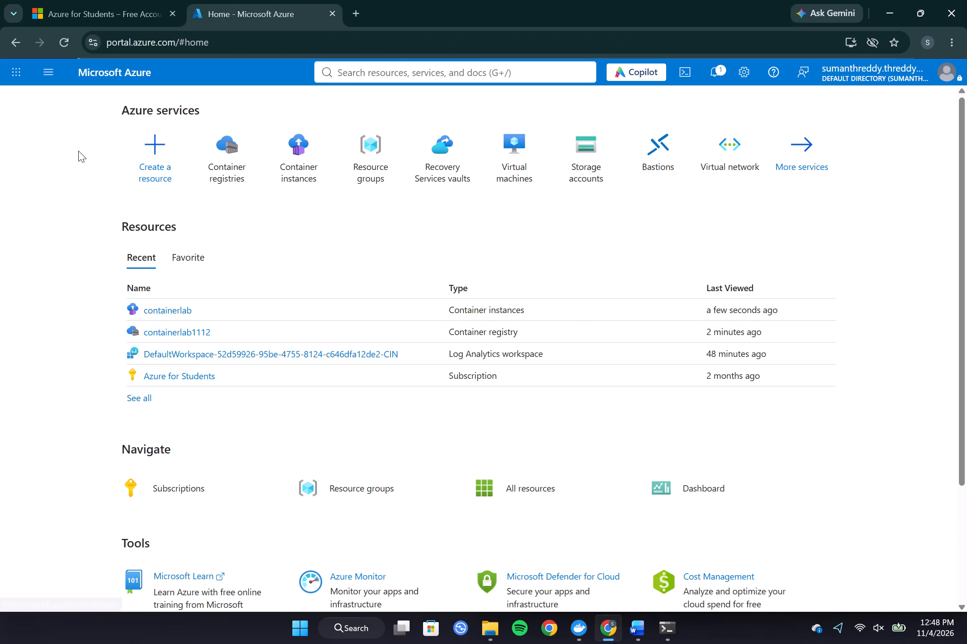
{"action": "left_click", "coordinate": [192, 330]}
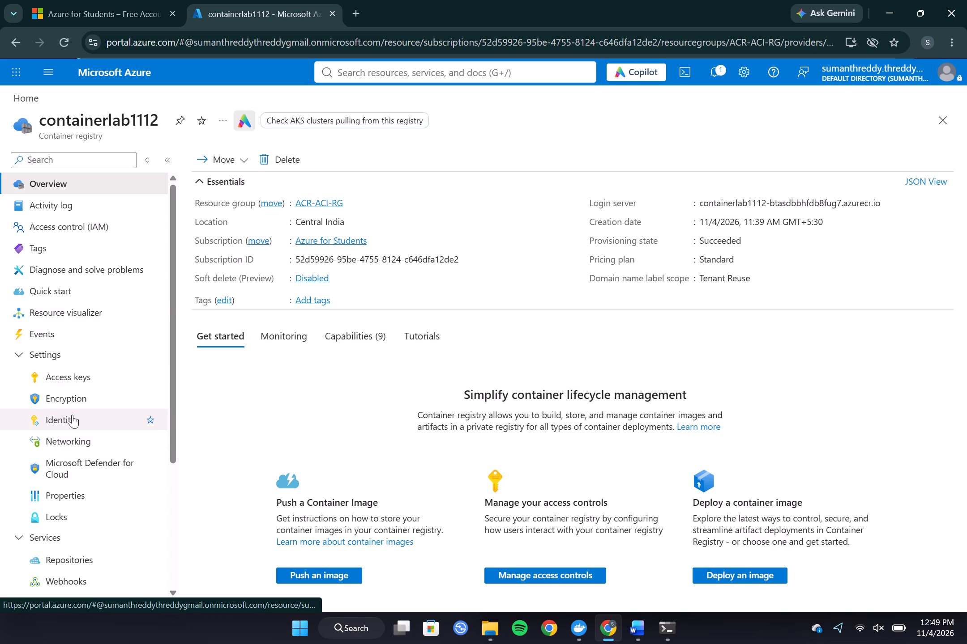
{"action": "scroll", "coordinate": [111, 458], "scroll_direction": "down", "scroll_amount": 1}
{"action": "left_click", "coordinate": [98, 462]}
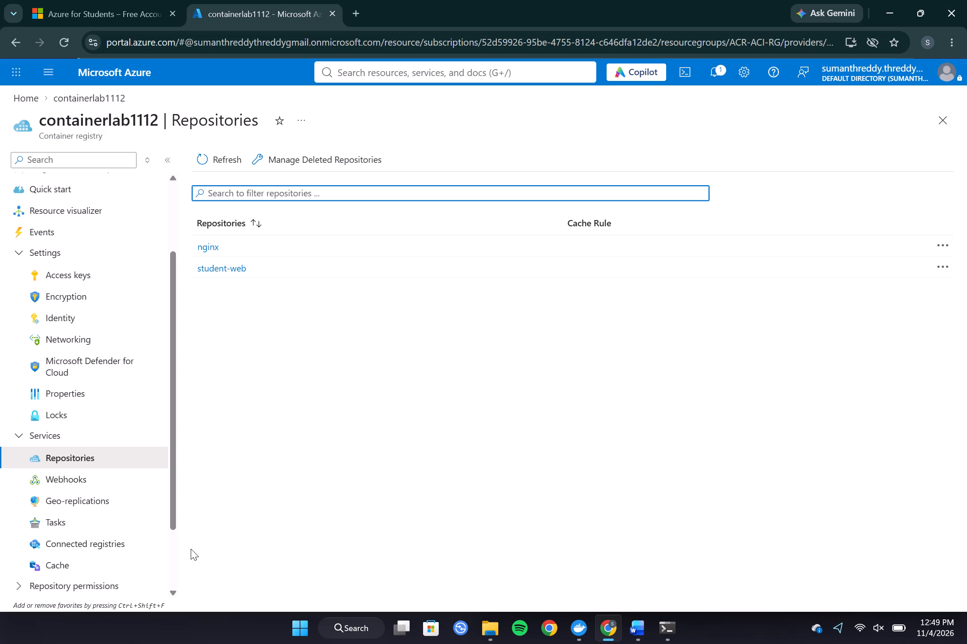
{"action": "left_click", "coordinate": [231, 158]}
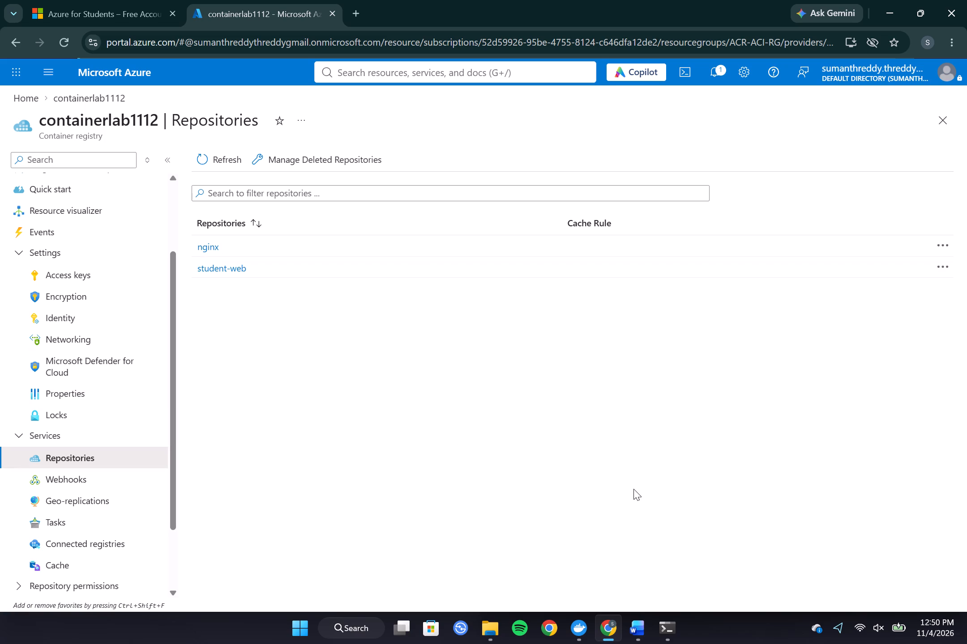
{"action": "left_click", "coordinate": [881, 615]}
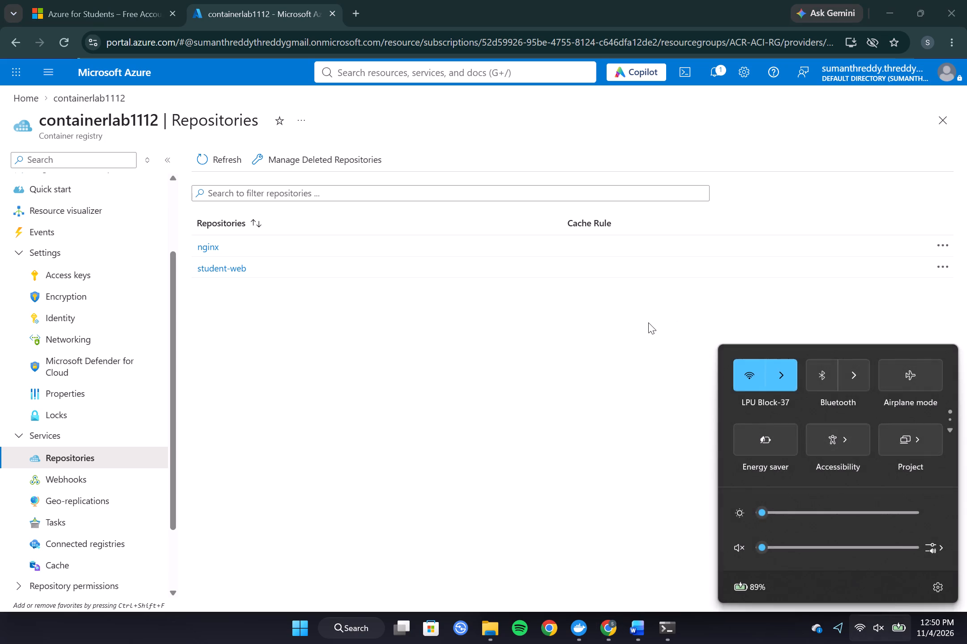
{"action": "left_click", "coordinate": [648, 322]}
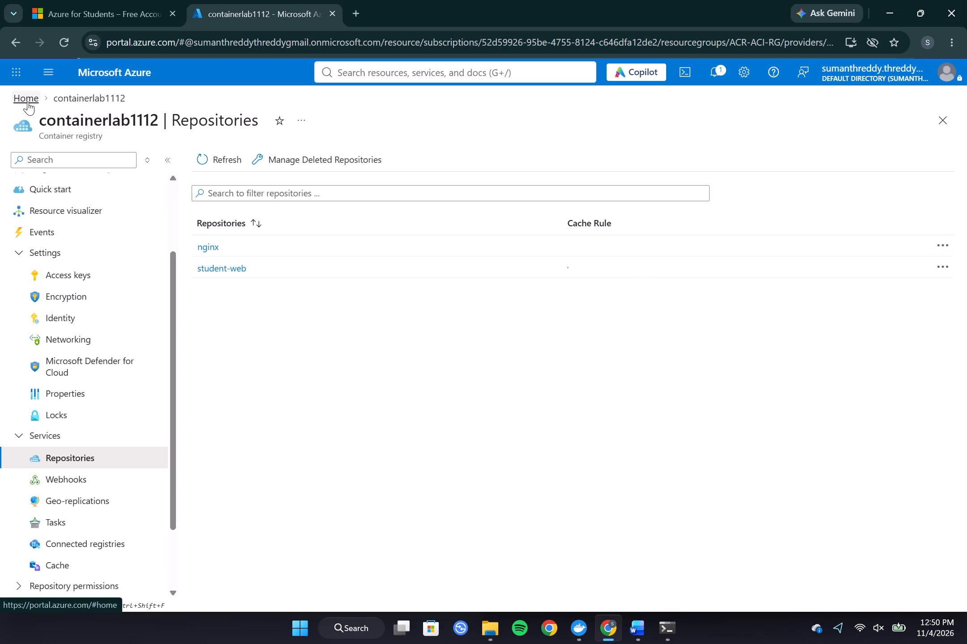
In the Word document, insert an empty line above the Docker Desktop terminal screenshot that follows the Access keys screenshot.
{"action": "left_click", "coordinate": [631, 631]}
{"action": "scroll", "coordinate": [600, 374], "scroll_direction": "down", "scroll_amount": 1}
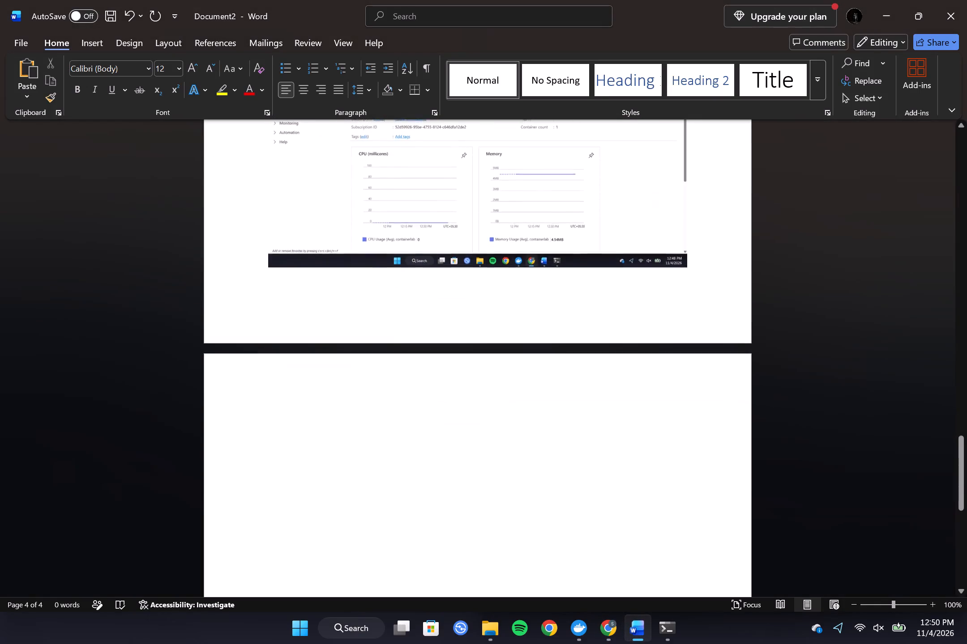
{"action": "scroll", "coordinate": [600, 374], "scroll_direction": "up", "scroll_amount": 1}
{"action": "scroll", "coordinate": [603, 494], "scroll_direction": "up", "scroll_amount": 1}
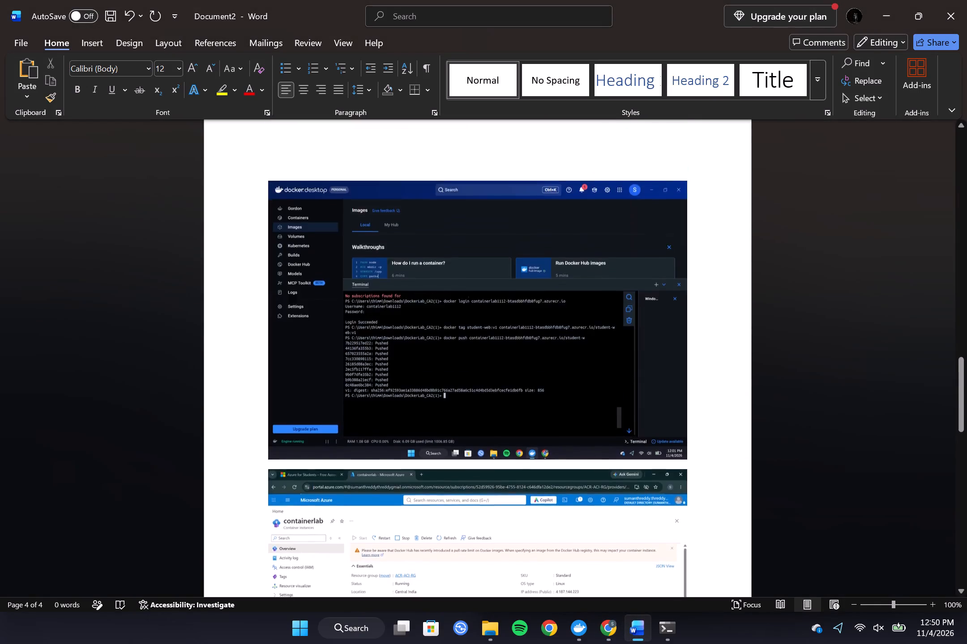
{"action": "scroll", "coordinate": [603, 494], "scroll_direction": "up", "scroll_amount": 1}
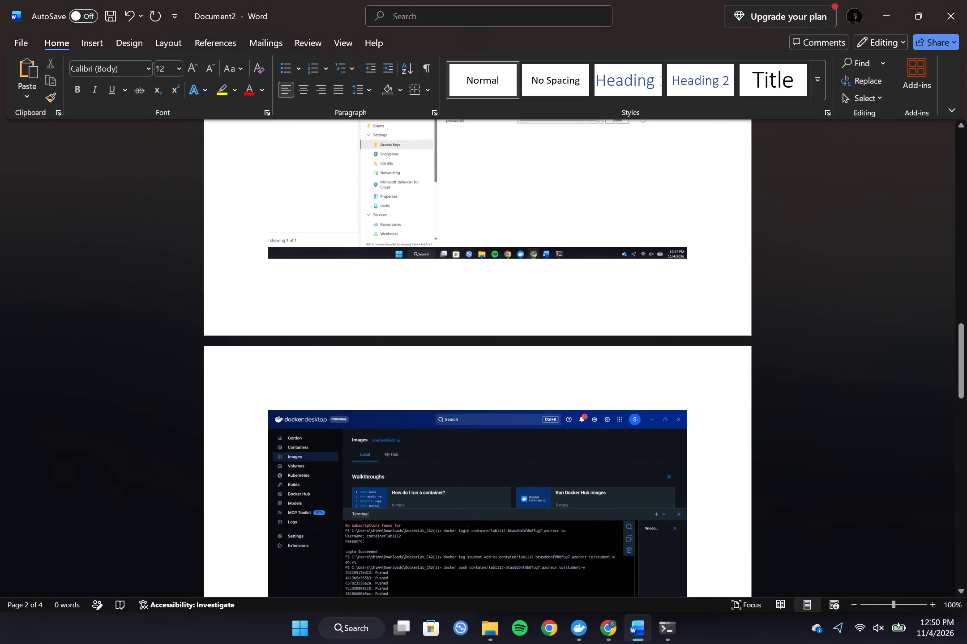
{"action": "left_click", "coordinate": [706, 231]}
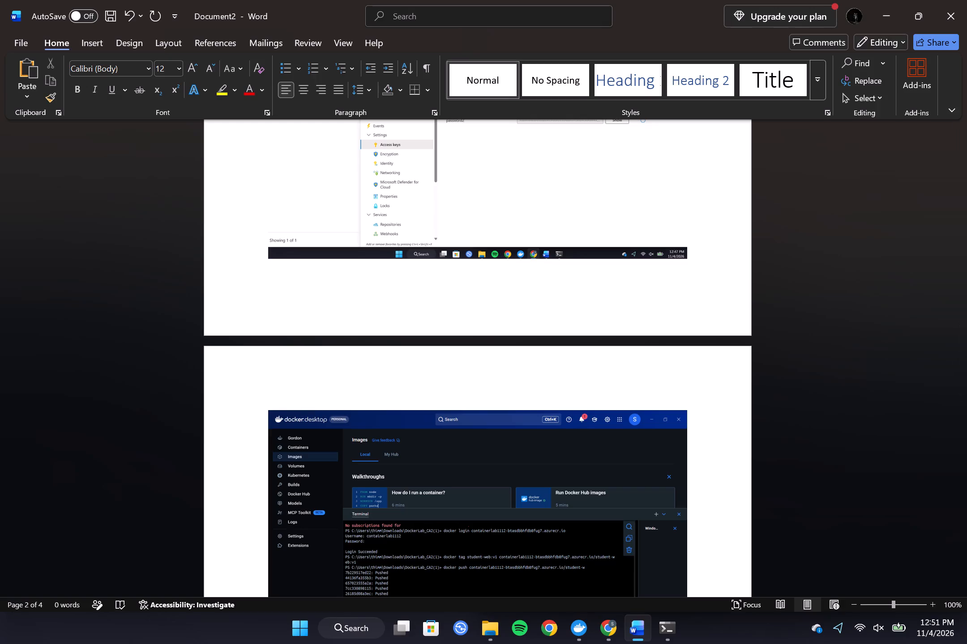
{"action": "key", "text": "Return"}
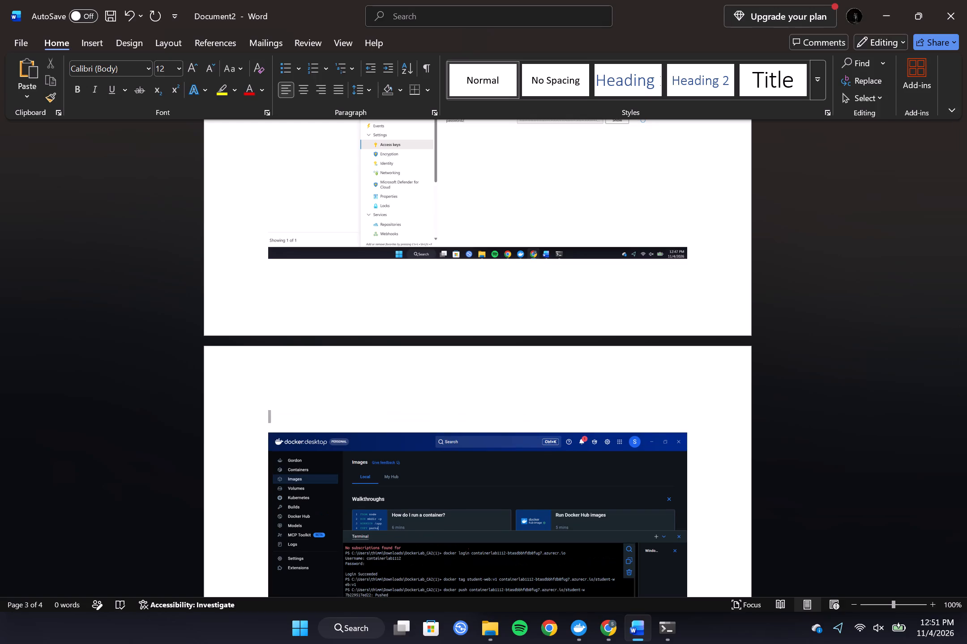
Capture a full-screen screenshot of the containerlab1112 Repositories page in Chrome and paste it into the empty line in Word.
{"action": "left_click", "coordinate": [600, 630]}
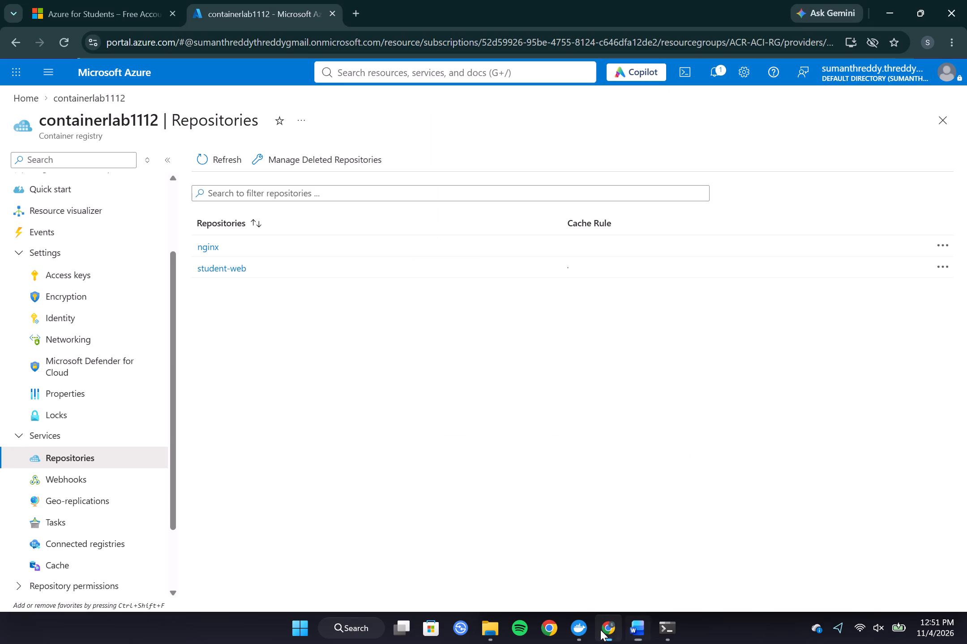
{"action": "key", "text": "Print"}
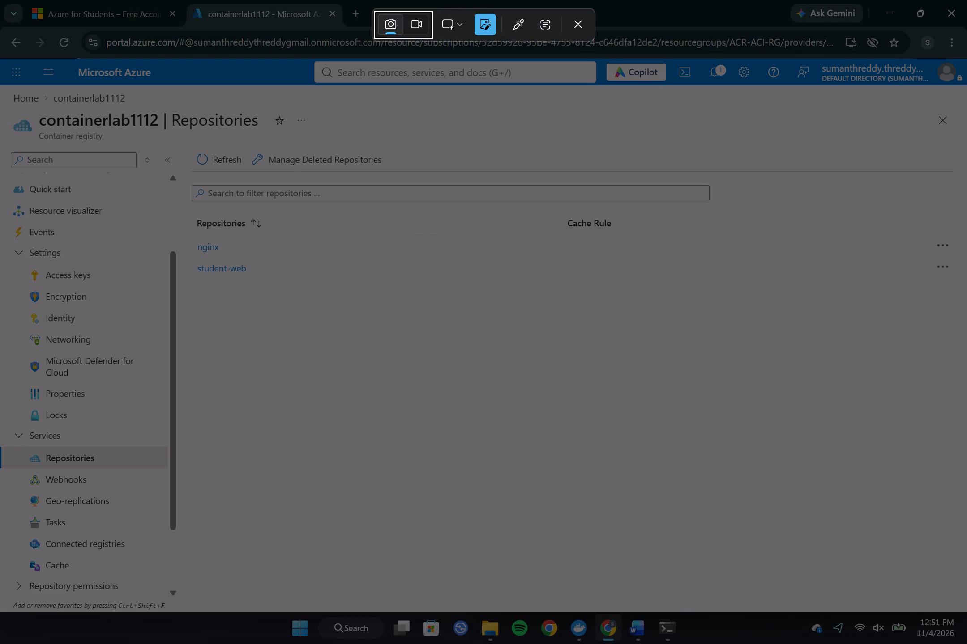
{"action": "left_click_drag", "start_coordinate": [0, 3], "coordinate": [966, 643]}
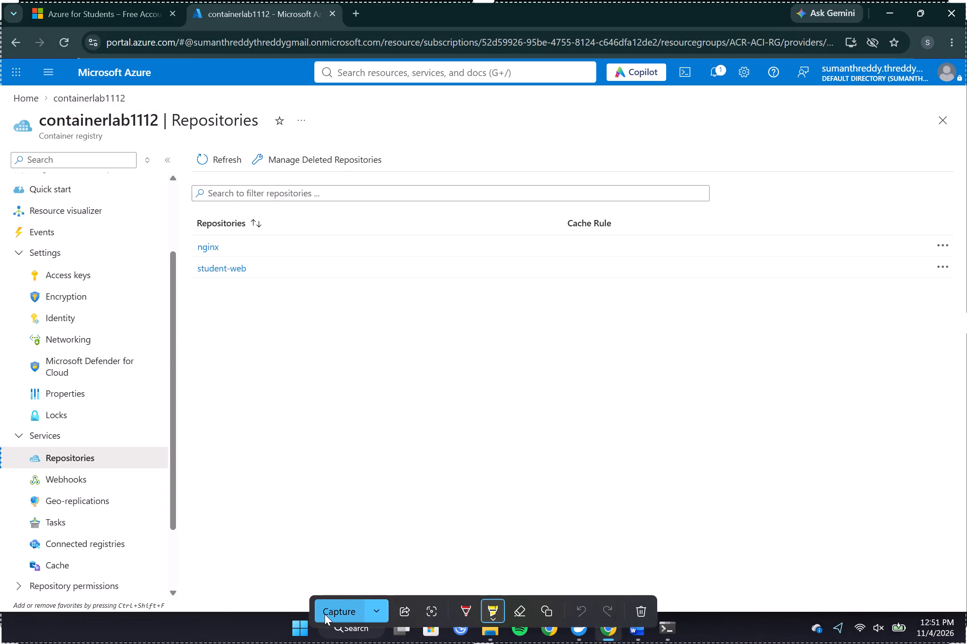
{"action": "left_click", "coordinate": [325, 614]}
{"action": "left_click", "coordinate": [634, 629]}
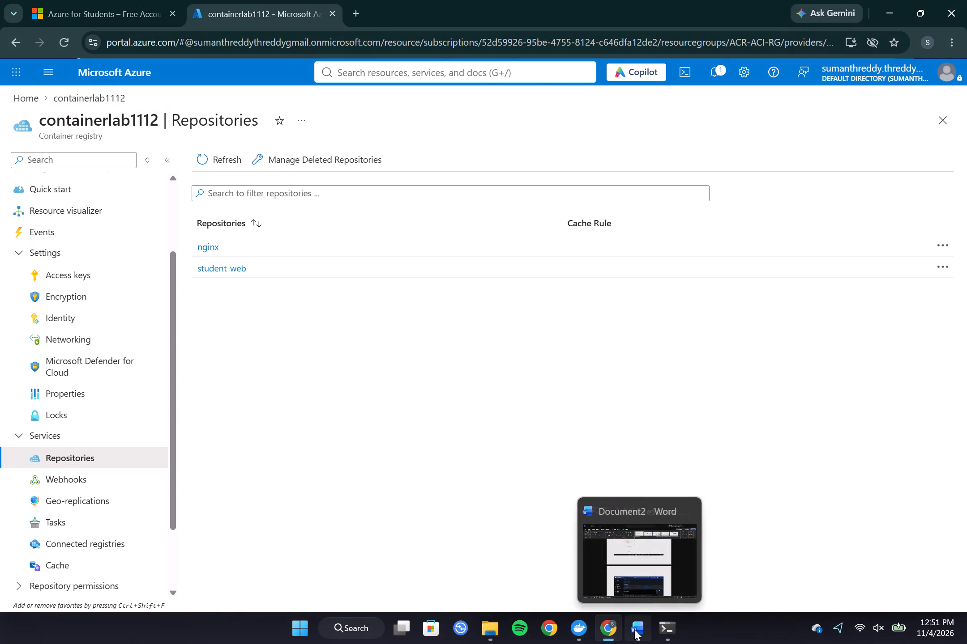
{"action": "key", "text": "ctrl+v"}
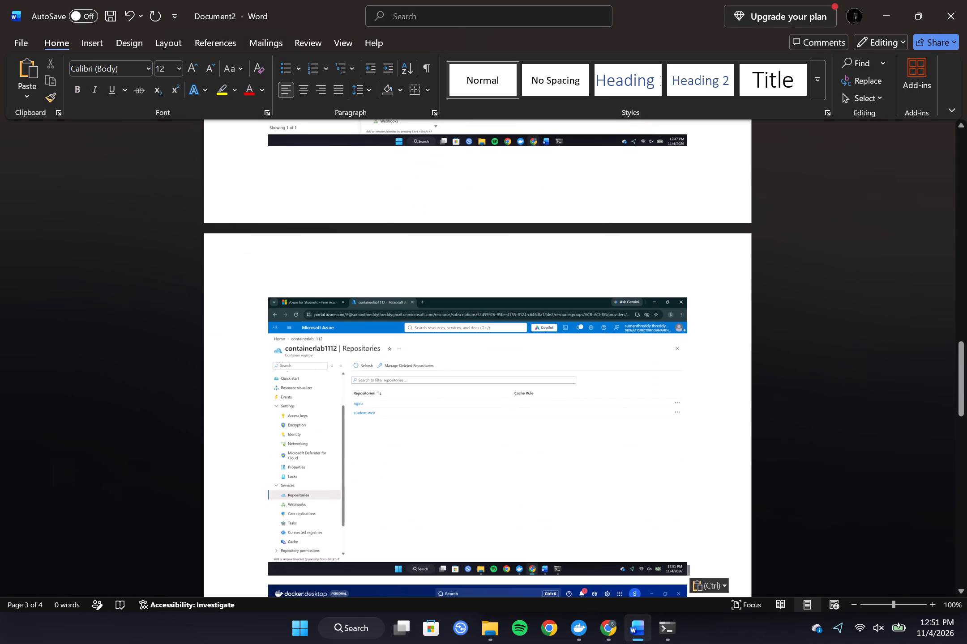
Add the caption "Repository:" on its own line above the Repositories screenshot.
{"action": "left_click", "coordinate": [404, 280]}
{"action": "left_click", "coordinate": [265, 302]}
{"action": "key", "text": "Left"}
{"action": "key", "text": "Left"}
{"action": "key", "text": "Right"}
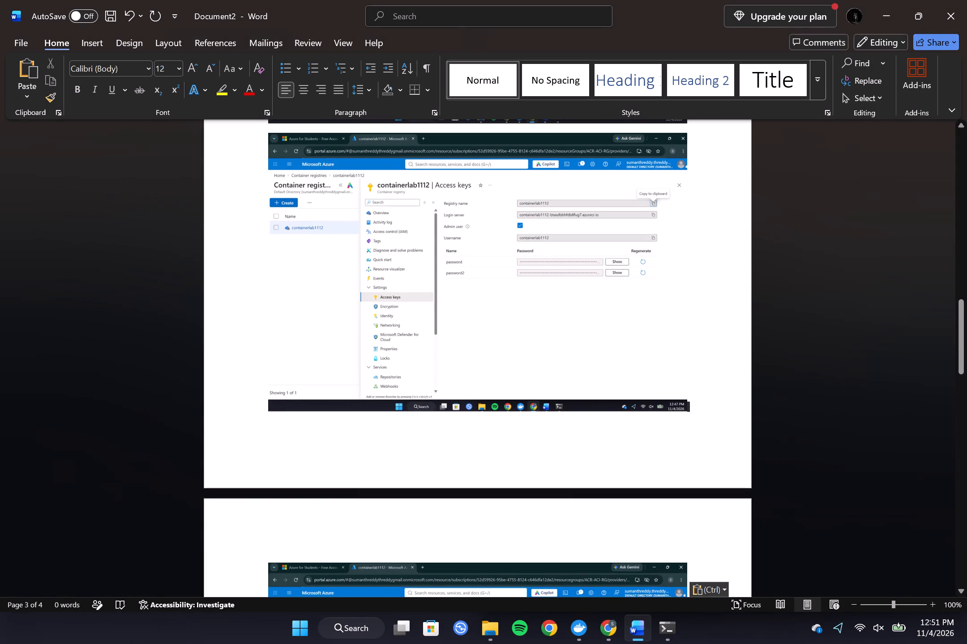
{"action": "key", "text": "Return"}
{"action": "type", "text": "RE"}
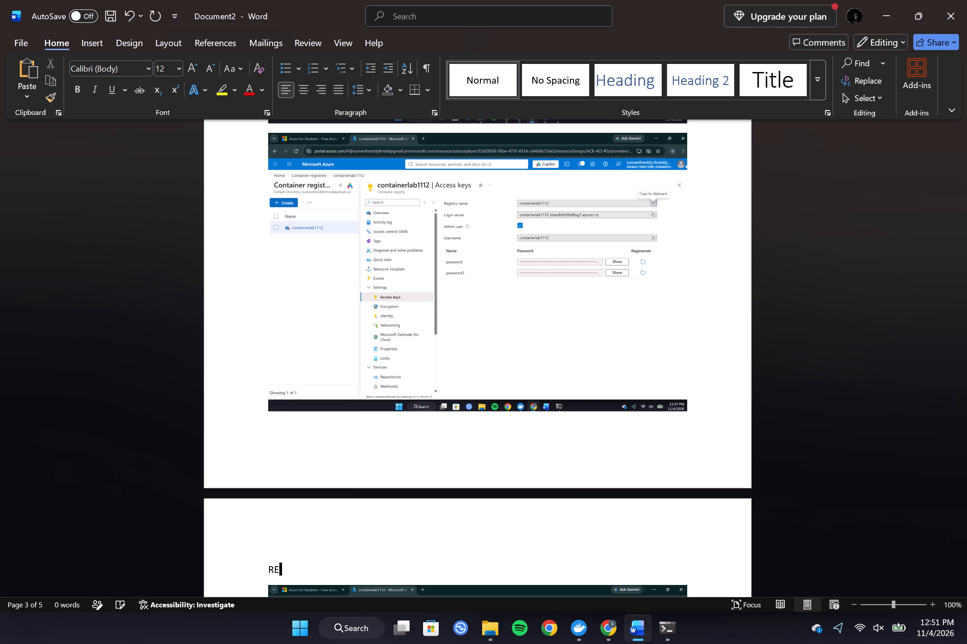
{"action": "key", "text": "BackSpace"}
{"action": "type", "text": "epositri"}
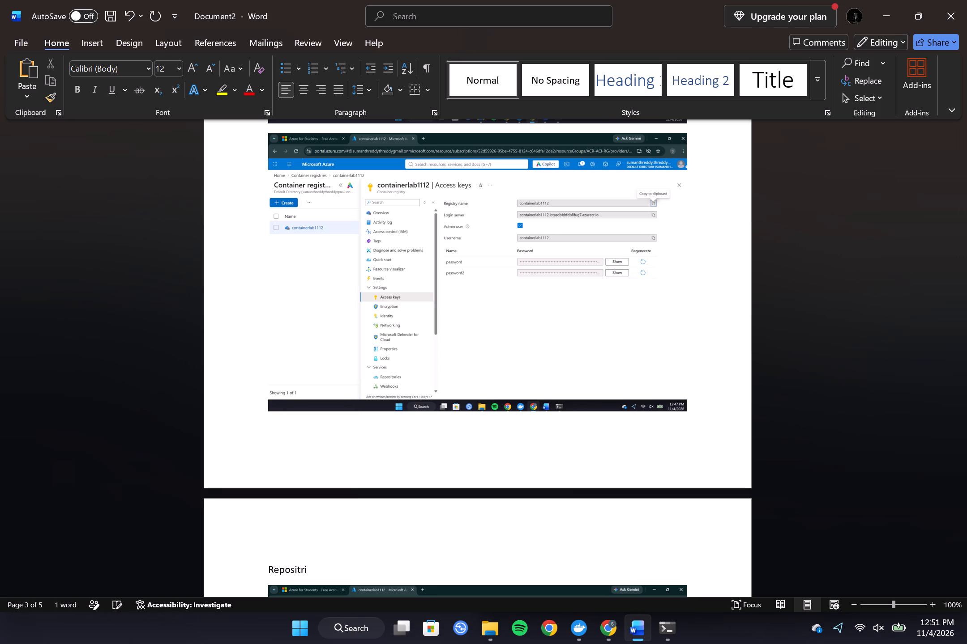
{"action": "key", "text": "BackSpace"}
{"action": "key", "text": "BackSpace"}
{"action": "key", "text": "BackSpace"}
{"action": "type", "text": "tory"}
{"action": "key", "text": "shift+colon"}
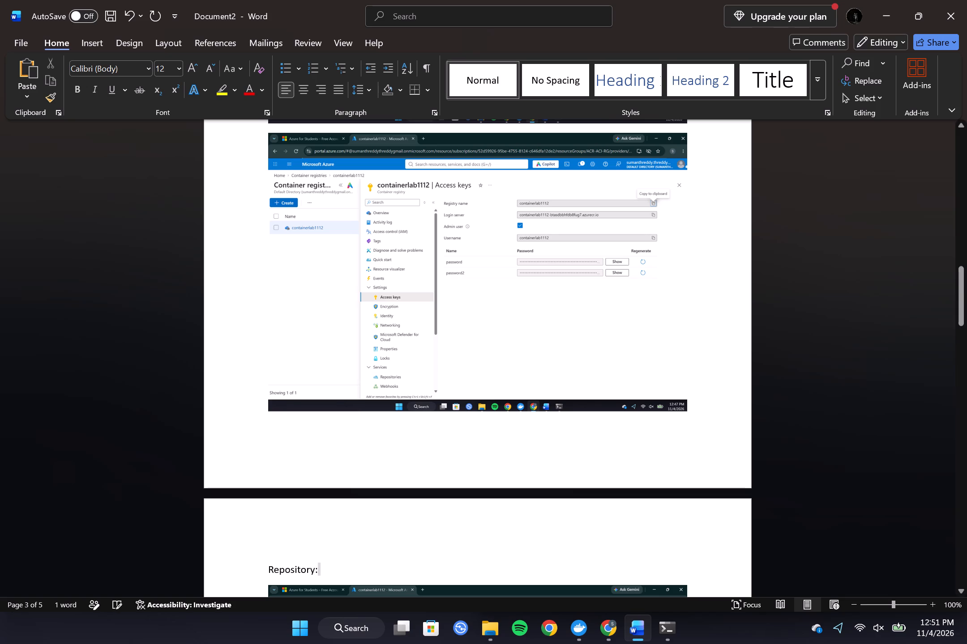
Shrink the Repositories screenshot slightly, keeping its proportions, so the Docker Desktop screenshot fits below it on the same page.
{"action": "scroll", "coordinate": [347, 336], "scroll_direction": "down", "scroll_amount": 1}
{"action": "scroll", "coordinate": [414, 531], "scroll_direction": "down", "scroll_amount": 1}
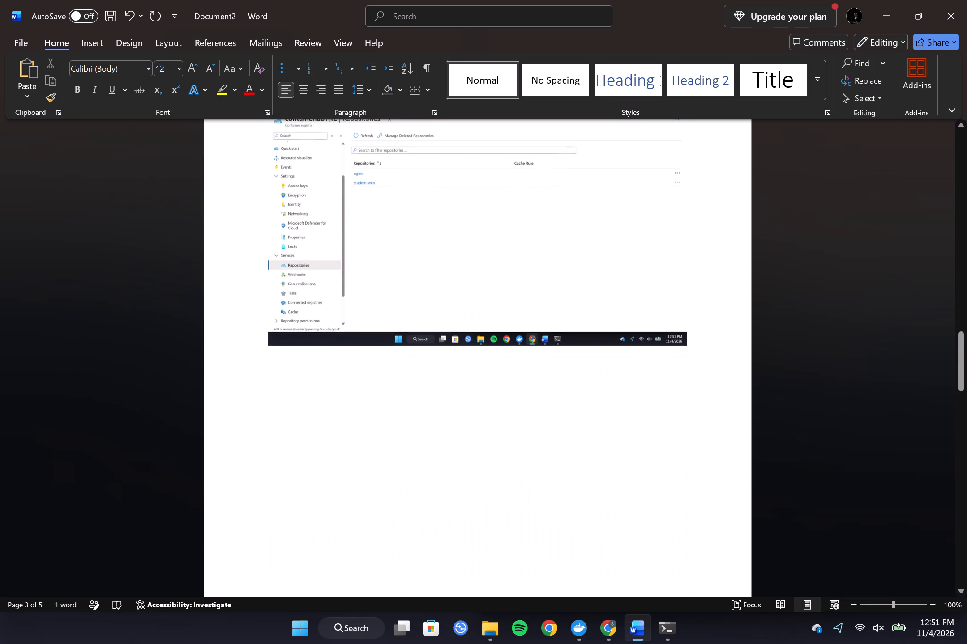
{"action": "scroll", "coordinate": [468, 491], "scroll_direction": "down", "scroll_amount": 1}
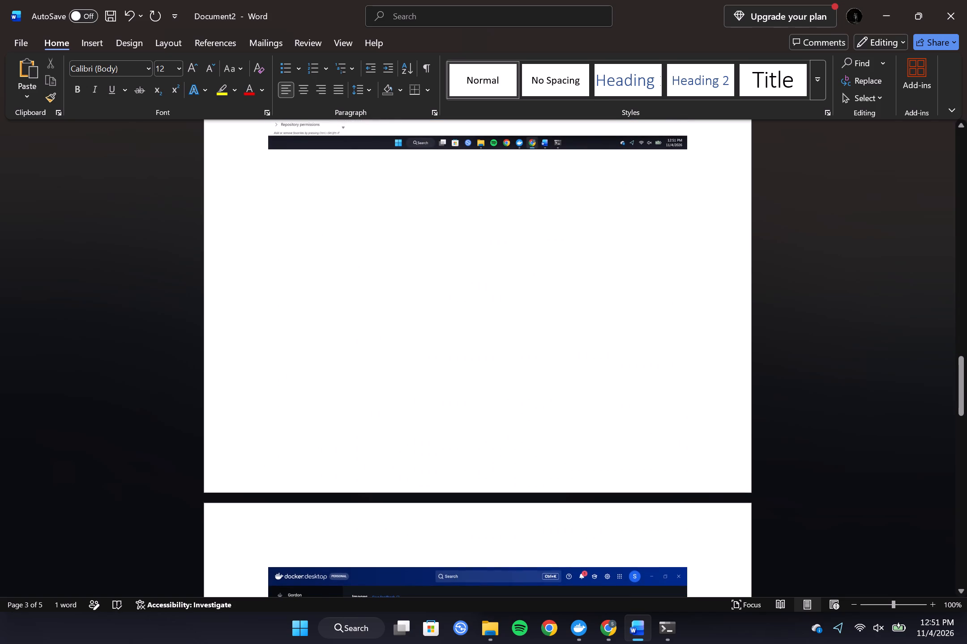
{"action": "scroll", "coordinate": [466, 353], "scroll_direction": "up", "scroll_amount": 1}
{"action": "left_click", "coordinate": [581, 357]}
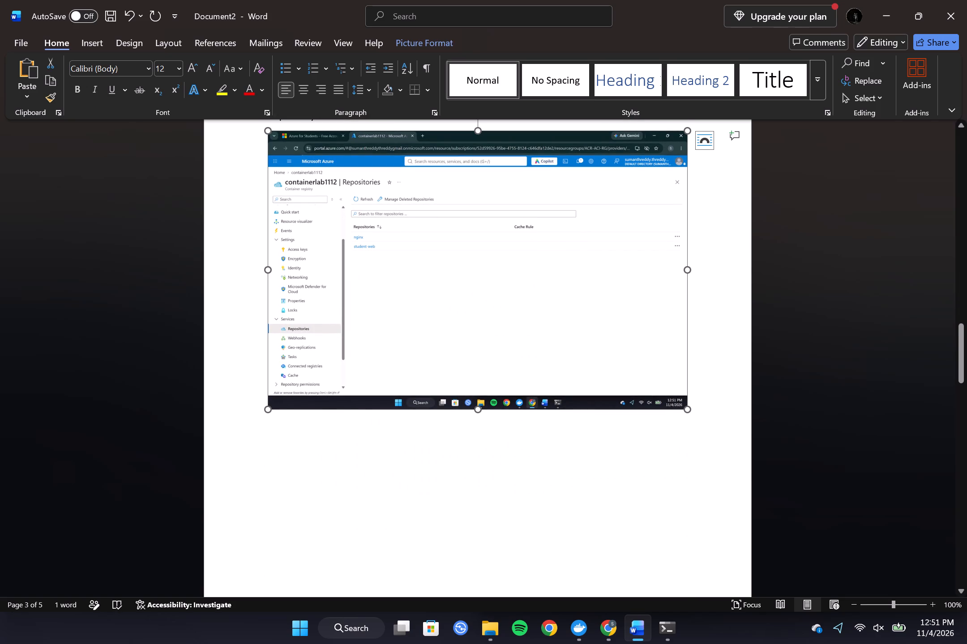
{"action": "left_click_drag", "start_coordinate": [687, 412], "coordinate": [672, 398]}
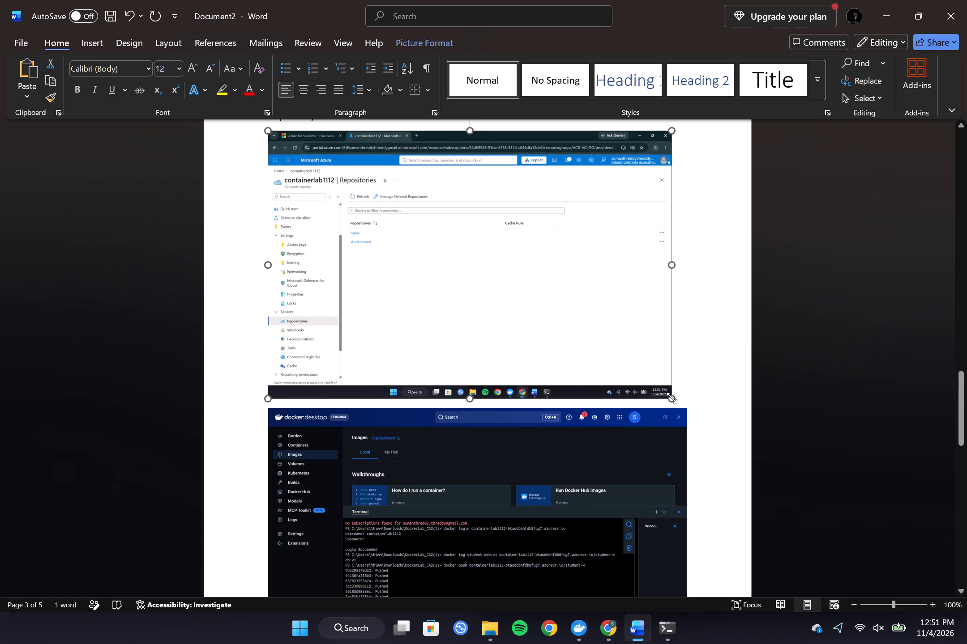
{"action": "left_click", "coordinate": [691, 402]}
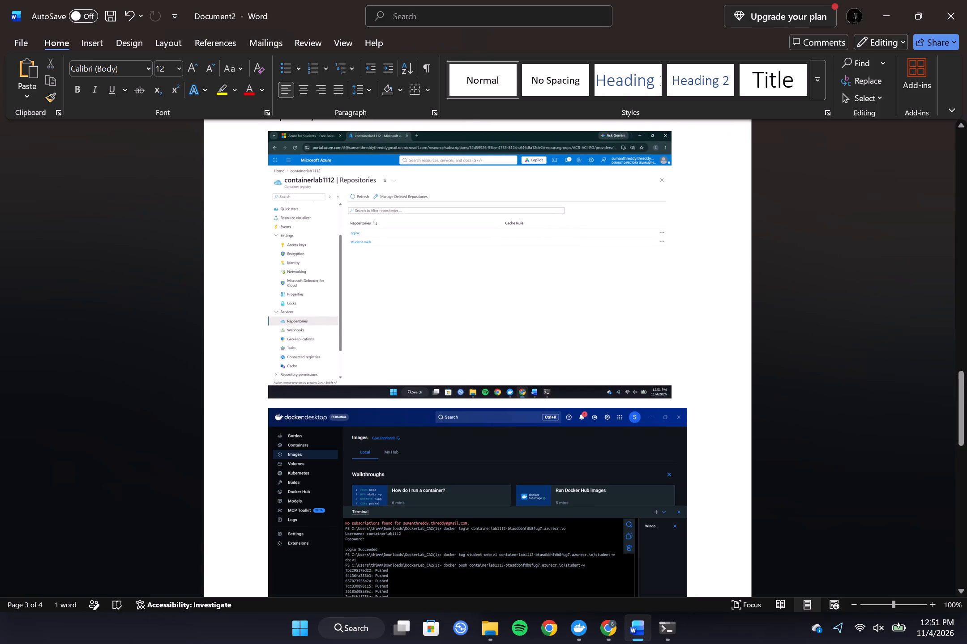
Shrink the Docker Desktop push screenshot slightly, keeping its proportions, and leave no empty line above it so it sits directly below the Repositories screenshot.
{"action": "key", "text": "Return"}
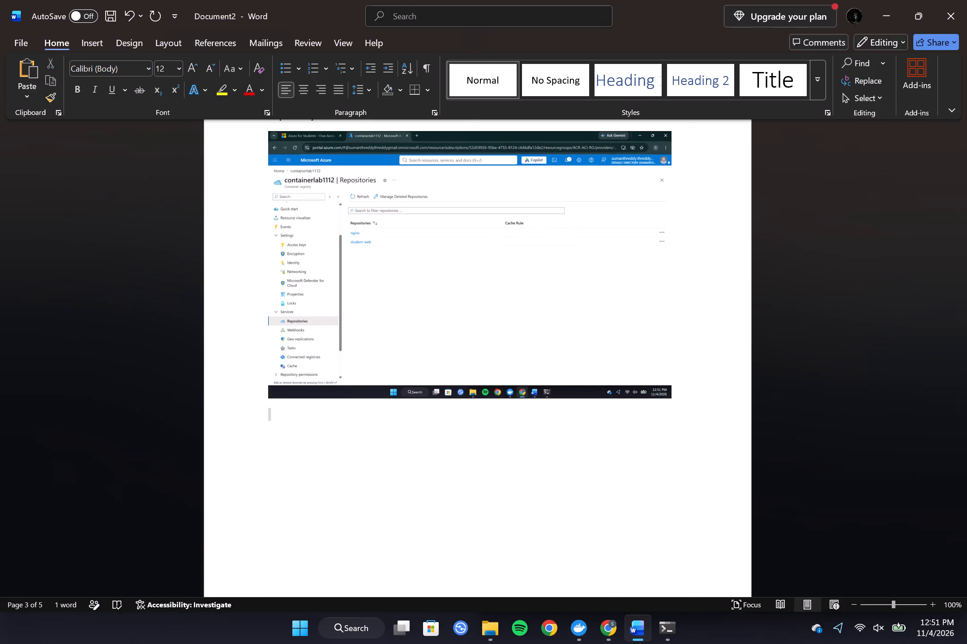
{"action": "scroll", "coordinate": [743, 437], "scroll_direction": "down", "scroll_amount": 1}
{"action": "left_click", "coordinate": [629, 465]}
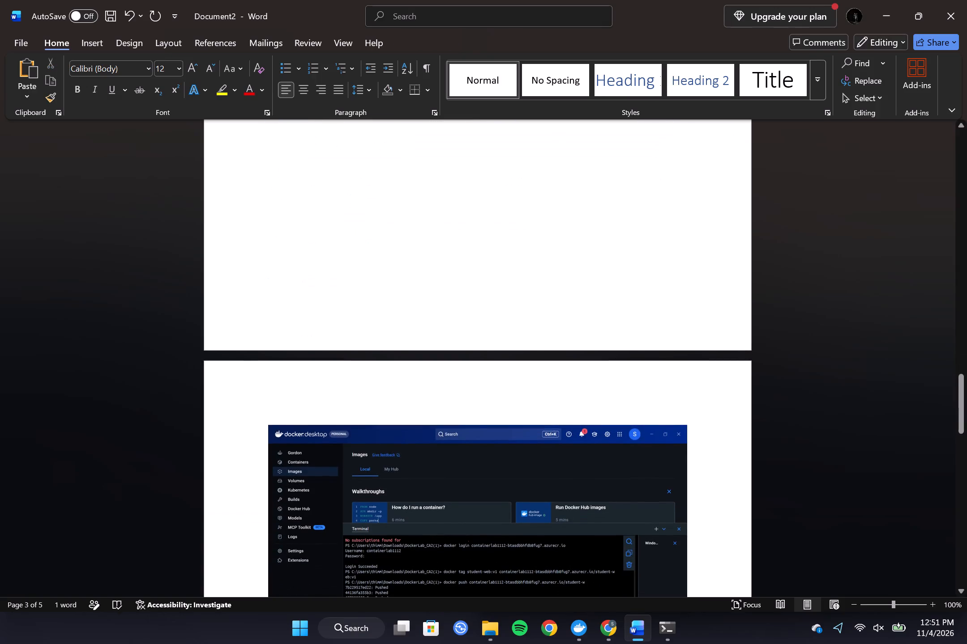
{"action": "scroll", "coordinate": [607, 433], "scroll_direction": "down", "scroll_amount": 1}
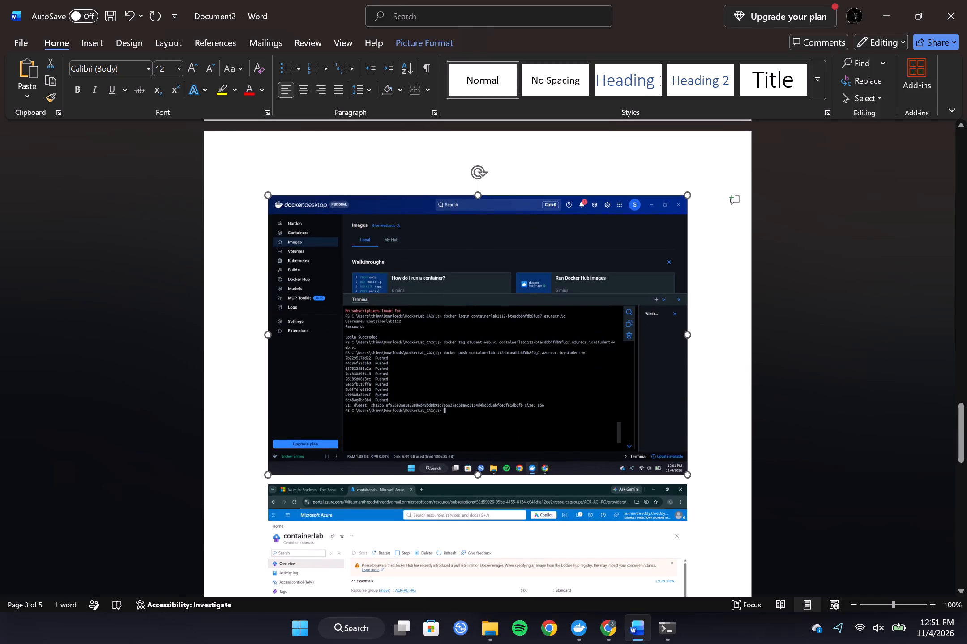
{"action": "left_click_drag", "start_coordinate": [687, 474], "coordinate": [664, 461]}
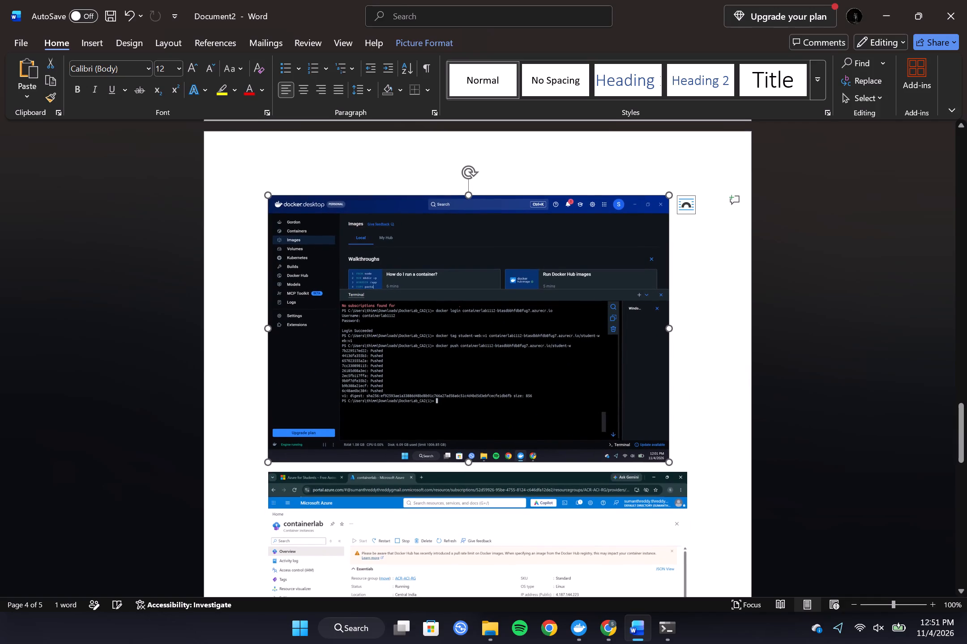
{"action": "left_click_drag", "start_coordinate": [669, 461], "coordinate": [651, 450]}
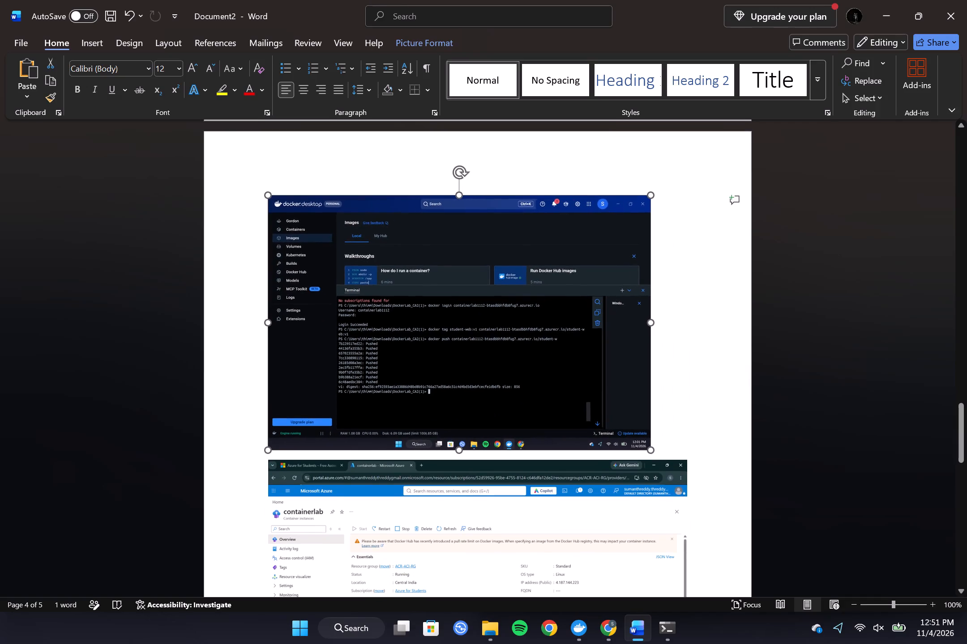
{"action": "left_click_drag", "start_coordinate": [651, 450], "coordinate": [657, 456]}
{"action": "scroll", "coordinate": [685, 232], "scroll_direction": "up", "scroll_amount": 2}
{"action": "left_click", "coordinate": [556, 251]}
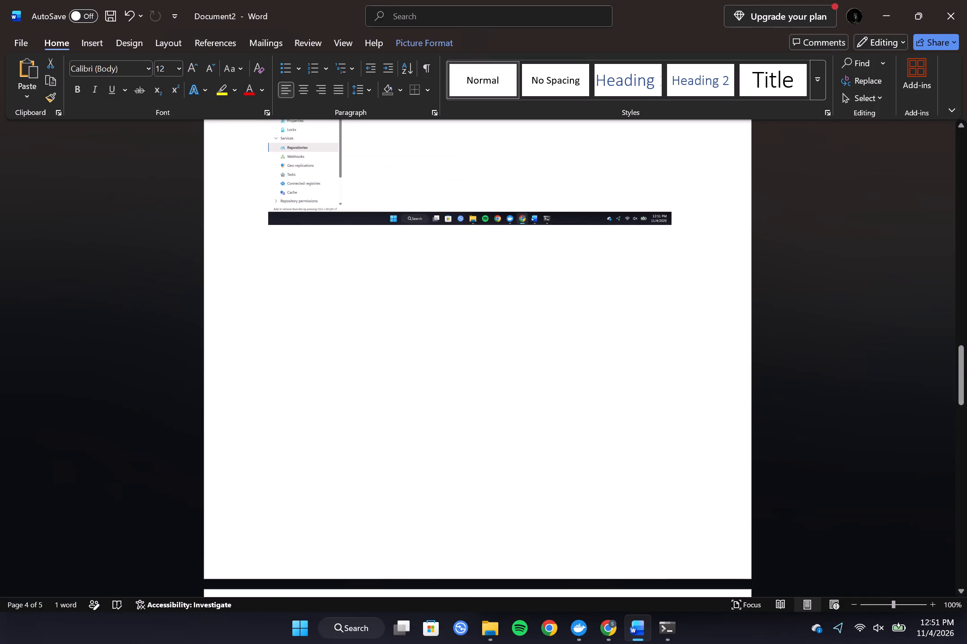
{"action": "key", "text": "Delete"}
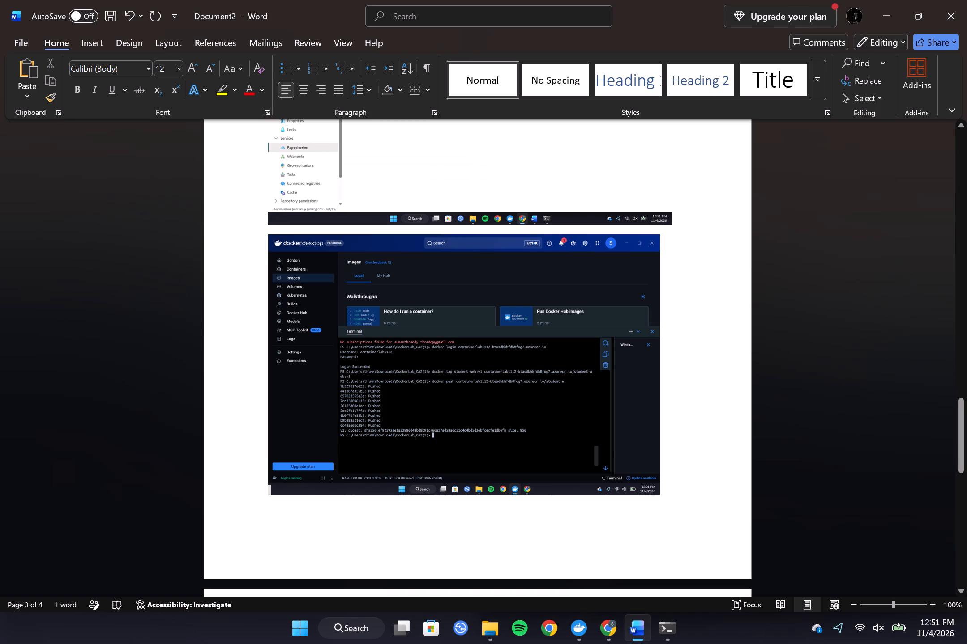
Insert an empty line between the Repositories screenshot and the Docker Desktop push screenshot.
{"action": "left_click", "coordinate": [689, 216]}
{"action": "key", "text": "Return"}
{"action": "scroll", "coordinate": [667, 338], "scroll_direction": "up", "scroll_amount": 1}
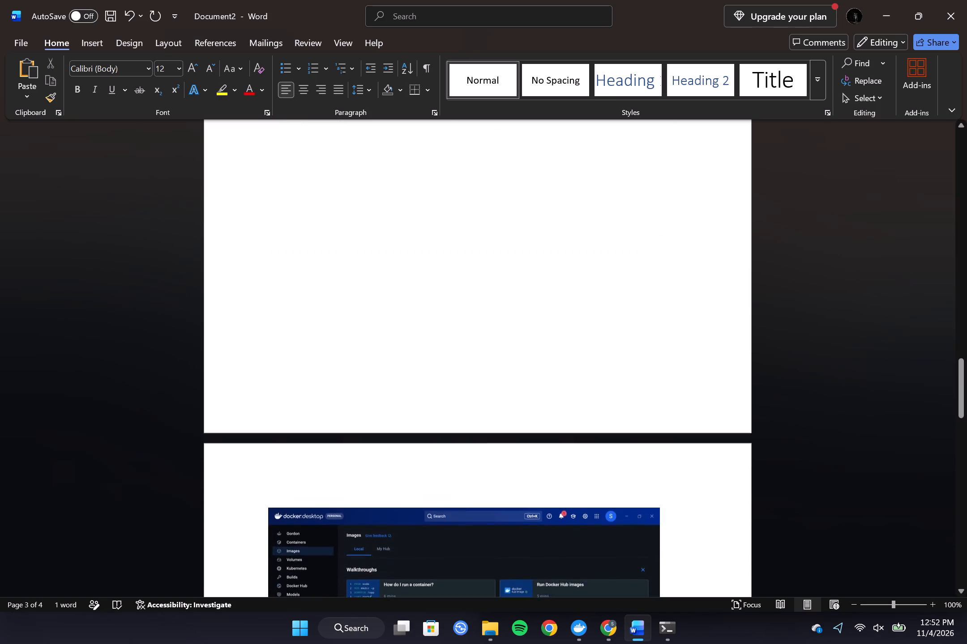
{"action": "scroll", "coordinate": [667, 338], "scroll_direction": "up", "scroll_amount": 2}
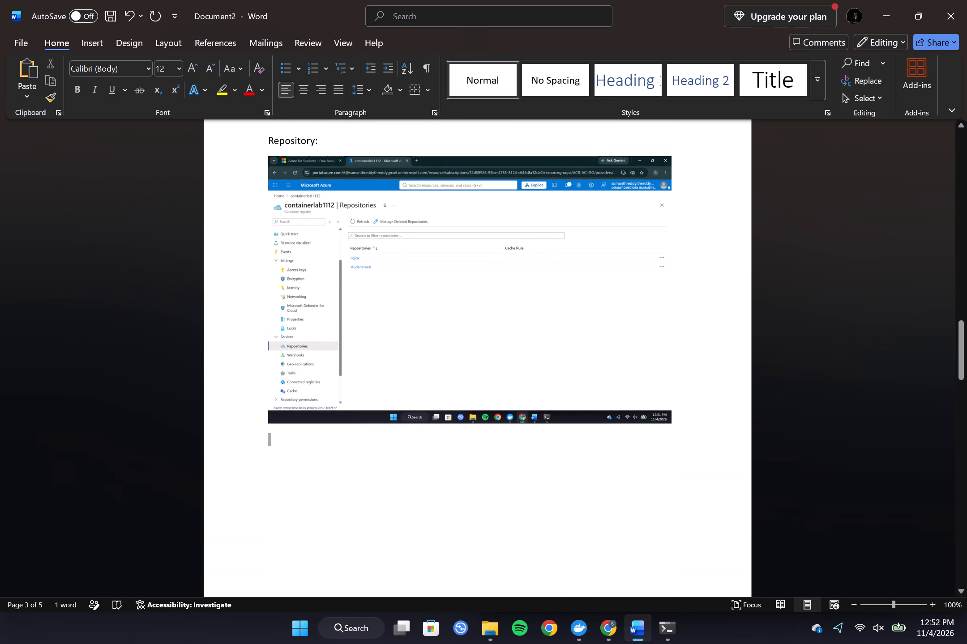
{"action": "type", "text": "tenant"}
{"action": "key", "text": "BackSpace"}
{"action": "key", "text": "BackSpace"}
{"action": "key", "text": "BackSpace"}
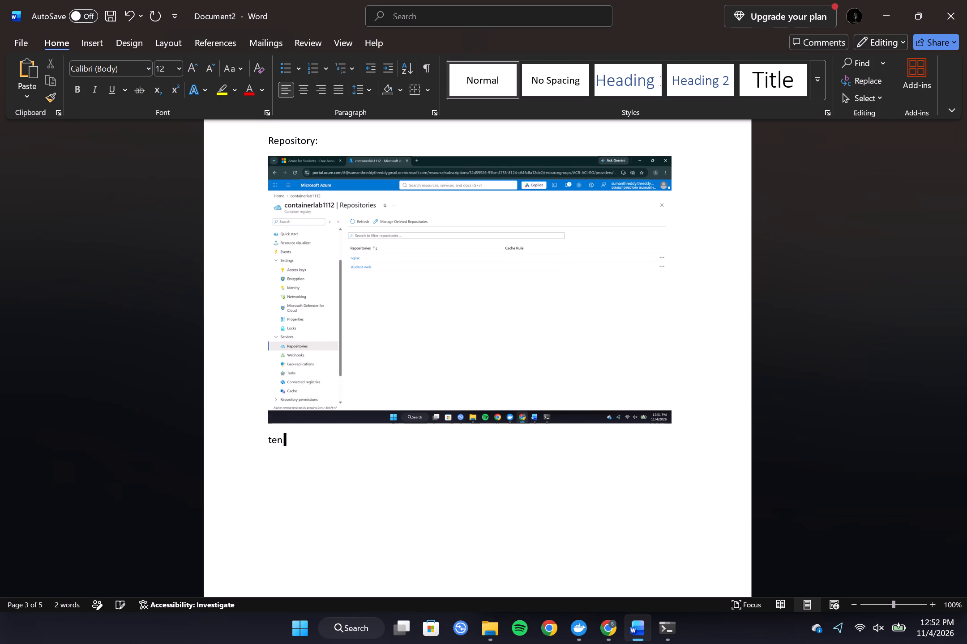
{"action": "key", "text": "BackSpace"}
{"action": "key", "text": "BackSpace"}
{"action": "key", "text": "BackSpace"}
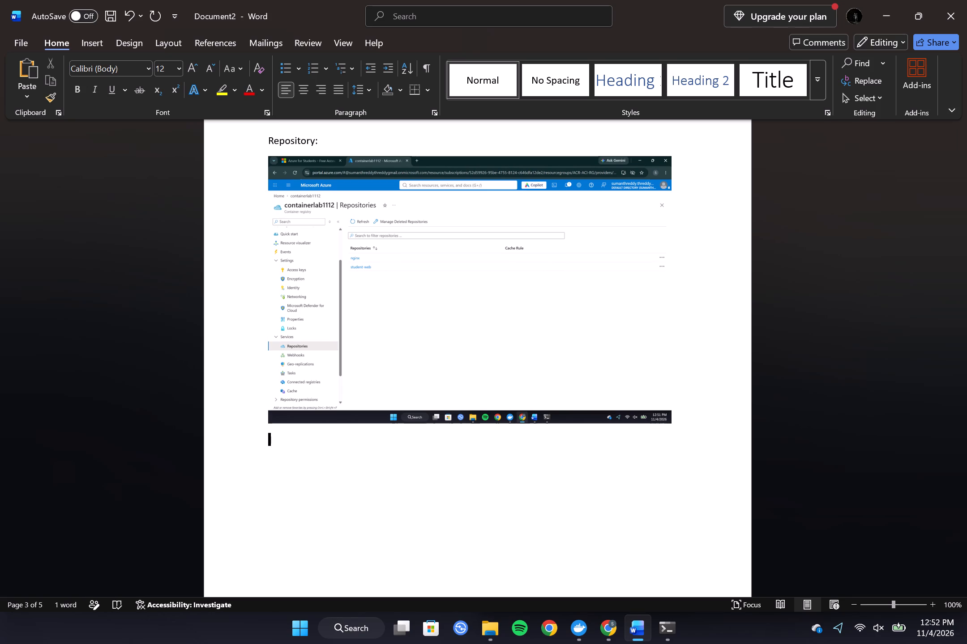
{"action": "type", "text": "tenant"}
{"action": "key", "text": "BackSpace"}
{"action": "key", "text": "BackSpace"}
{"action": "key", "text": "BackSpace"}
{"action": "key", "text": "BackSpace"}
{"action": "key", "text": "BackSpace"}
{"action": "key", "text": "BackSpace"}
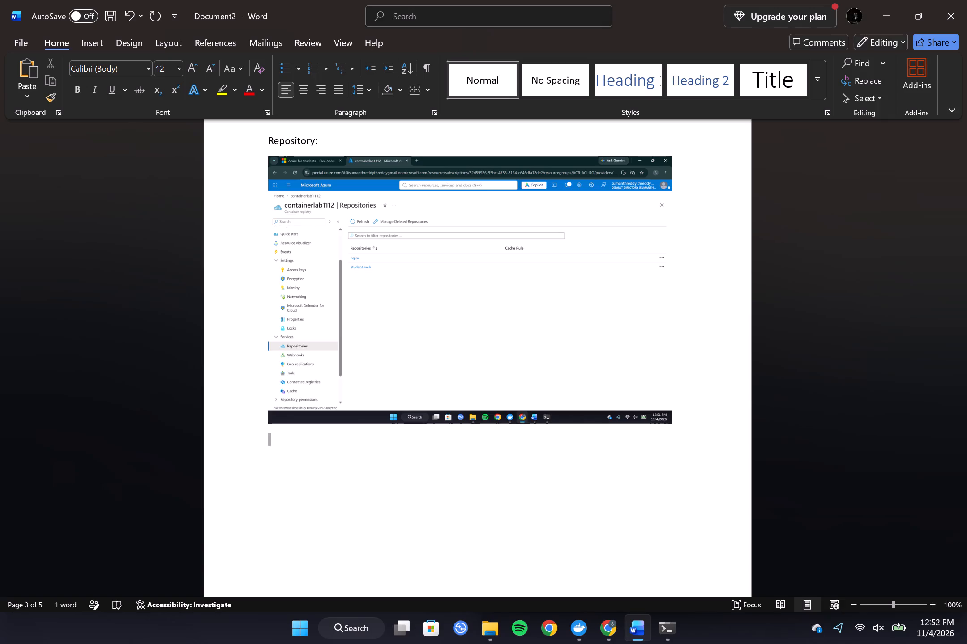
Insert an empty line above the containerlab1112 registry overview screenshot at the top of page 2.
{"action": "scroll", "coordinate": [667, 338], "scroll_direction": "up", "scroll_amount": 4}
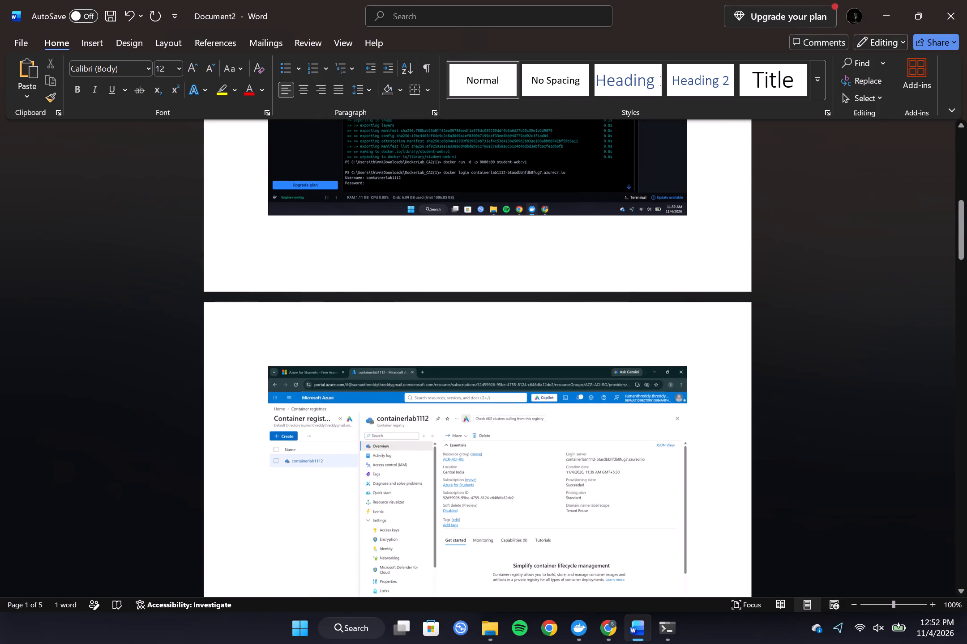
{"action": "scroll", "coordinate": [679, 413], "scroll_direction": "down", "scroll_amount": 1}
{"action": "scroll", "coordinate": [644, 442], "scroll_direction": "up", "scroll_amount": 1}
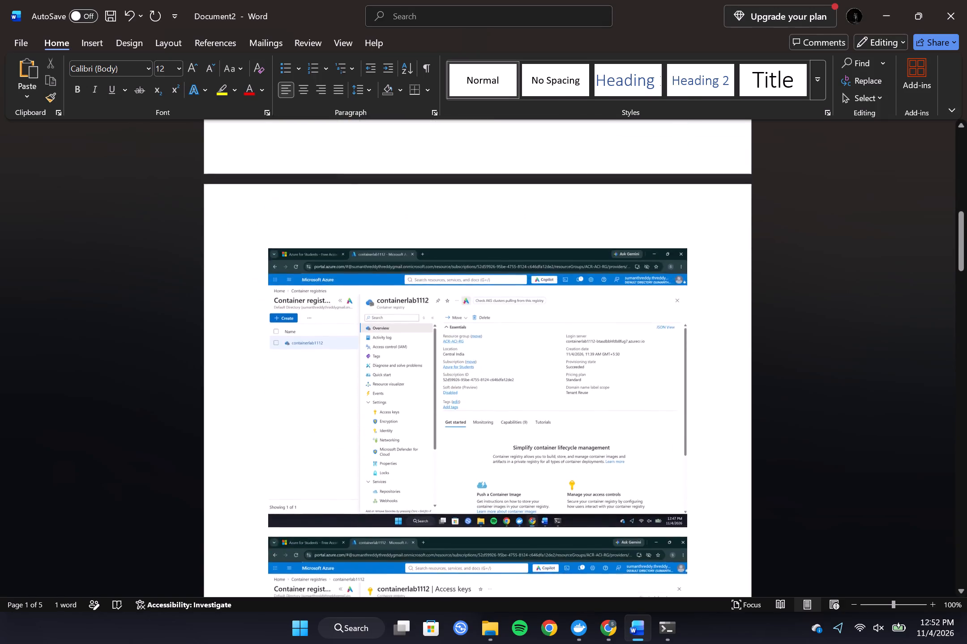
{"action": "scroll", "coordinate": [644, 442], "scroll_direction": "up", "scroll_amount": 1}
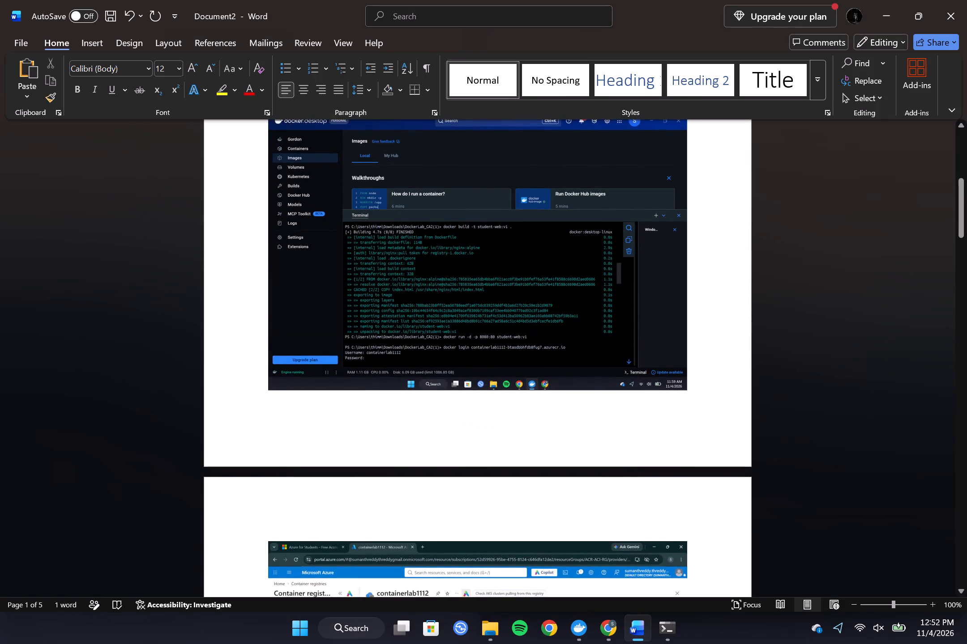
{"action": "left_click", "coordinate": [701, 529]}
{"action": "left_click", "coordinate": [715, 386]}
{"action": "key", "text": "Return"}
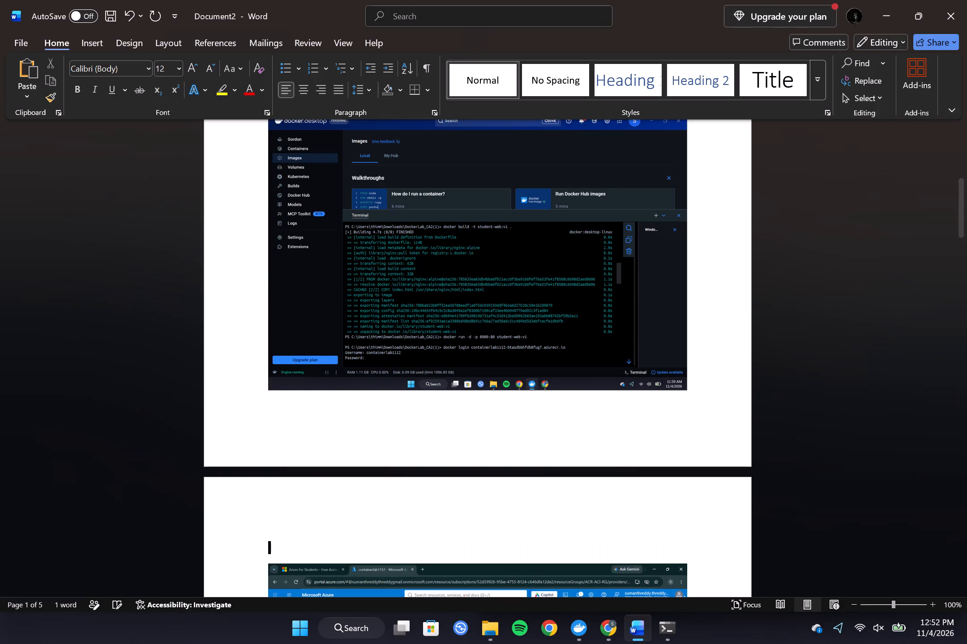
Enter the caption "Azure Container Registry Creation:" on the empty line above the registry overview screenshot.
{"action": "type", "text": "AC"}
{"action": "key", "text": "BackSpace"}
{"action": "key", "text": "z"}
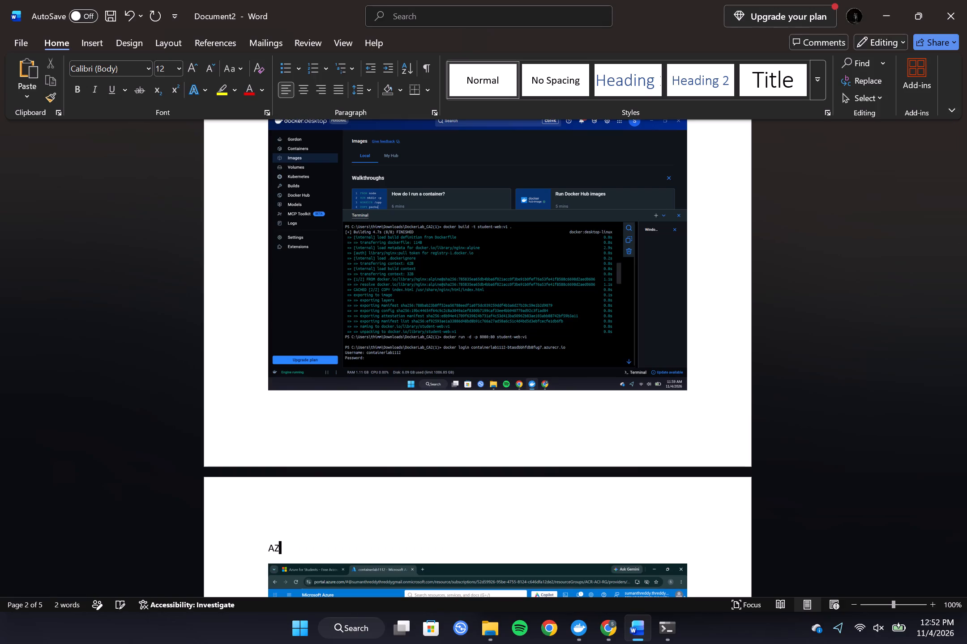
{"action": "key", "text": "BackSpace"}
{"action": "type", "text": "zure Container Registry Cree"}
{"action": "key", "text": "BackSpace"}
{"action": "type", "text": "ation"}
{"action": "key", "text": "shift+colon"}
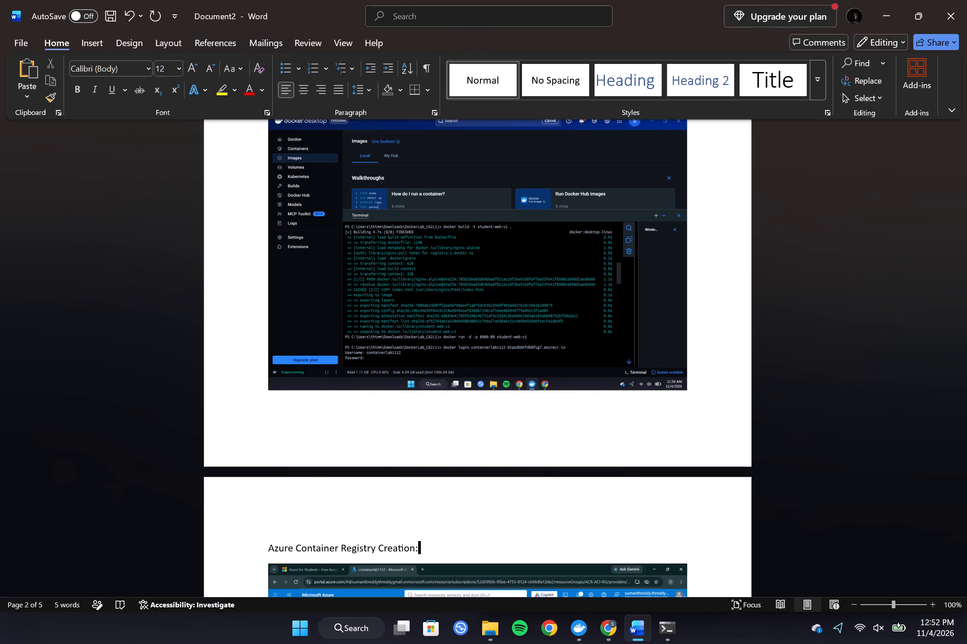
Insert "(ACR)" directly before the colon of the registry creation caption.
{"action": "key", "text": "Left"}
{"action": "key", "text": "shift+parenleft"}
{"action": "type", "text": "ACR"}
{"action": "key", "text": "shift+underscore"}
{"action": "key", "text": "BackSpace"}
{"action": "key", "text": "shift+parenright"}
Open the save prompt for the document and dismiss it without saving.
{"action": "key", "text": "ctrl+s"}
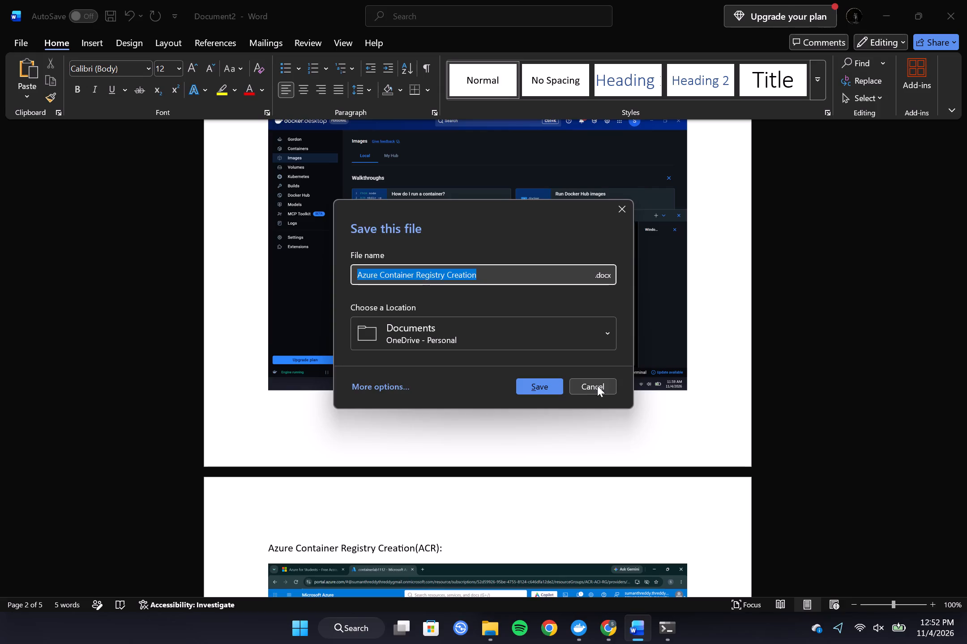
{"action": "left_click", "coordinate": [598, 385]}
Insert an empty line above the first Docker Desktop Images screenshot at the start of the document and place the cursor in it.
{"action": "scroll", "coordinate": [579, 441], "scroll_direction": "down", "scroll_amount": 1}
{"action": "scroll", "coordinate": [579, 441], "scroll_direction": "up", "scroll_amount": 3}
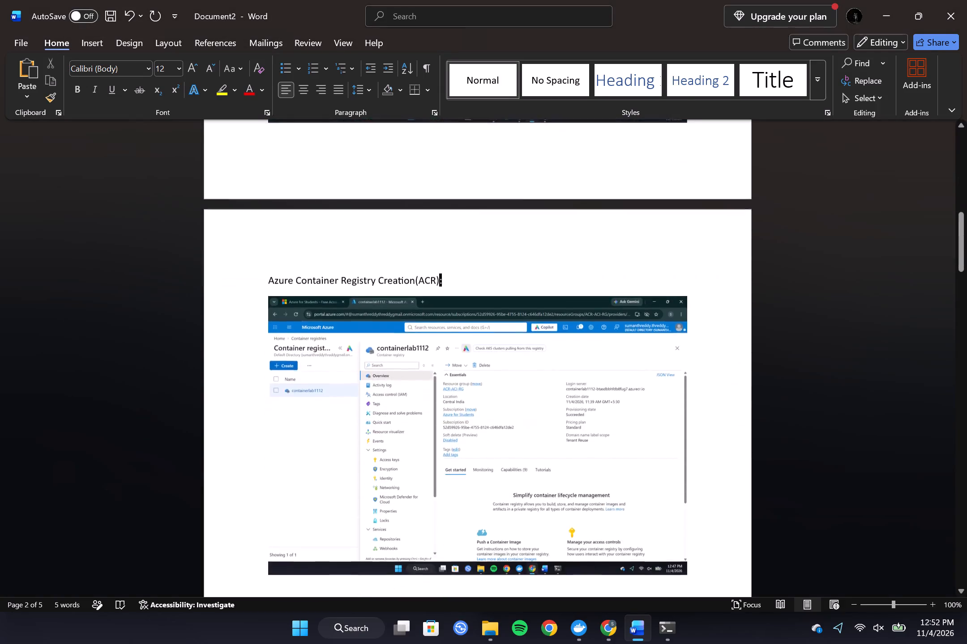
{"action": "scroll", "coordinate": [579, 441], "scroll_direction": "up", "scroll_amount": 3}
{"action": "left_click", "coordinate": [428, 180]}
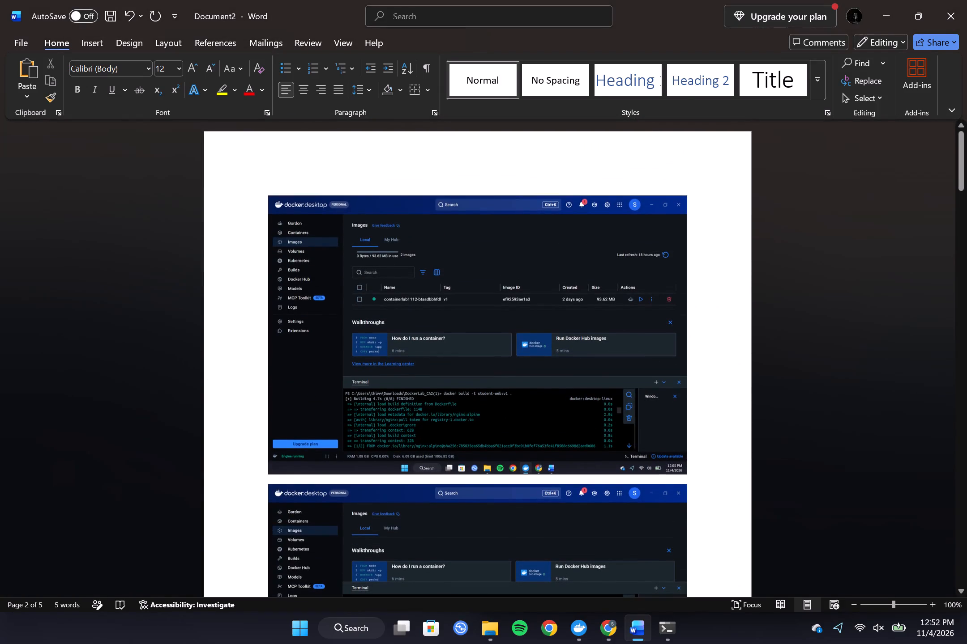
{"action": "left_click", "coordinate": [396, 185]}
{"action": "left_click", "coordinate": [264, 209]}
{"action": "key", "text": "Left"}
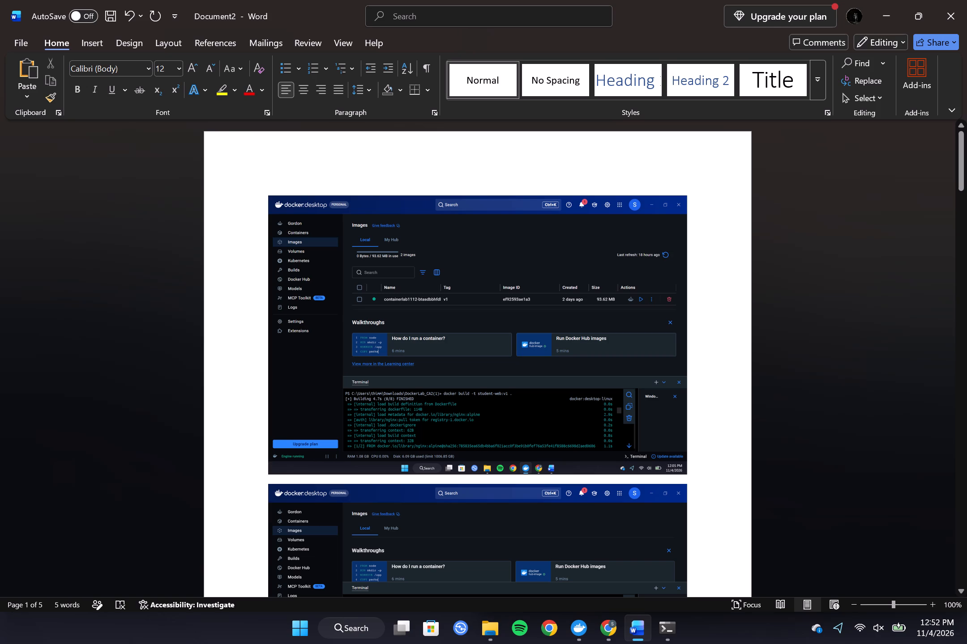
{"action": "key", "text": "Return"}
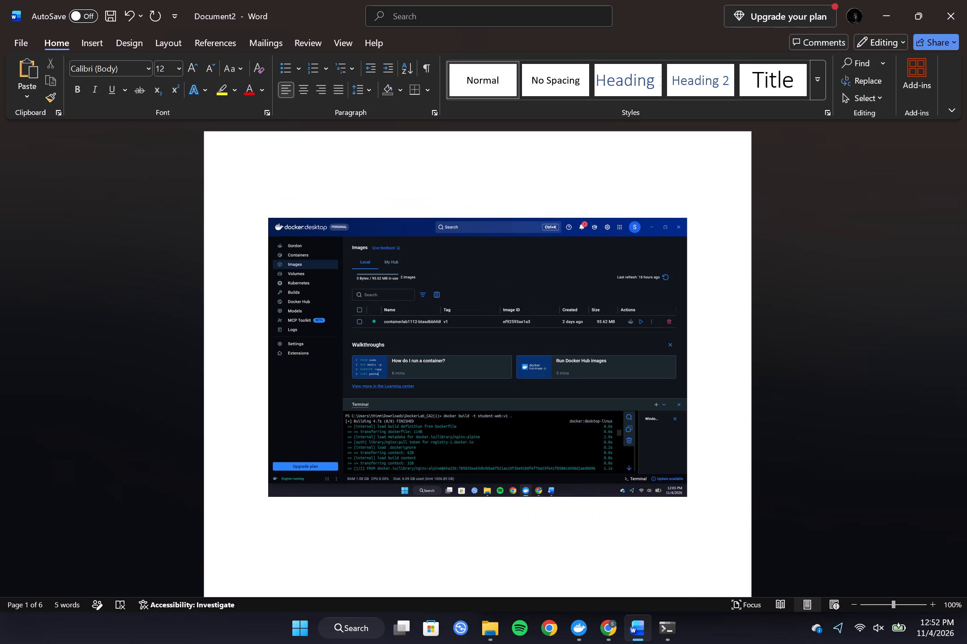
{"action": "key", "text": "Up"}
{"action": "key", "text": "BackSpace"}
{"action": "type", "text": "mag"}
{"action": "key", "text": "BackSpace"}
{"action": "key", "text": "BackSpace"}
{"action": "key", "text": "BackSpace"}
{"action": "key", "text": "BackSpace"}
Enter the caption "Docker Image Build Screenshot:" on the empty line above the first Docker Desktop screenshot.
{"action": "key", "text": "BackSpace"}
{"action": "key", "text": "BackSpace"}
{"action": "key", "text": "BackSpace"}
{"action": "key", "text": "BackSpace"}
{"action": "key", "text": "BackSpace"}
{"action": "key", "text": "BackSpace"}
{"action": "type", "text": "ocker Image"}
{"action": "key", "text": "space"}
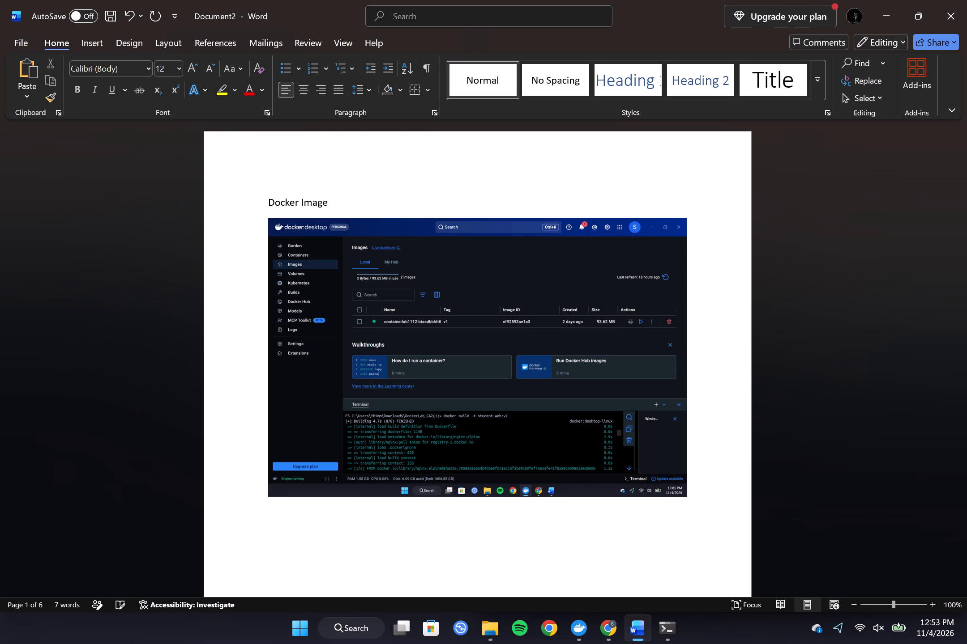
{"action": "type", "text": "Build"}
{"action": "key", "text": "space"}
{"action": "key", "text": "BackSpace"}
{"action": "key", "text": "space"}
{"action": "type", "text": "Screenshot"}
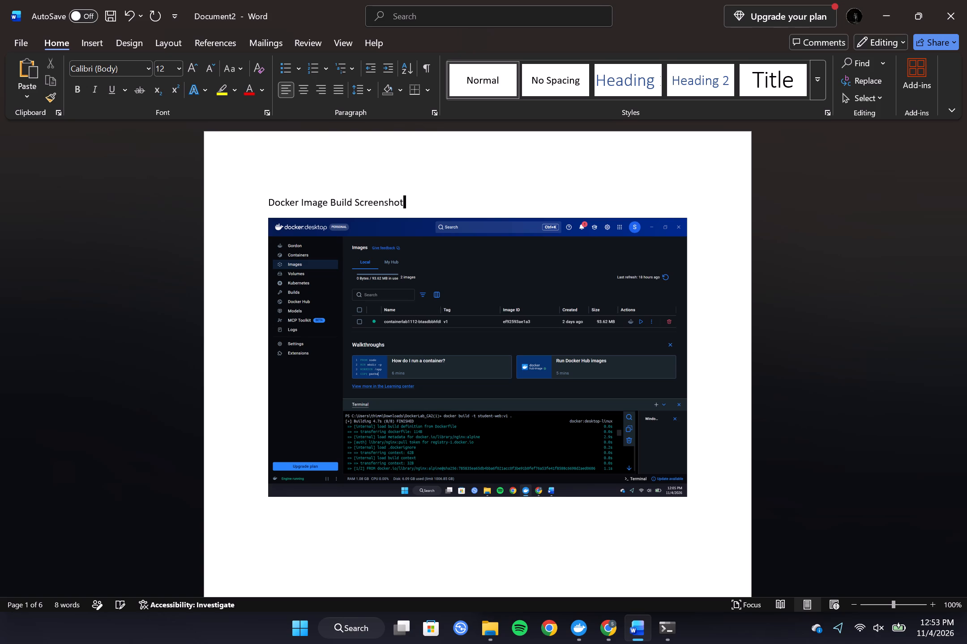
{"action": "key", "text": "shift+colon"}
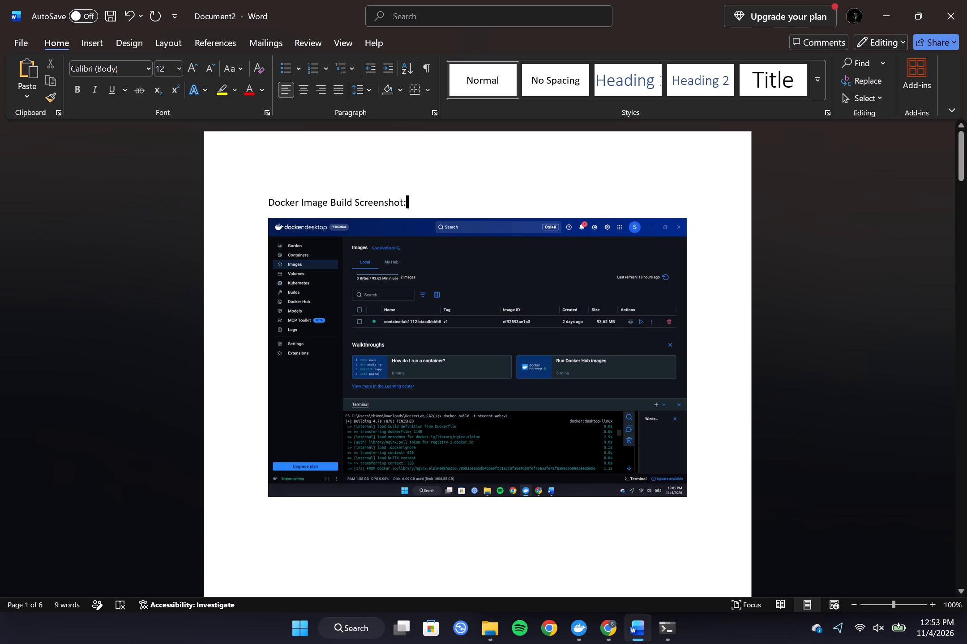
Shrink the first Docker Desktop screenshot proportionally so it is clearly narrower than the text width.
{"action": "left_click", "coordinate": [668, 491]}
{"action": "left_click_drag", "start_coordinate": [691, 498], "coordinate": [666, 470]}
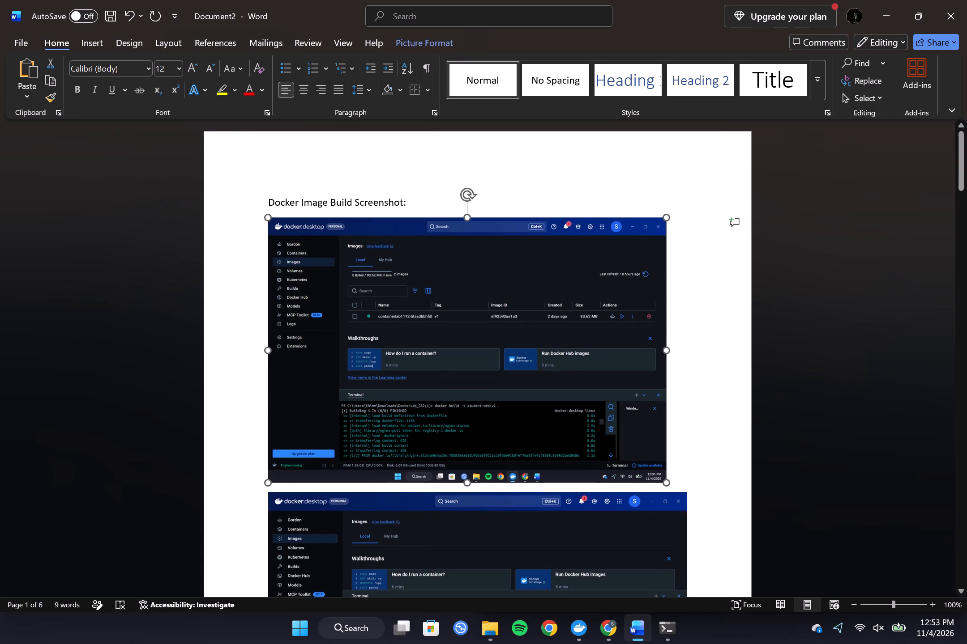
{"action": "left_click_drag", "start_coordinate": [666, 470], "coordinate": [633, 442]}
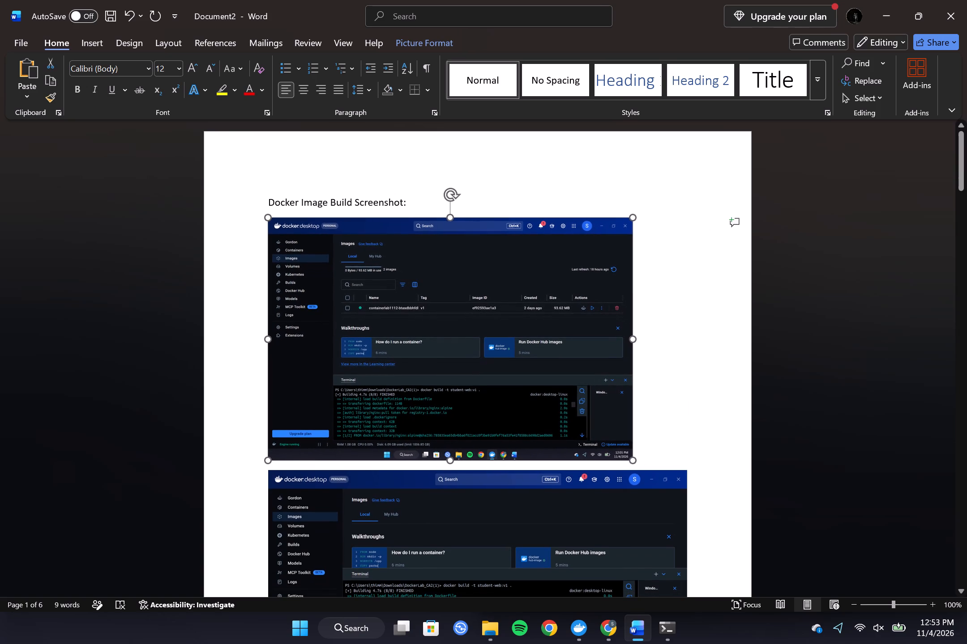
Insert an empty line between the first and second Docker Desktop screenshots.
{"action": "scroll", "coordinate": [661, 433], "scroll_direction": "down", "scroll_amount": 1}
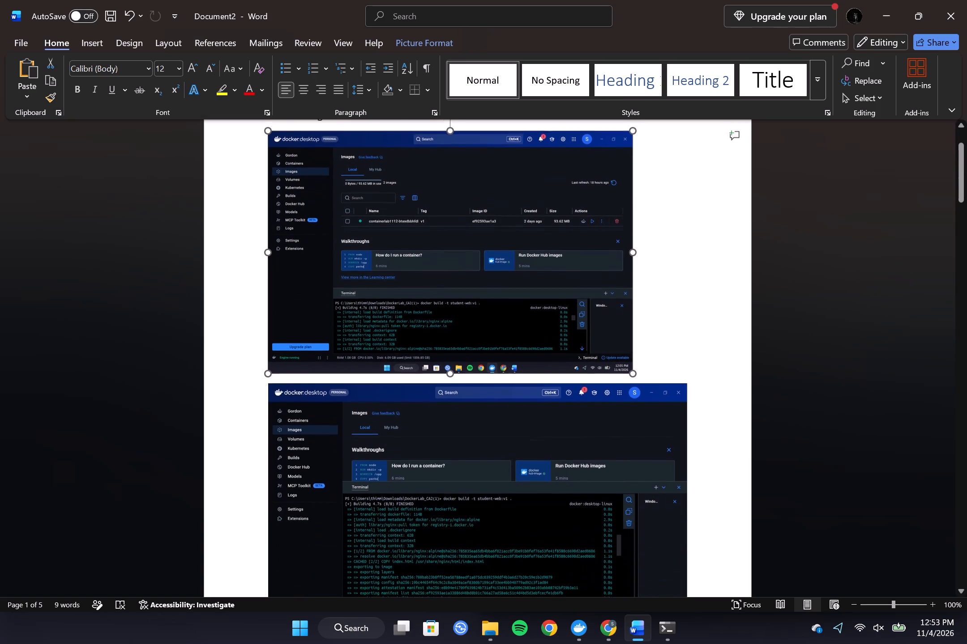
{"action": "left_click", "coordinate": [661, 355]}
{"action": "key", "text": "Return"}
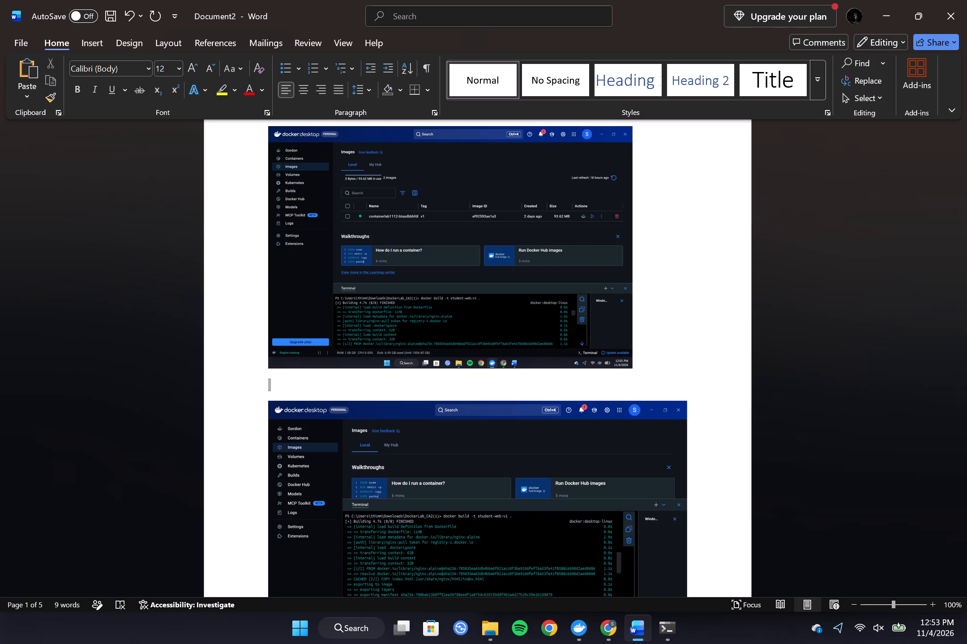
Number the "Docker Image Build Screenshot:" caption as list item 1.
{"action": "scroll", "coordinate": [661, 355], "scroll_direction": "up", "scroll_amount": 1}
{"action": "left_click", "coordinate": [267, 203]}
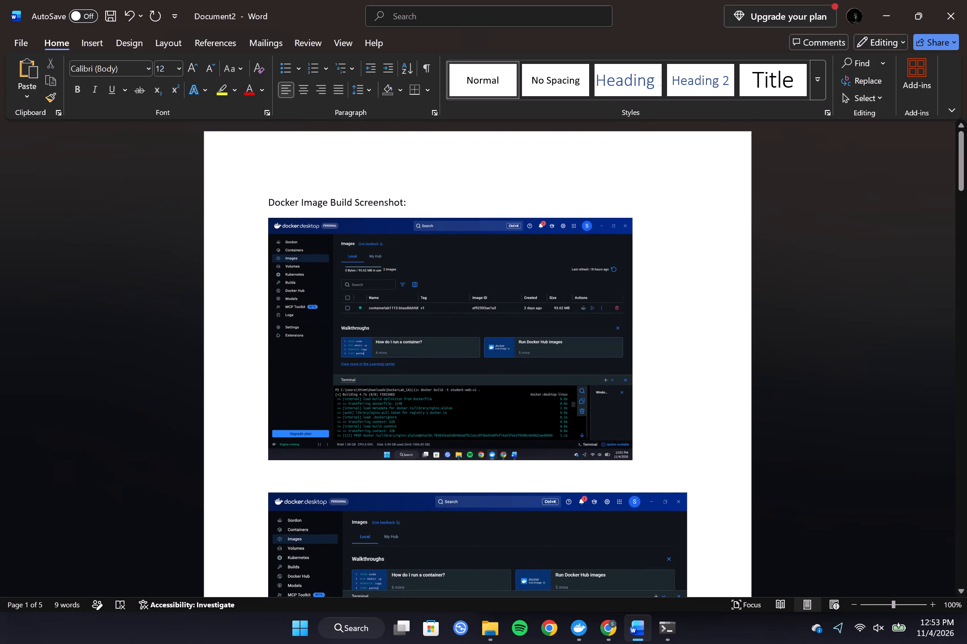
{"action": "type", "text": "1."}
{"action": "key", "text": "space"}
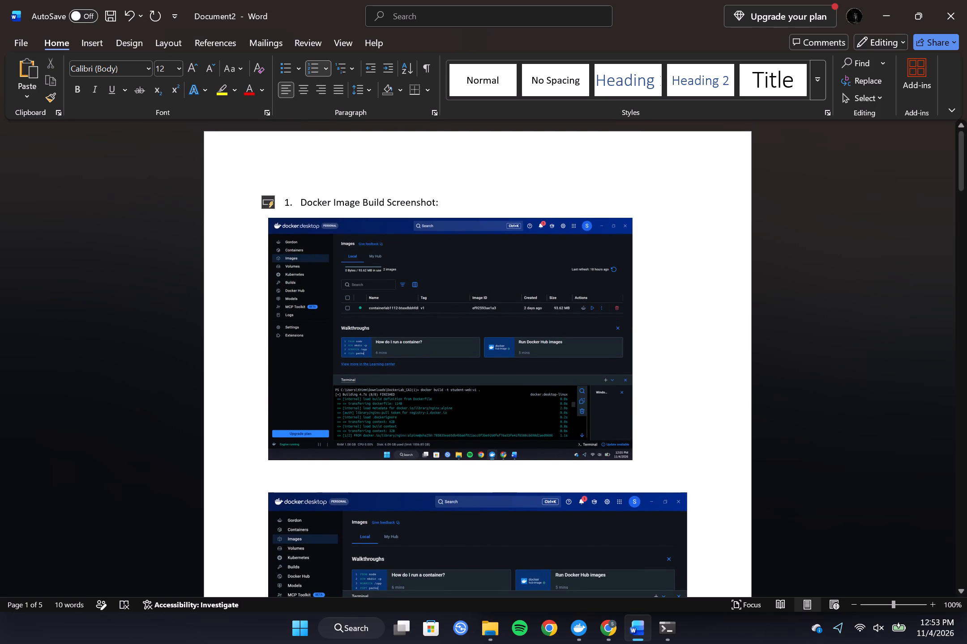
Enter the numbered caption "2. Docker Container Run Screenshot:" on the empty line above the second Docker Desktop screenshot.
{"action": "left_click", "coordinate": [300, 480]}
{"action": "type", "text": "2."}
{"action": "key", "text": "space"}
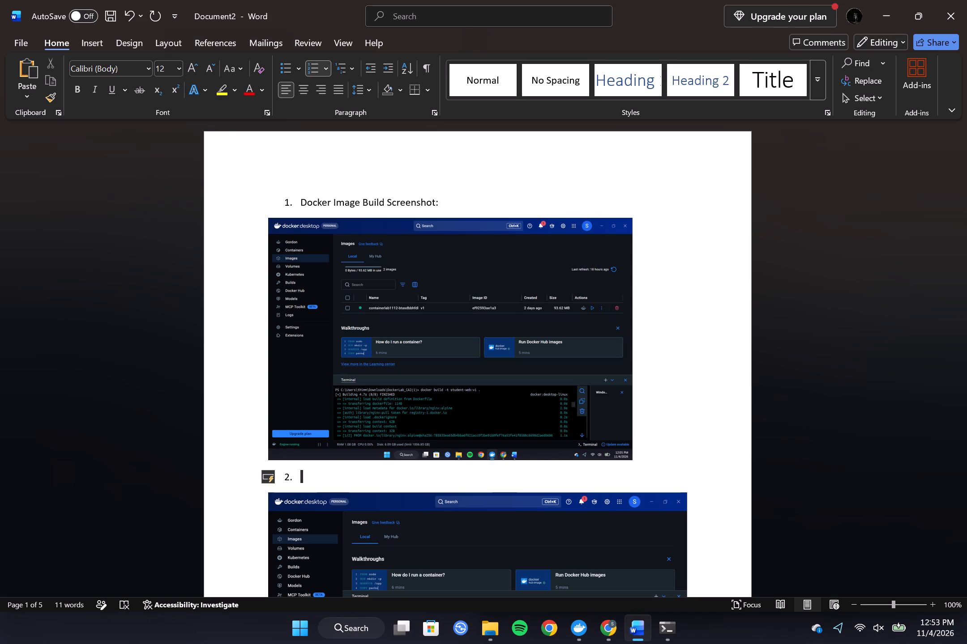
{"action": "type", "text": "Docker"}
{"action": "key", "text": "space"}
{"action": "type", "text": "Contan"}
{"action": "key", "text": "BackSpace"}
{"action": "type", "text": "iner"}
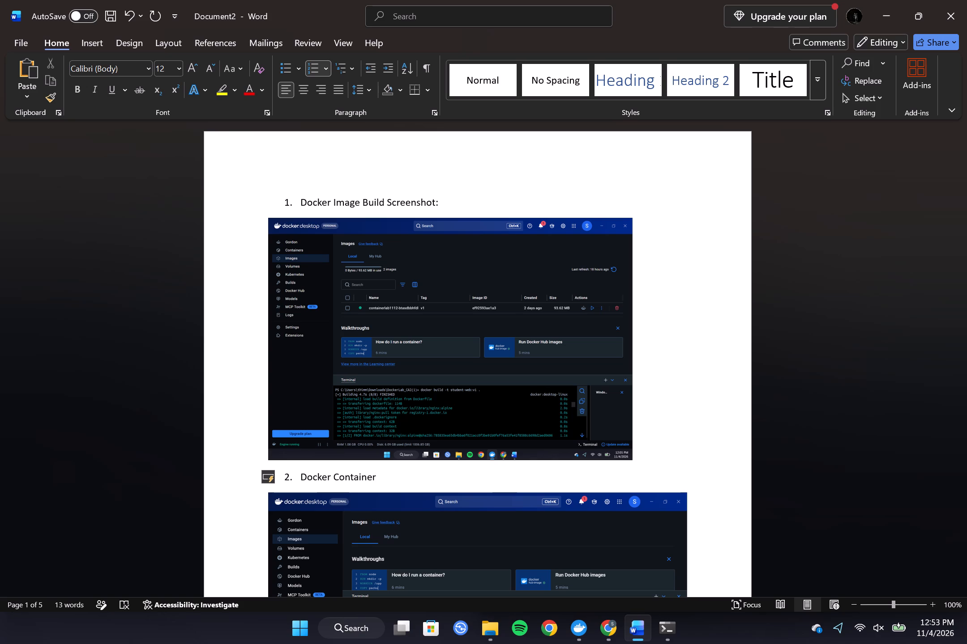
{"action": "key", "text": "space"}
{"action": "type", "text": "Run"}
{"action": "key", "text": "space"}
{"action": "type", "text": "Screenshot"}
{"action": "key", "text": "shift+colon"}
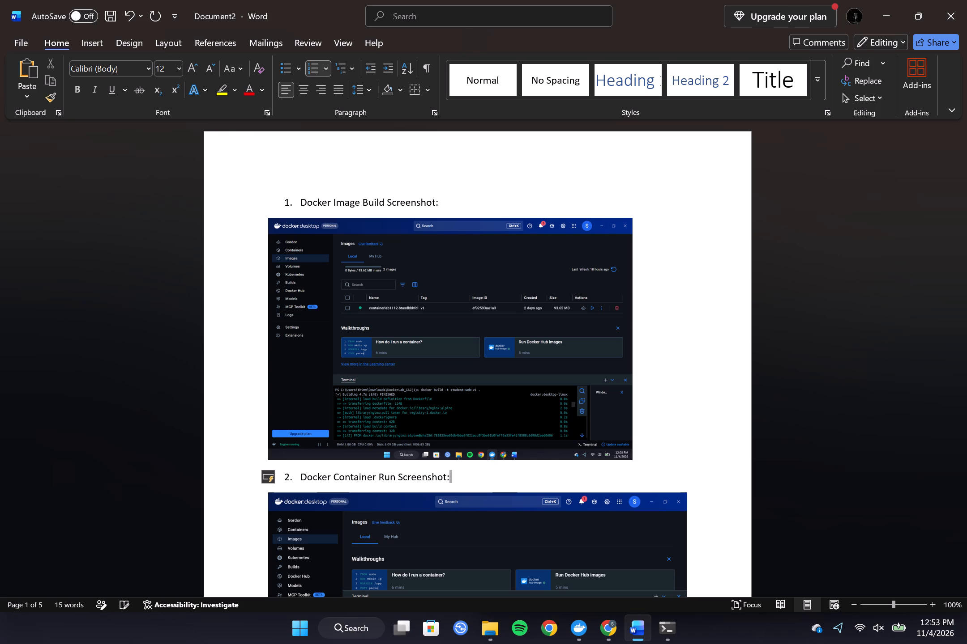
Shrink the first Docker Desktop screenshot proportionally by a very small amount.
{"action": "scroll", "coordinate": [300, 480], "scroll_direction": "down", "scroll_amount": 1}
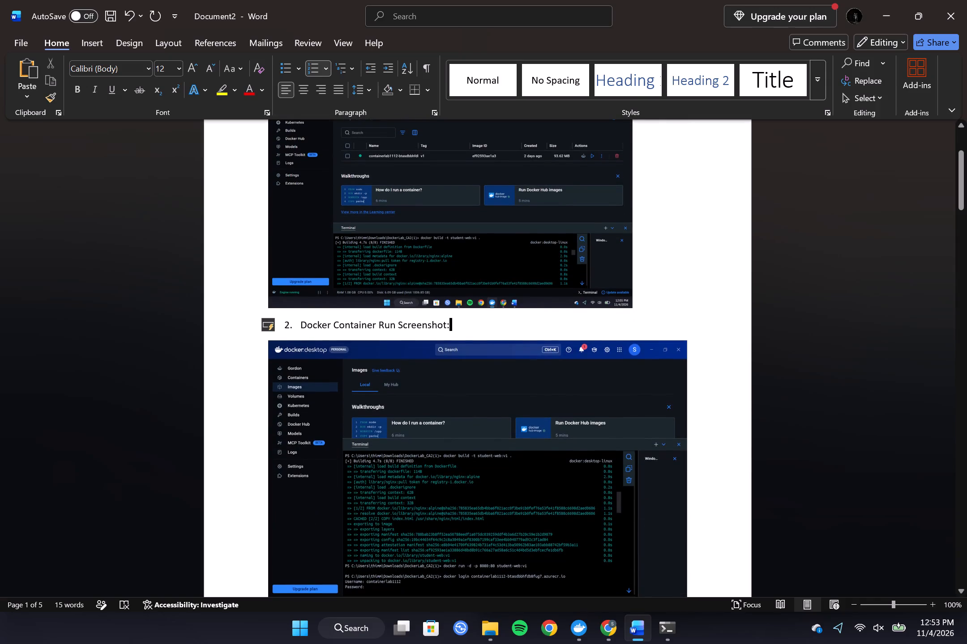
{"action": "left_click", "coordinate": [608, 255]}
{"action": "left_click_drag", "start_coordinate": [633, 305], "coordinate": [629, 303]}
Shrink the second Docker Desktop screenshot proportionally so it is slightly narrower than the text width.
{"action": "scroll", "coordinate": [672, 356], "scroll_direction": "down", "scroll_amount": 1}
{"action": "left_click", "coordinate": [646, 341]}
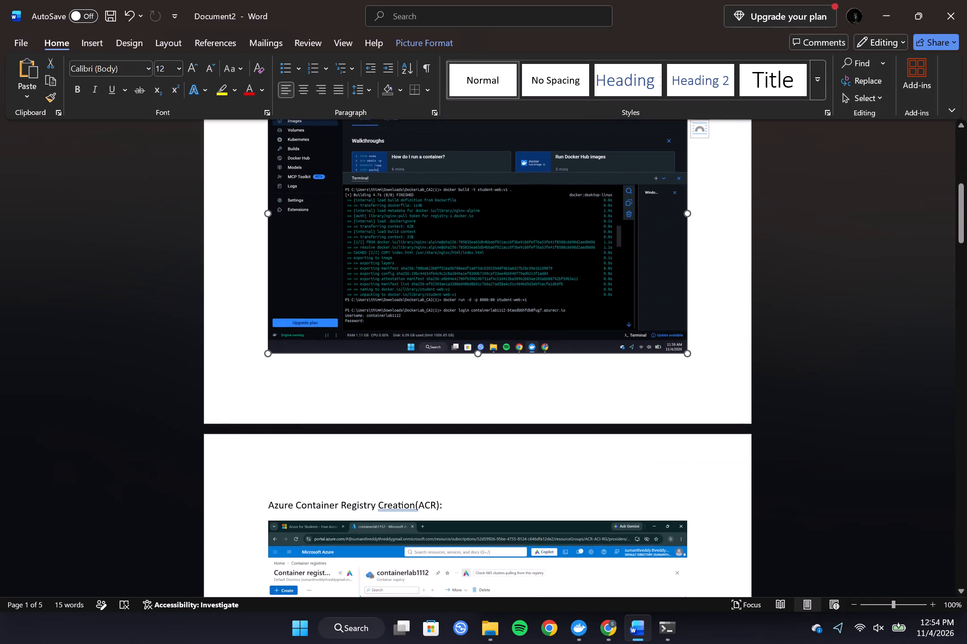
{"action": "left_click_drag", "start_coordinate": [686, 353], "coordinate": [667, 349]}
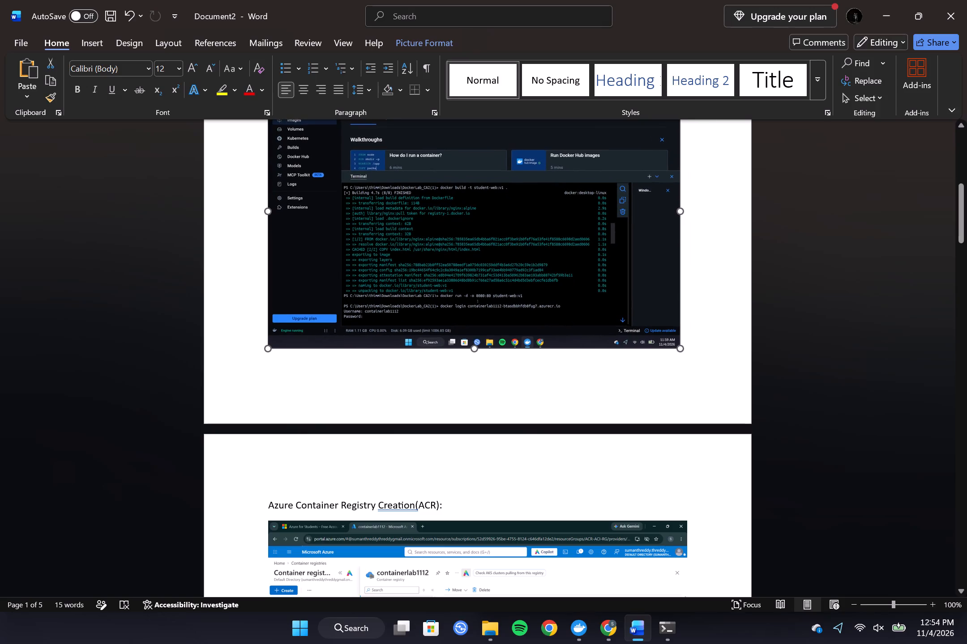
{"action": "left_click_drag", "start_coordinate": [667, 349], "coordinate": [663, 345]}
Enlarge the first Docker Desktop screenshot slightly while keeping the second screenshot on the same page.
{"action": "scroll", "coordinate": [663, 345], "scroll_direction": "up", "scroll_amount": 1}
{"action": "left_click", "coordinate": [608, 315]}
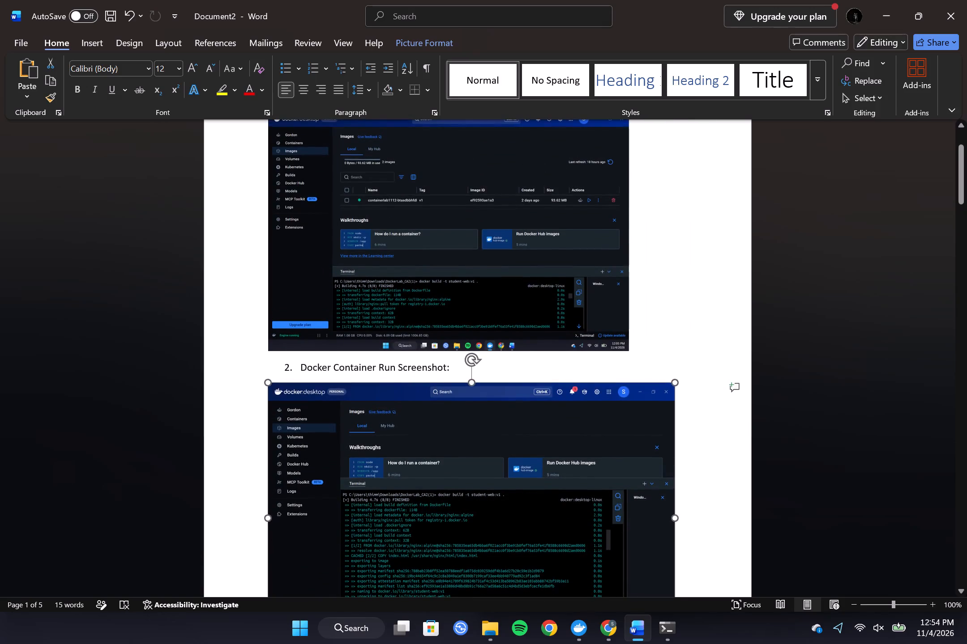
{"action": "left_click", "coordinate": [625, 345]}
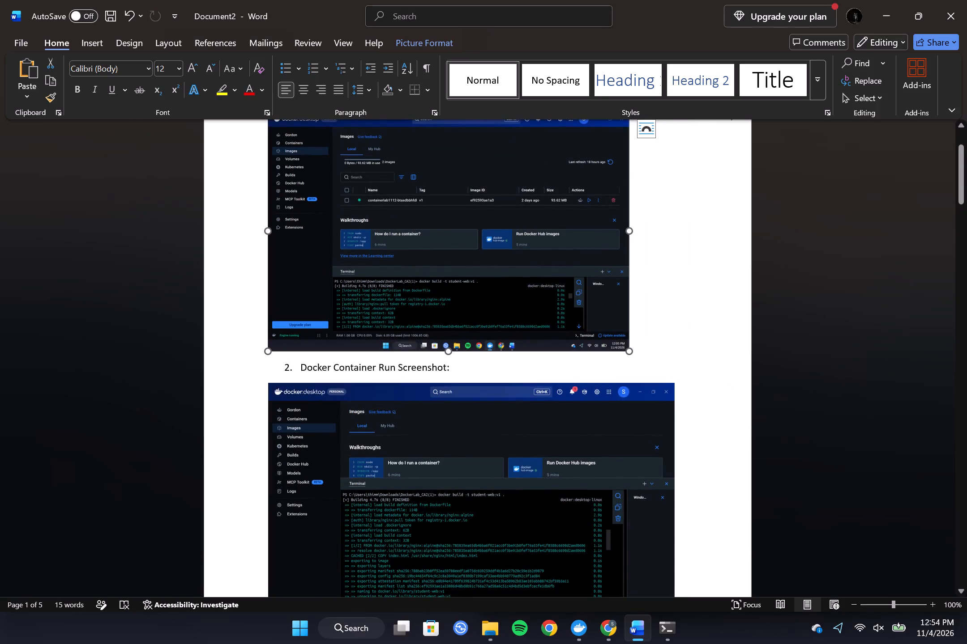
{"action": "left_click_drag", "start_coordinate": [630, 352], "coordinate": [651, 356]}
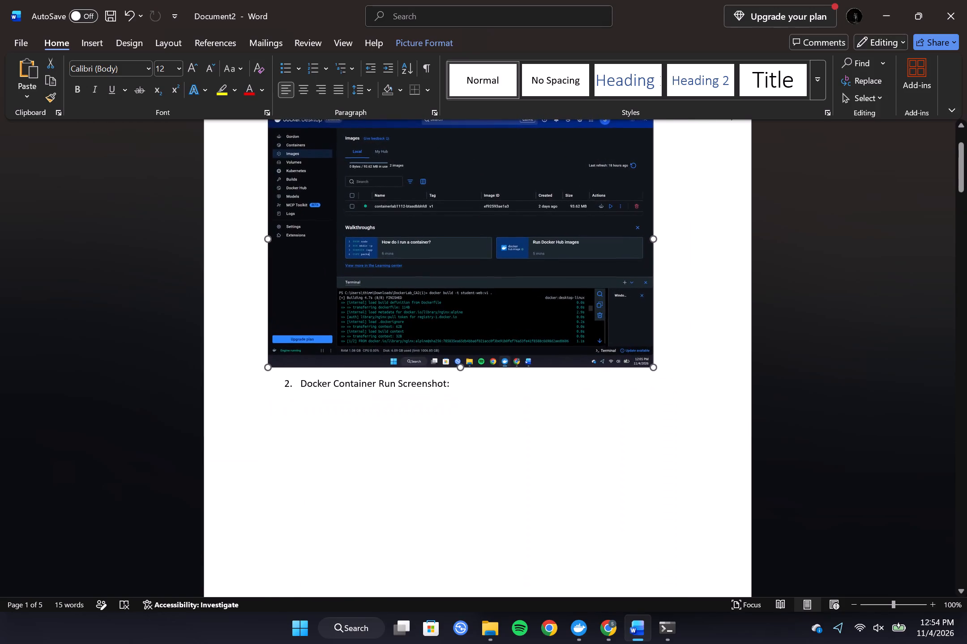
{"action": "left_click_drag", "start_coordinate": [651, 356], "coordinate": [651, 356]}
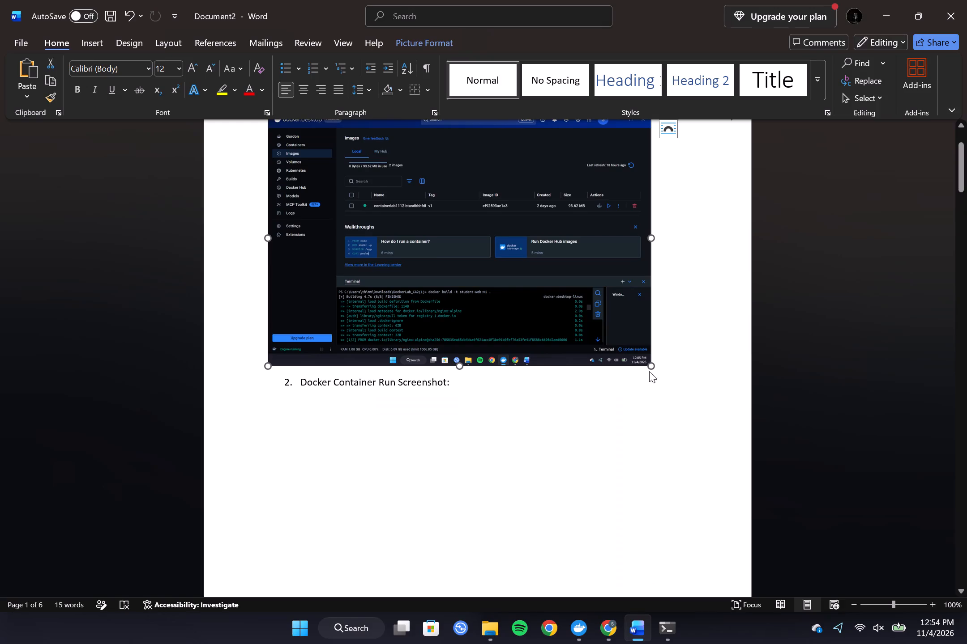
{"action": "left_click", "coordinate": [650, 363]}
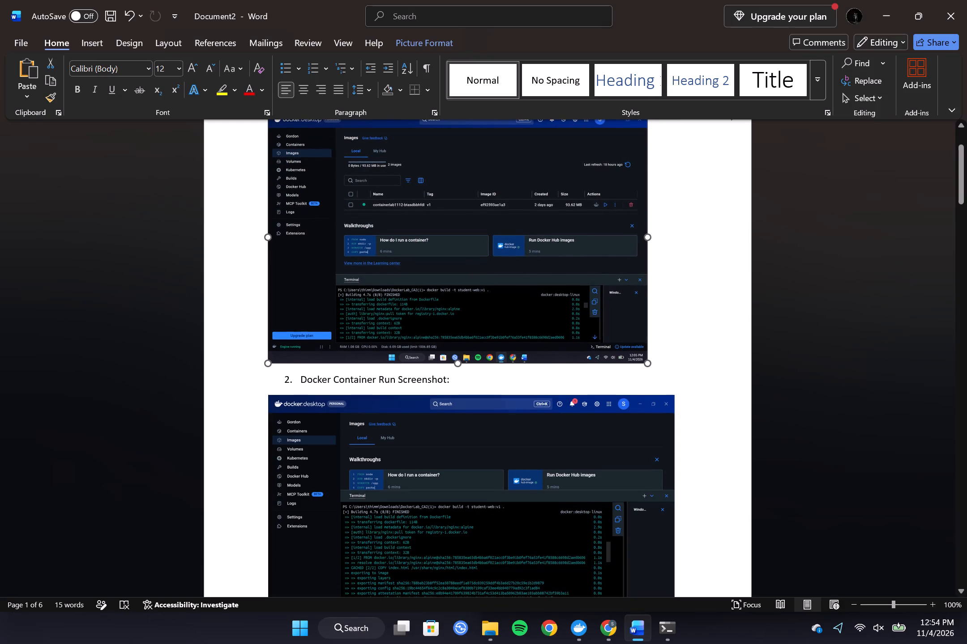
Shrink the second Docker Desktop screenshot a little more, bringing its width closer to the first screenshot's.
{"action": "scroll", "coordinate": [676, 375], "scroll_direction": "down", "scroll_amount": 1}
{"action": "left_click", "coordinate": [631, 474]}
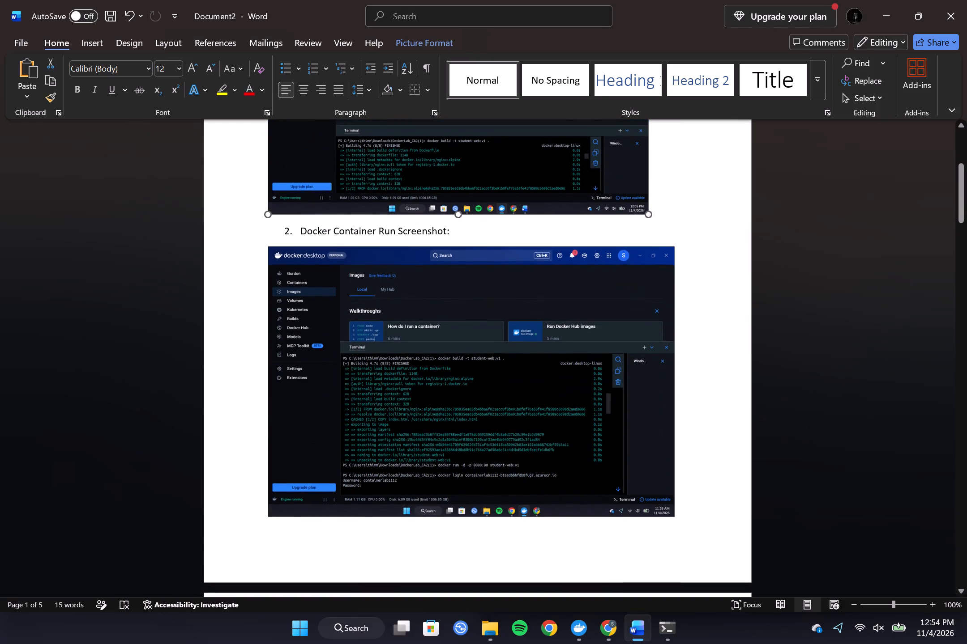
{"action": "left_click_drag", "start_coordinate": [677, 520], "coordinate": [647, 504]}
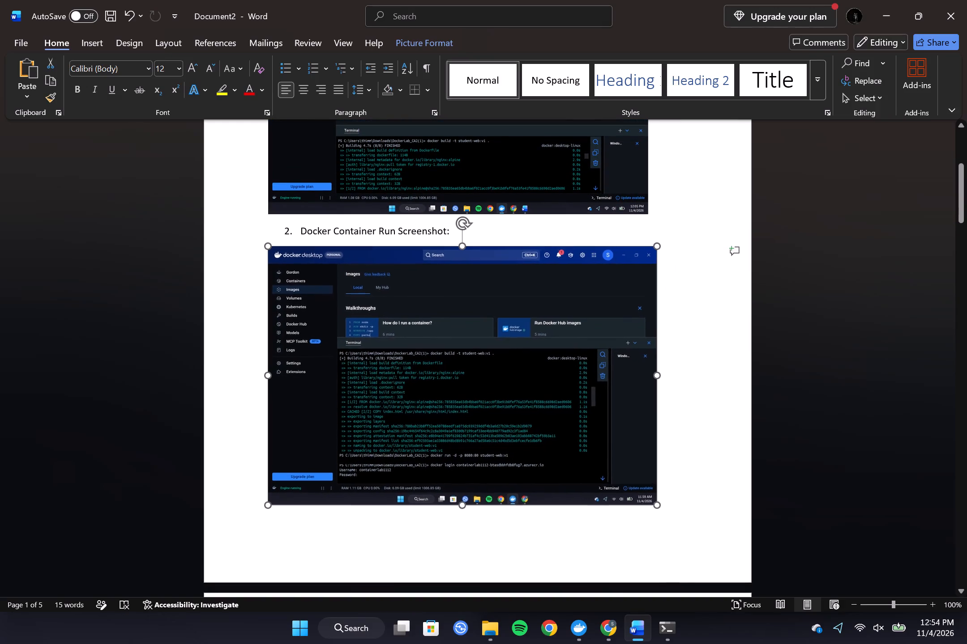
{"action": "left_click_drag", "start_coordinate": [647, 504], "coordinate": [660, 510]}
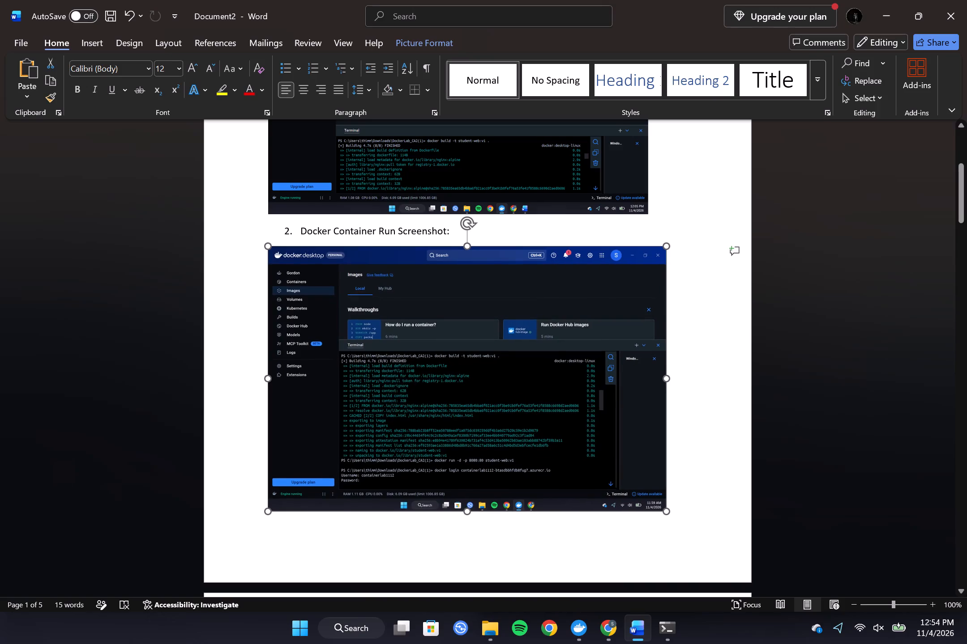
{"action": "left_click_drag", "start_coordinate": [660, 510], "coordinate": [662, 512]}
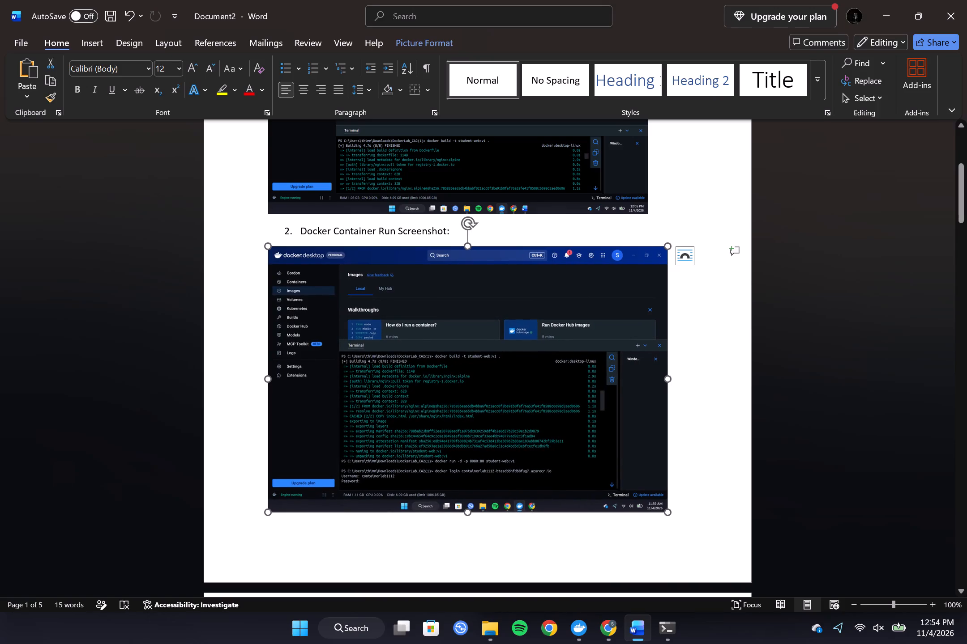
Enlarge the first Docker Desktop screenshot slightly to bring its width closer to the second one's.
{"action": "left_click", "coordinate": [609, 162]}
{"action": "left_click_drag", "start_coordinate": [647, 212], "coordinate": [658, 217]}
Number the "Azure Container Registry Creation(ACR):" caption as list item 3.
{"action": "scroll", "coordinate": [685, 331], "scroll_direction": "down", "scroll_amount": 1}
{"action": "scroll", "coordinate": [626, 537], "scroll_direction": "down", "scroll_amount": 1}
{"action": "left_click", "coordinate": [270, 314]}
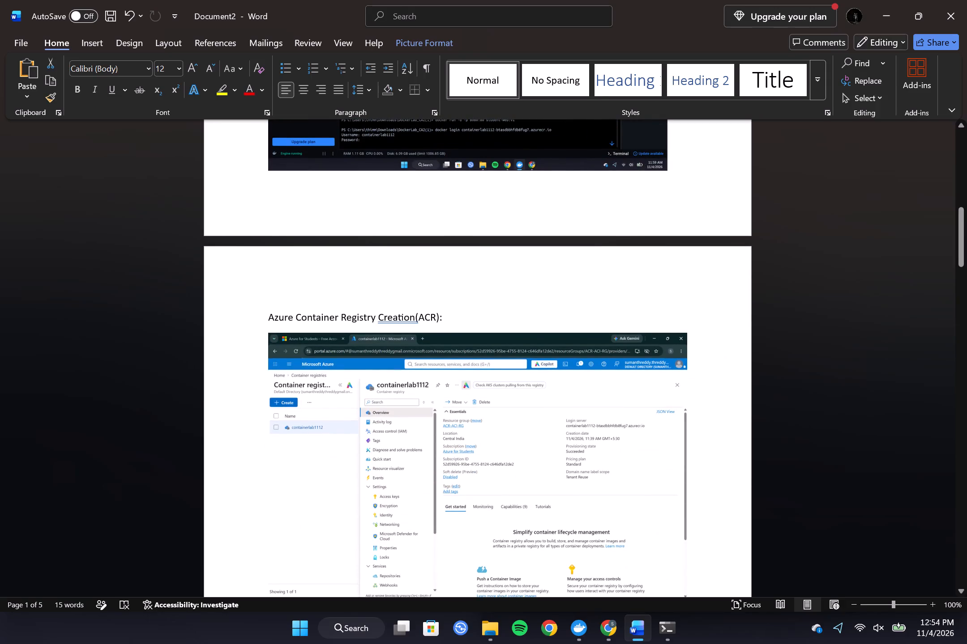
{"action": "type", "text": "3."}
{"action": "key", "text": "space"}
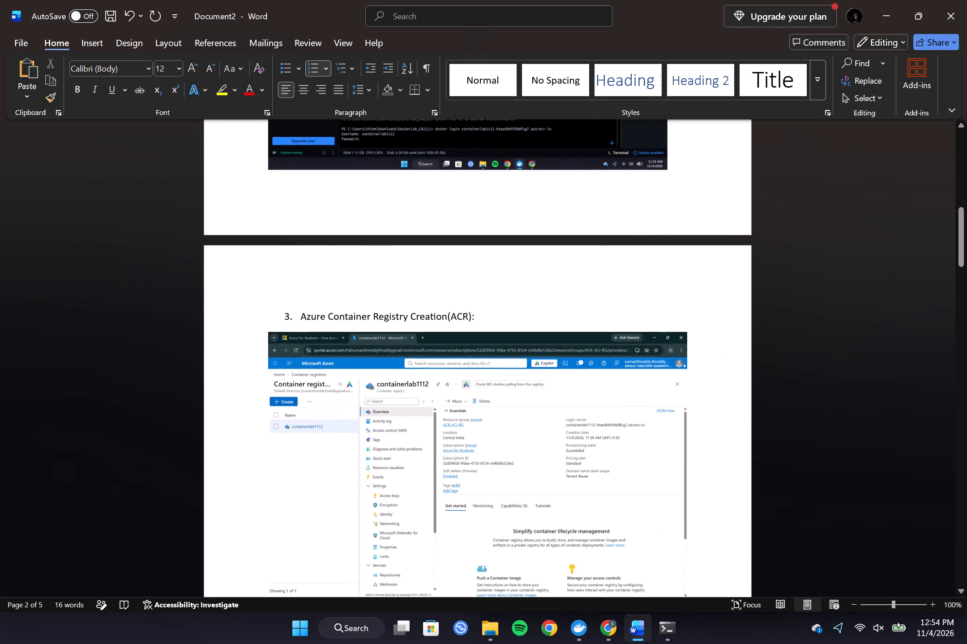
Insert the word "Screenshot" directly before the colon of the registry creation caption.
{"action": "left_click", "coordinate": [471, 317]}
{"action": "key", "text": "space"}
{"action": "type", "text": "Screensht"}
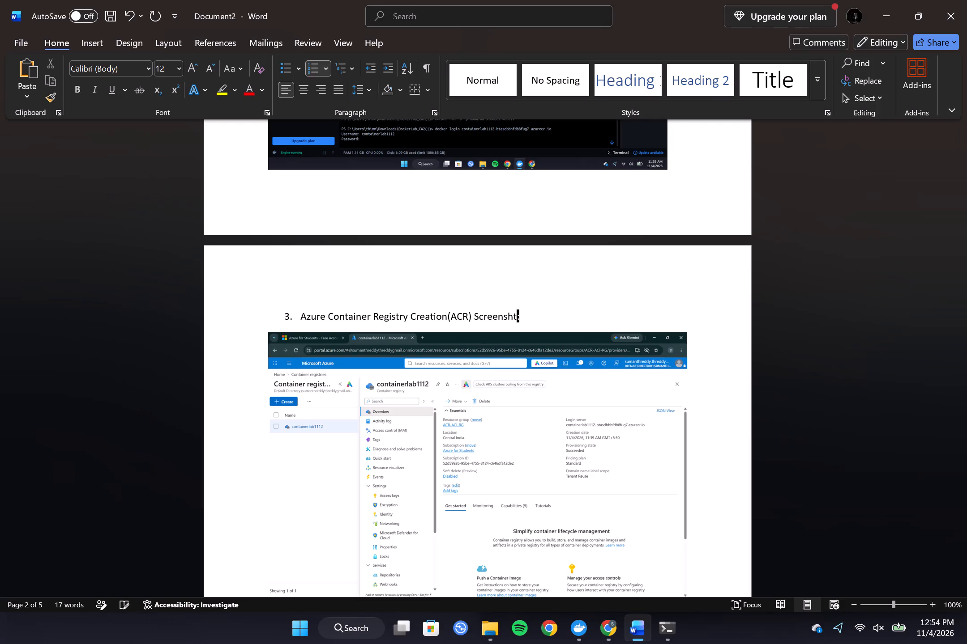
{"action": "key", "text": "BackSpace"}
{"action": "type", "text": "ot"}
Shrink the container registry overview screenshot proportionally to about the width of the second Docker Desktop screenshot.
{"action": "scroll", "coordinate": [583, 375], "scroll_direction": "down", "scroll_amount": 1}
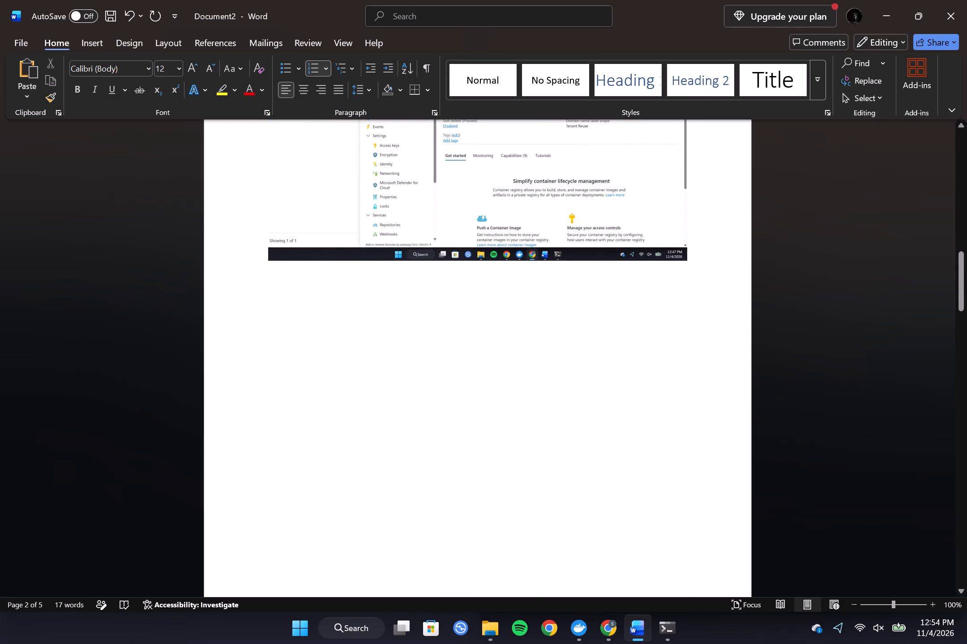
{"action": "left_click", "coordinate": [662, 241]}
{"action": "scroll", "coordinate": [654, 299], "scroll_direction": "up", "scroll_amount": 1}
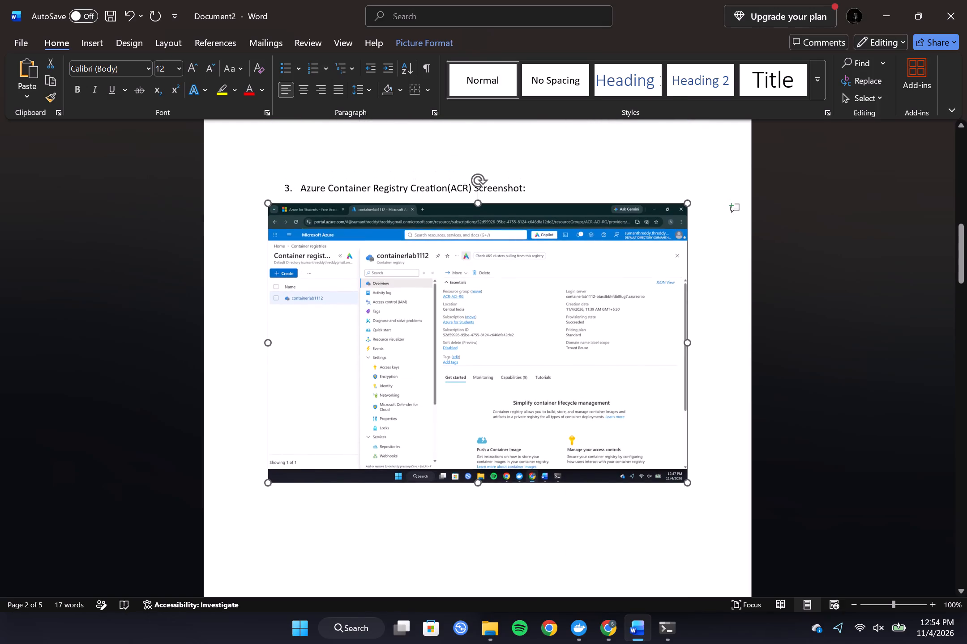
{"action": "left_click_drag", "start_coordinate": [687, 483], "coordinate": [664, 460]}
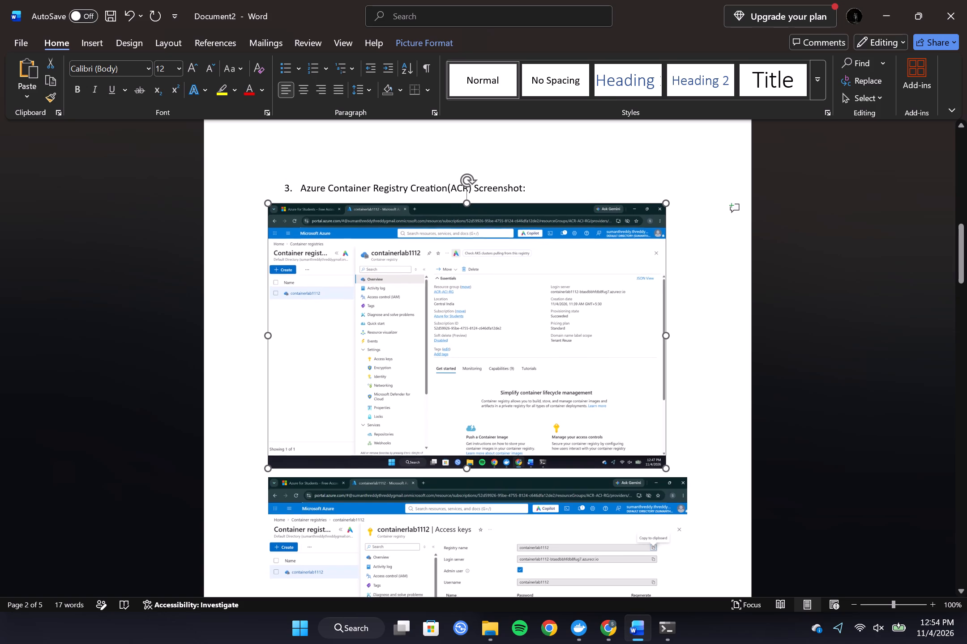
{"action": "left_click_drag", "start_coordinate": [664, 460], "coordinate": [666, 466]}
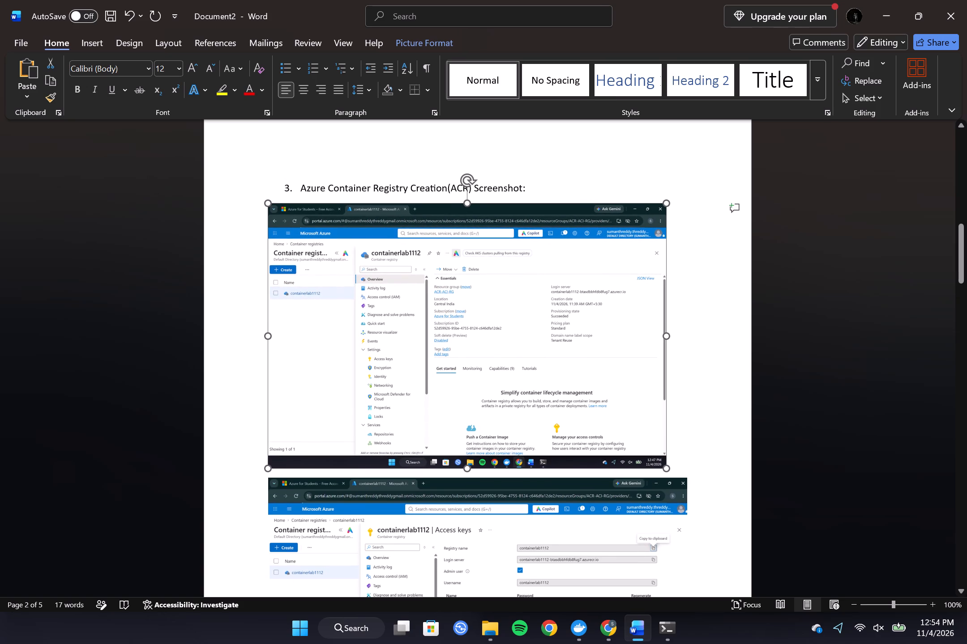
{"action": "left_click_drag", "start_coordinate": [666, 466], "coordinate": [666, 467]}
Start numbered caption item 4 on a new line between the registry overview and Access keys screenshots.
{"action": "left_click", "coordinate": [677, 467]}
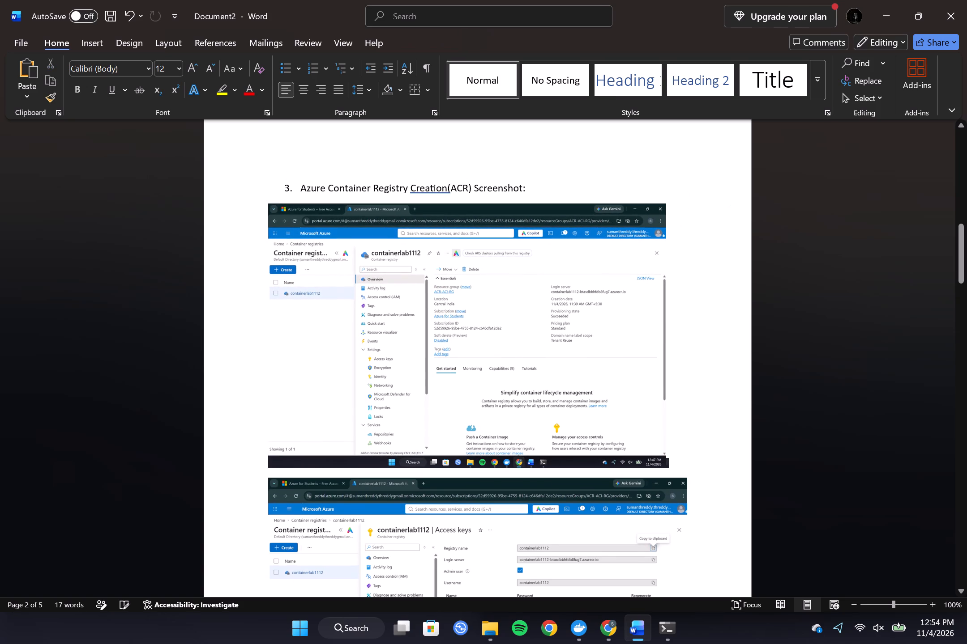
{"action": "key", "text": "Return"}
{"action": "type", "text": "4."}
{"action": "key", "text": "space"}
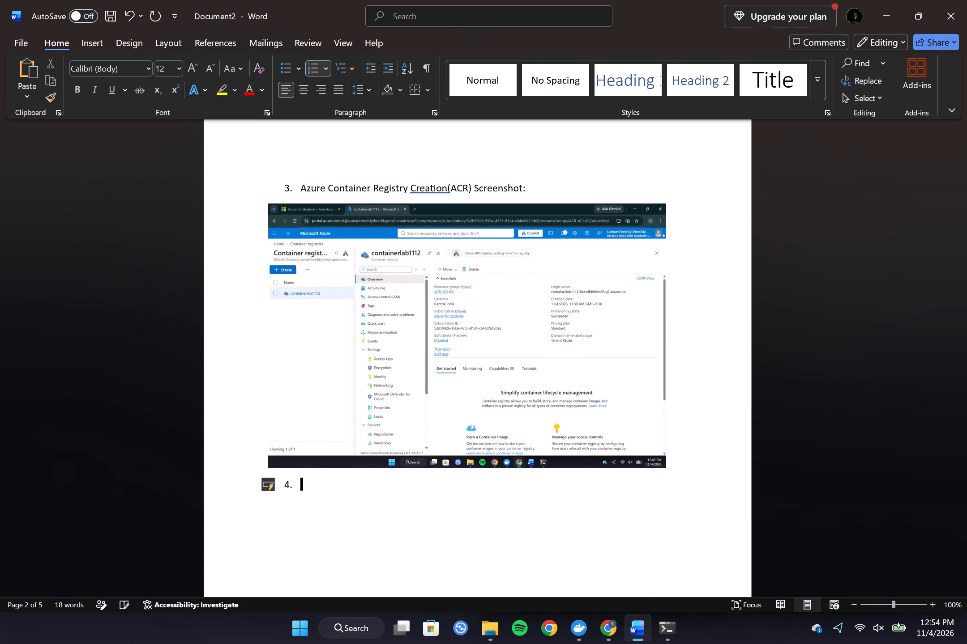
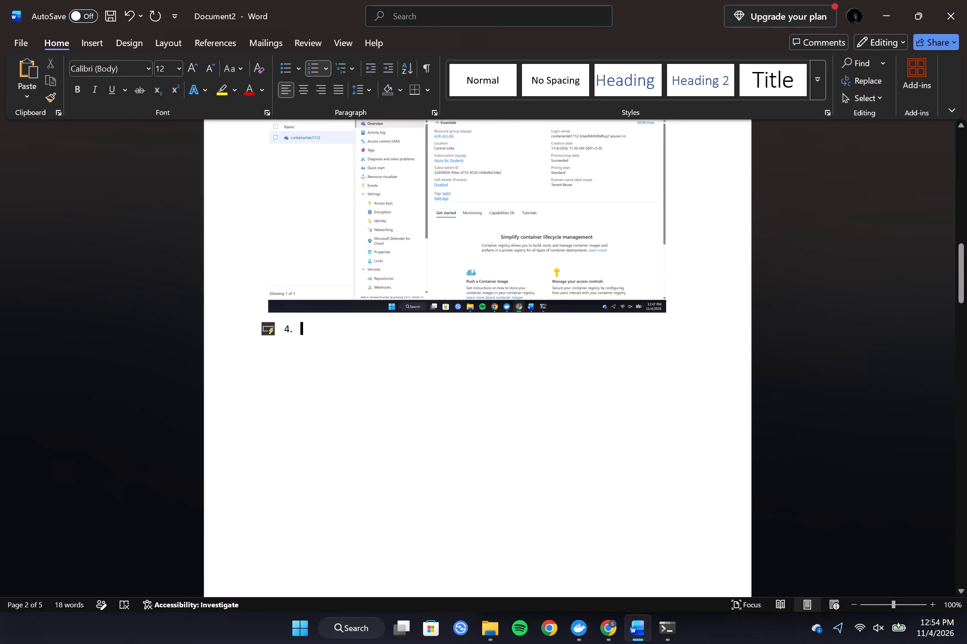
Begin the item 4 caption with the text "Azure Container Registry(ACR)".
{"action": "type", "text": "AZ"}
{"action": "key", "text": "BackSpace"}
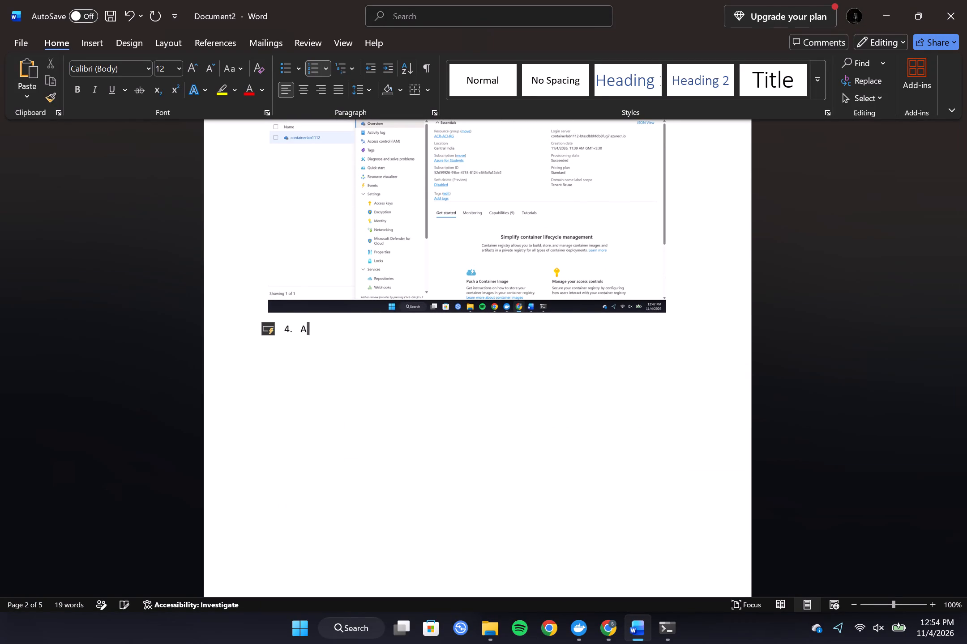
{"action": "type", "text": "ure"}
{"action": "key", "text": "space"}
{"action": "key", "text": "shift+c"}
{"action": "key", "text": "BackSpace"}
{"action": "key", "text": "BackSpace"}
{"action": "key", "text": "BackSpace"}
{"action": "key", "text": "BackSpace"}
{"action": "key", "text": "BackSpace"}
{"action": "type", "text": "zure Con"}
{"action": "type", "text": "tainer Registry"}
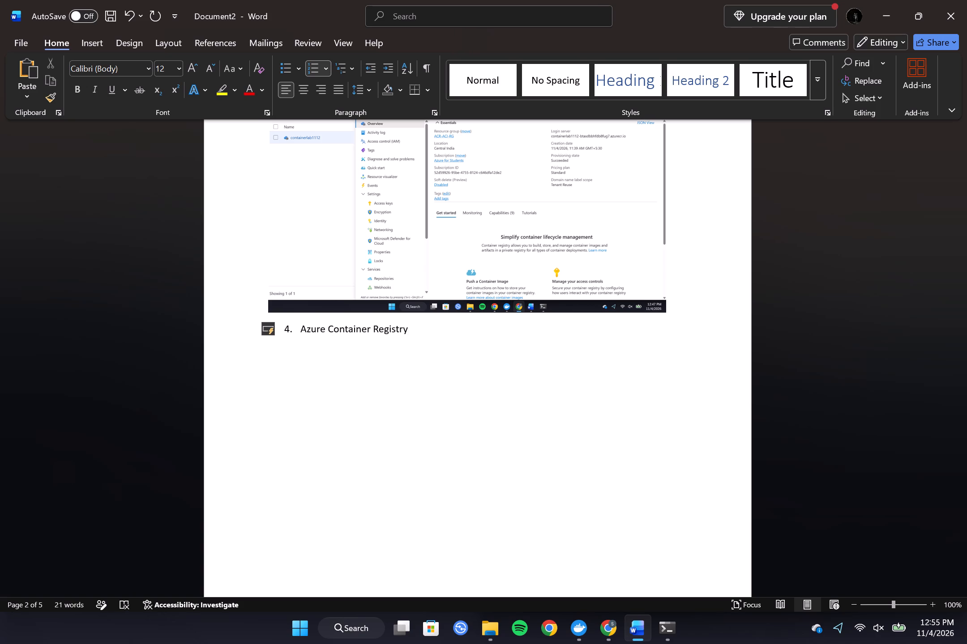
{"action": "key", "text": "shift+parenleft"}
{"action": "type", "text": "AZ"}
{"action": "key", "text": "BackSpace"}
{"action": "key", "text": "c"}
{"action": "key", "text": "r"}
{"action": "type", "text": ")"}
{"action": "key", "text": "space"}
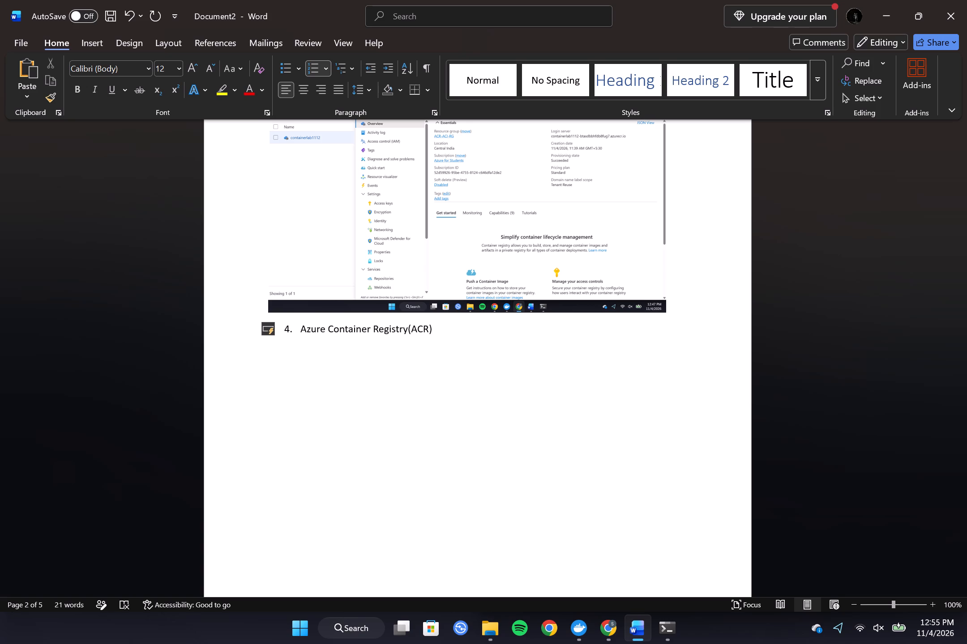
Complete the item 4 caption by adding "Access Keys Screeshot:" after "(ACR)".
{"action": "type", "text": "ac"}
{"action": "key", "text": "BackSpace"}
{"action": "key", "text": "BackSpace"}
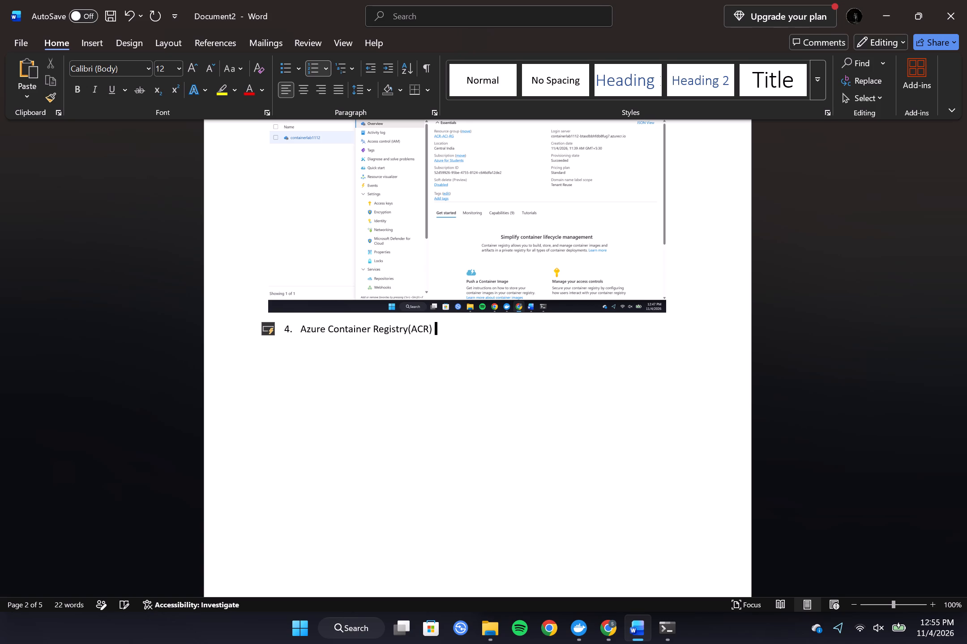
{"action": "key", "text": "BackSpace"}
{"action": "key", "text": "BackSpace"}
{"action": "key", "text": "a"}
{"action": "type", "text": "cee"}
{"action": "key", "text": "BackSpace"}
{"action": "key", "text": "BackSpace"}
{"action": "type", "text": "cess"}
{"action": "scroll", "coordinate": [685, 470], "scroll_direction": "up", "scroll_amount": 1}
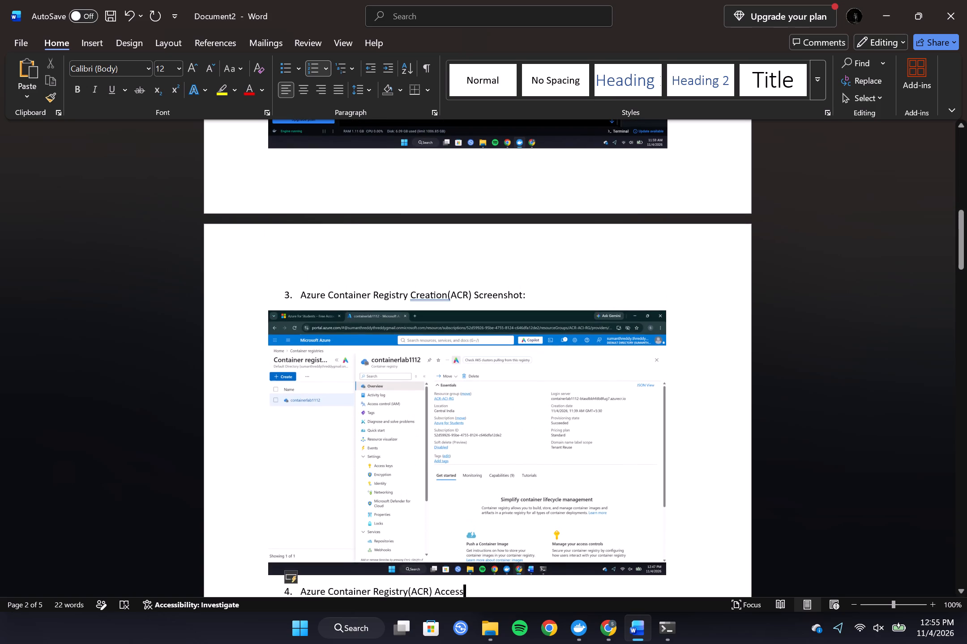
{"action": "scroll", "coordinate": [685, 470], "scroll_direction": "down", "scroll_amount": 2}
{"action": "scroll", "coordinate": [685, 470], "scroll_direction": "up", "scroll_amount": 1}
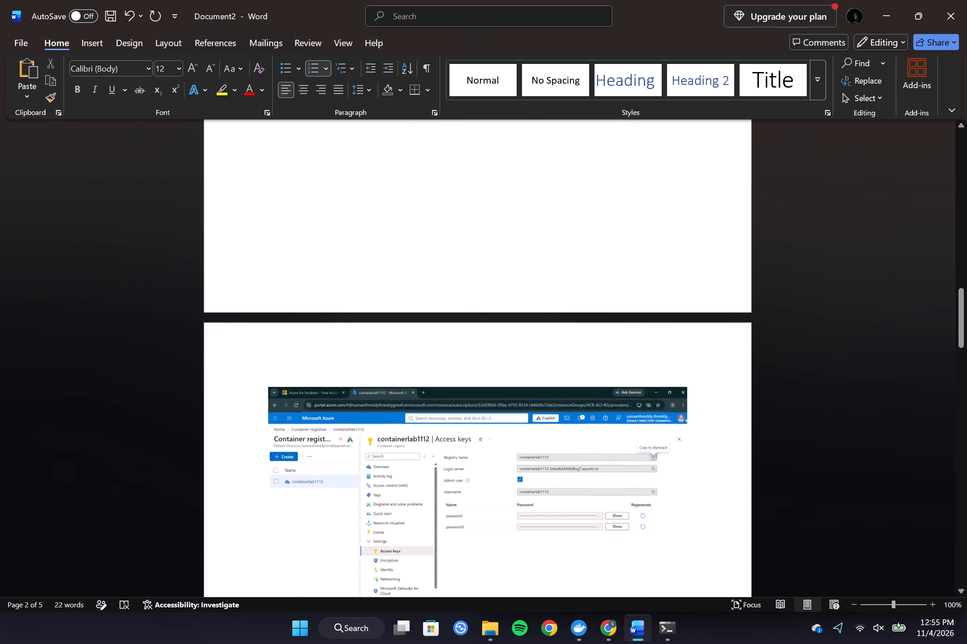
{"action": "scroll", "coordinate": [685, 470], "scroll_direction": "up", "scroll_amount": 1}
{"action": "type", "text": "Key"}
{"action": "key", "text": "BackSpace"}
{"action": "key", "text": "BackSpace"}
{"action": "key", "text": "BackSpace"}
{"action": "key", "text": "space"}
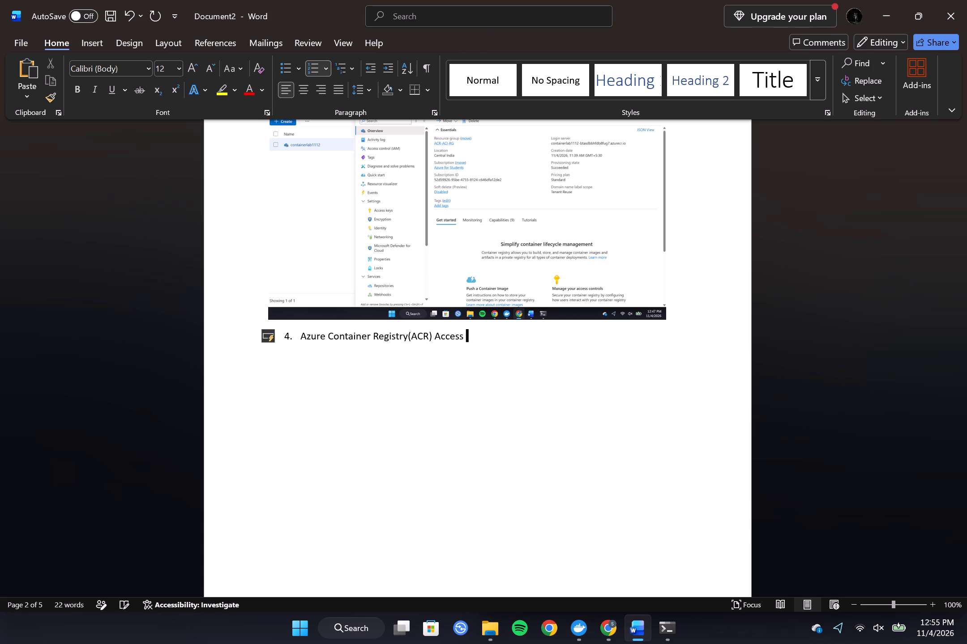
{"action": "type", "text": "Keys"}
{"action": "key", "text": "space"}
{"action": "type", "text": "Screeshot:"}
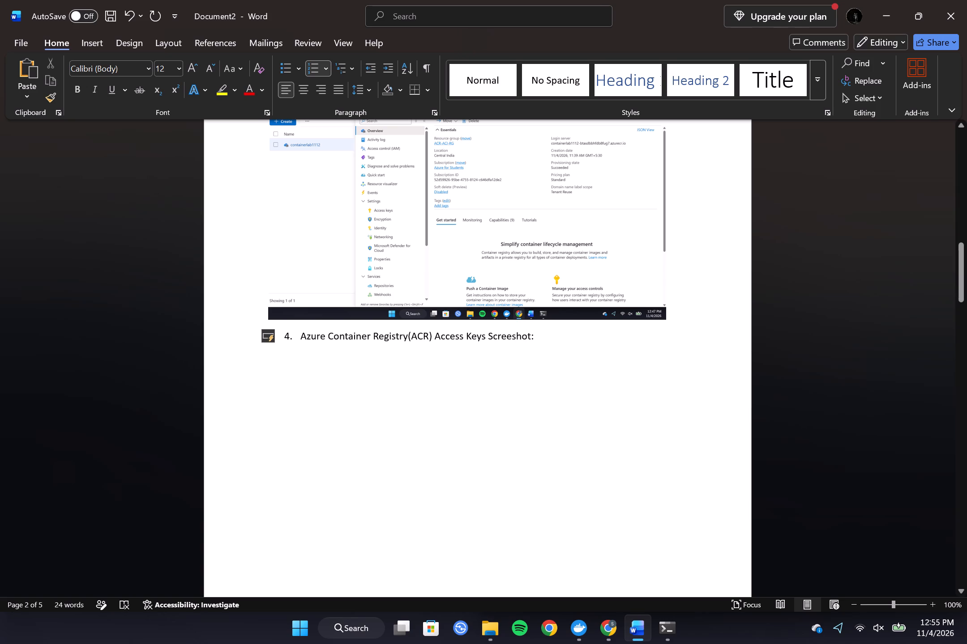
Shrink the Access keys screenshot proportionally to about the width of the container registry overview screenshot.
{"action": "scroll", "coordinate": [690, 462], "scroll_direction": "down", "scroll_amount": 1}
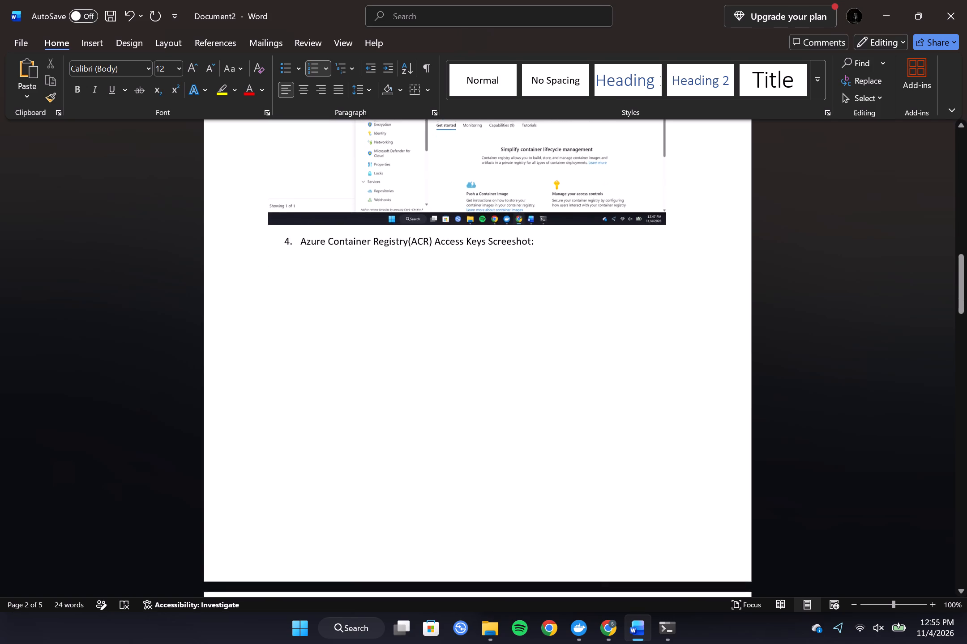
{"action": "scroll", "coordinate": [690, 462], "scroll_direction": "down", "scroll_amount": 1}
{"action": "scroll", "coordinate": [661, 537], "scroll_direction": "down", "scroll_amount": 1}
{"action": "left_click", "coordinate": [634, 428]}
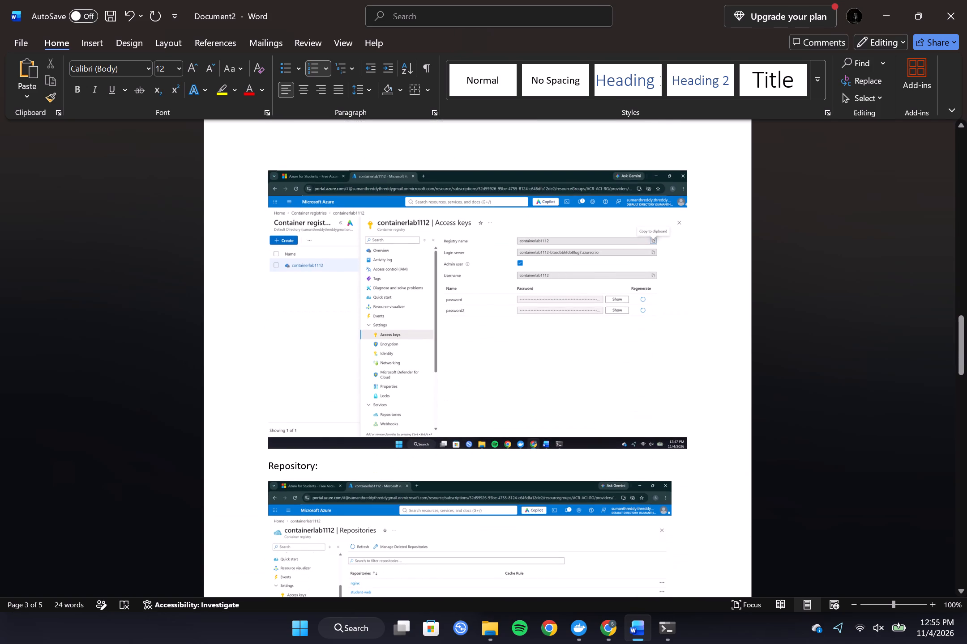
{"action": "left_click_drag", "start_coordinate": [687, 449], "coordinate": [670, 433]}
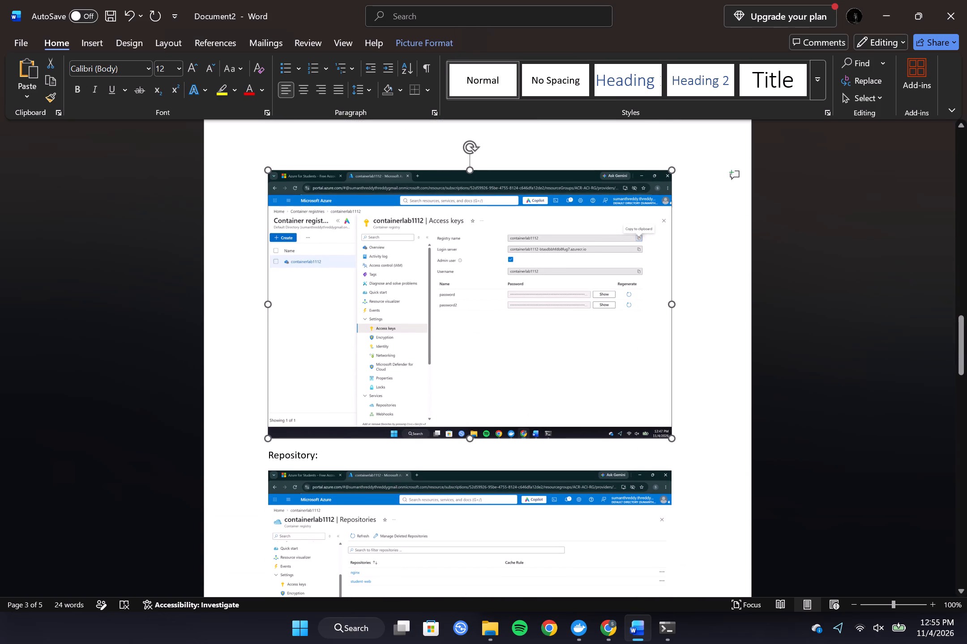
{"action": "left_click_drag", "start_coordinate": [670, 433], "coordinate": [663, 424]}
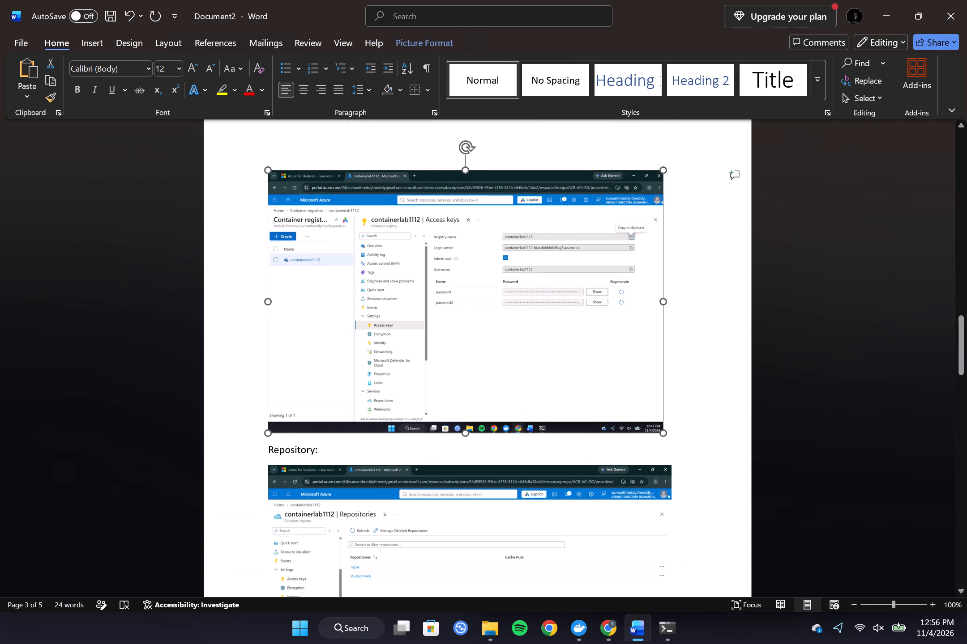
{"action": "left_click_drag", "start_coordinate": [663, 424], "coordinate": [665, 428]}
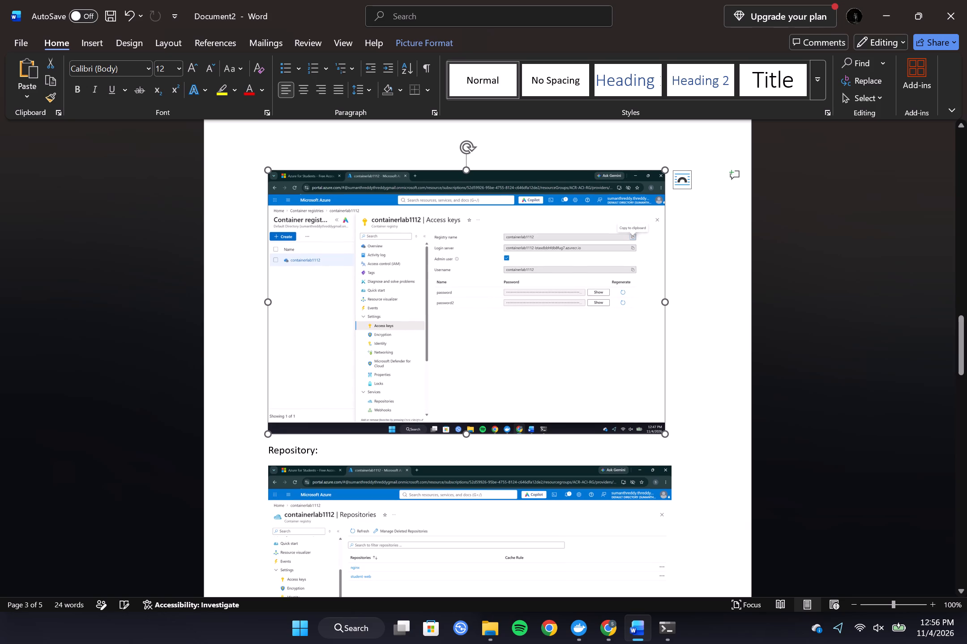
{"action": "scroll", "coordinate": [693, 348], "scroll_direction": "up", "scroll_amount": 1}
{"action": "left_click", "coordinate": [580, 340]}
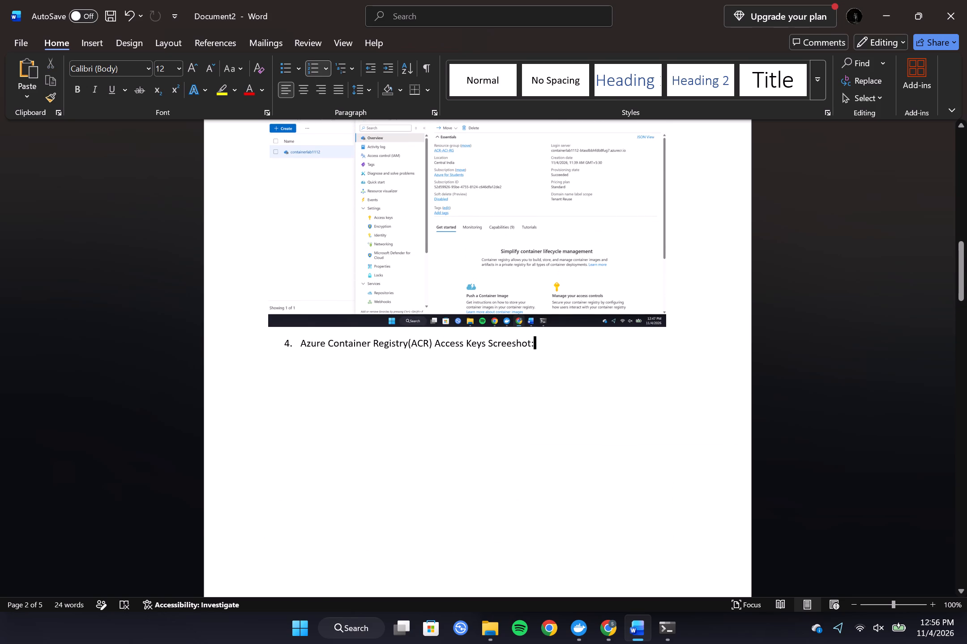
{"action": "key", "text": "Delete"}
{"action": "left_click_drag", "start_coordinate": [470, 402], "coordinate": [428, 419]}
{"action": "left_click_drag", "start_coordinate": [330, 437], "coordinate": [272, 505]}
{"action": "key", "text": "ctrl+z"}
Cut the "Azure Container Registry(ACR) Access Keys Screeshot:" caption from its line below the registry overview screenshot.
{"action": "left_click_drag", "start_coordinate": [551, 339], "coordinate": [289, 346]}
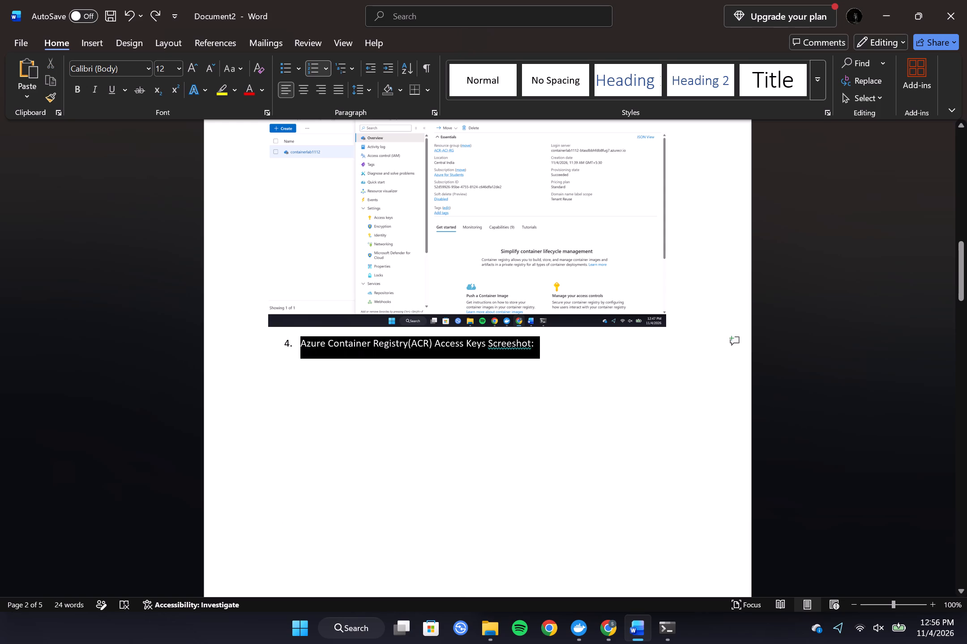
{"action": "left_click_drag", "start_coordinate": [289, 346], "coordinate": [303, 347]}
{"action": "key", "text": "ctrl+x"}
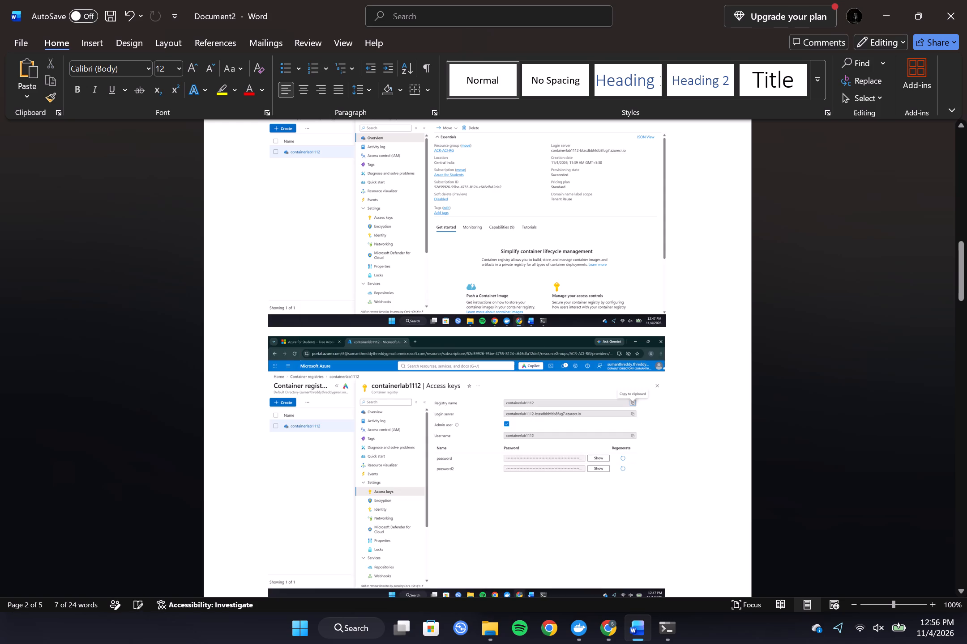
Shrink the container registry overview screenshot slightly further, keeping its proportions.
{"action": "scroll", "coordinate": [616, 443], "scroll_direction": "up", "scroll_amount": 1}
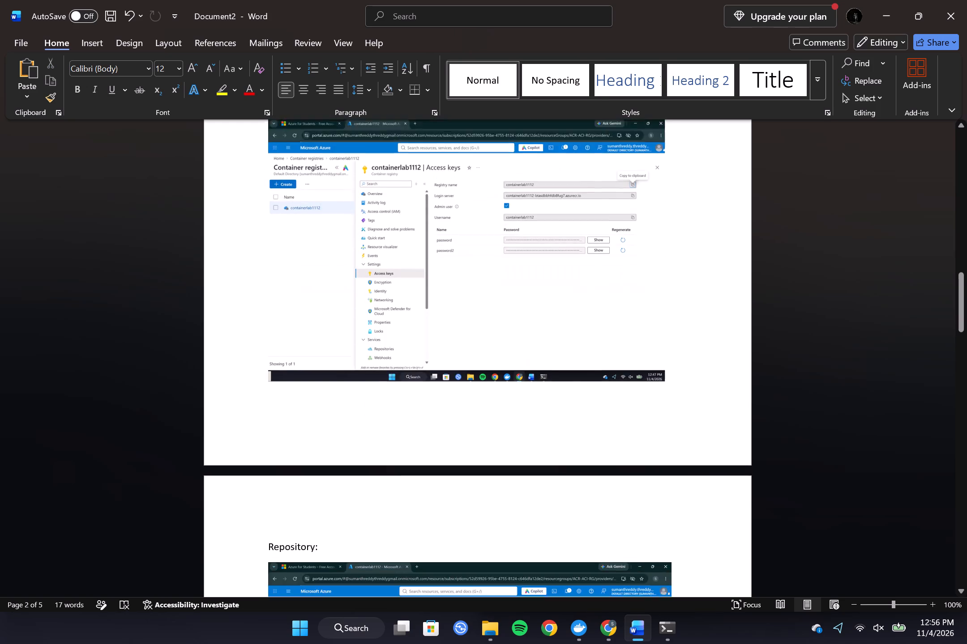
{"action": "scroll", "coordinate": [616, 443], "scroll_direction": "up", "scroll_amount": 1}
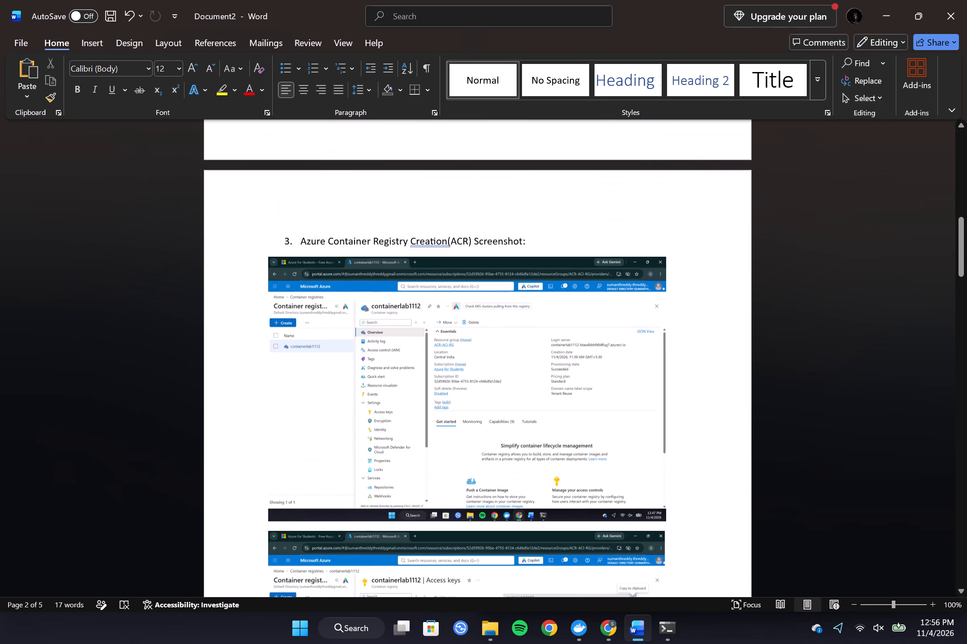
{"action": "left_click", "coordinate": [629, 436]}
{"action": "left_click_drag", "start_coordinate": [666, 519], "coordinate": [661, 519]}
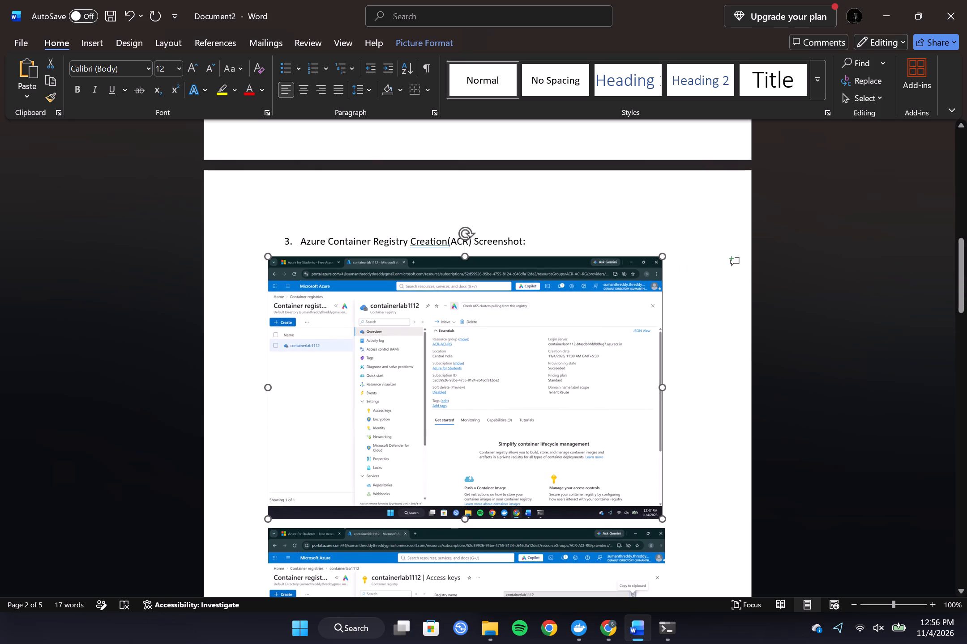
{"action": "left_click_drag", "start_coordinate": [661, 519], "coordinate": [659, 517]}
{"action": "left_click", "coordinate": [683, 507]}
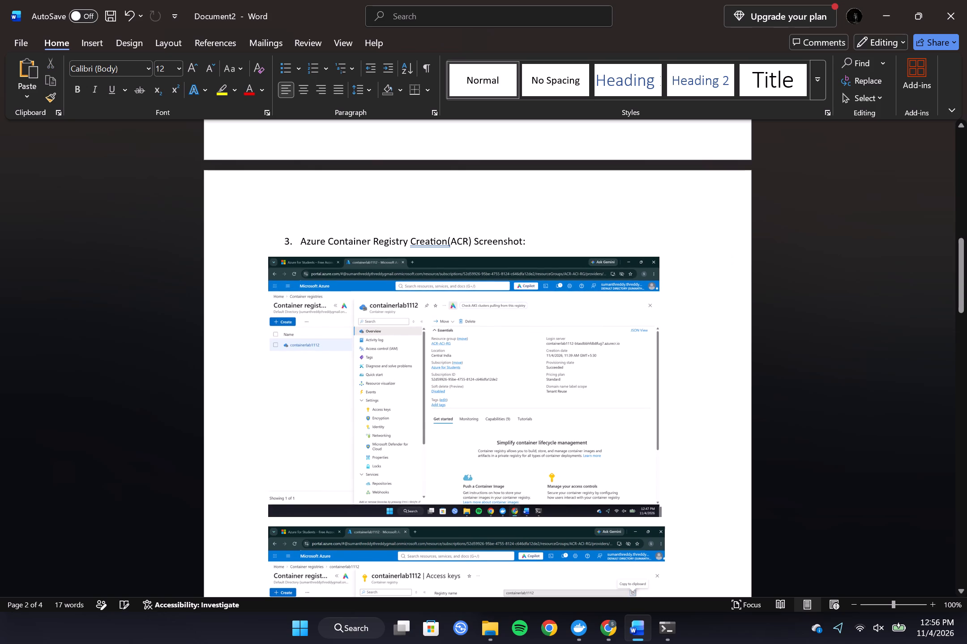
Shrink the Access keys screenshot proportionally to match the width of the registry overview screenshot above it.
{"action": "scroll", "coordinate": [683, 507], "scroll_direction": "down", "scroll_amount": 1}
{"action": "left_click", "coordinate": [659, 426]}
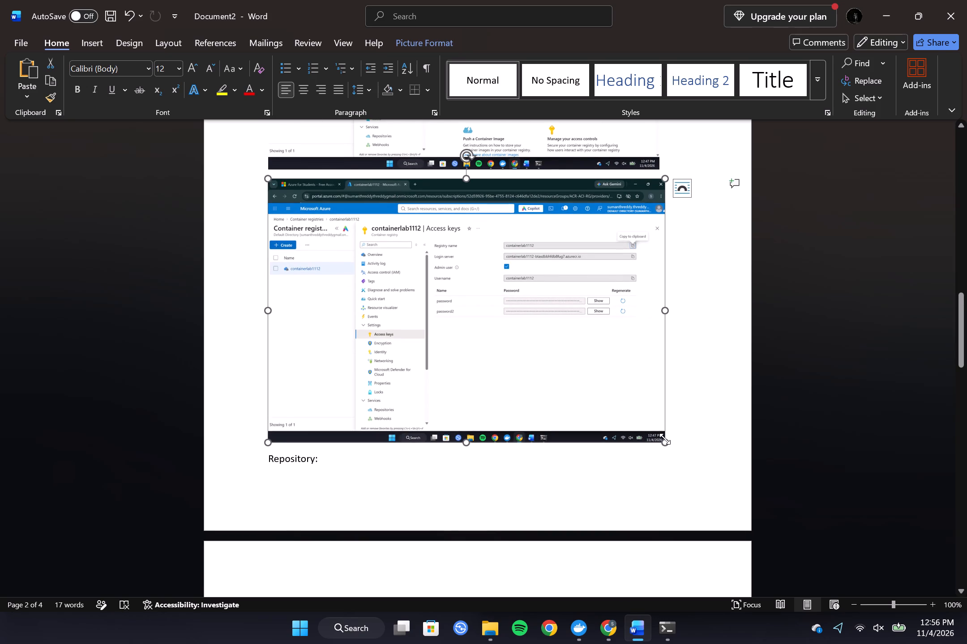
{"action": "left_click_drag", "start_coordinate": [666, 442], "coordinate": [660, 441]}
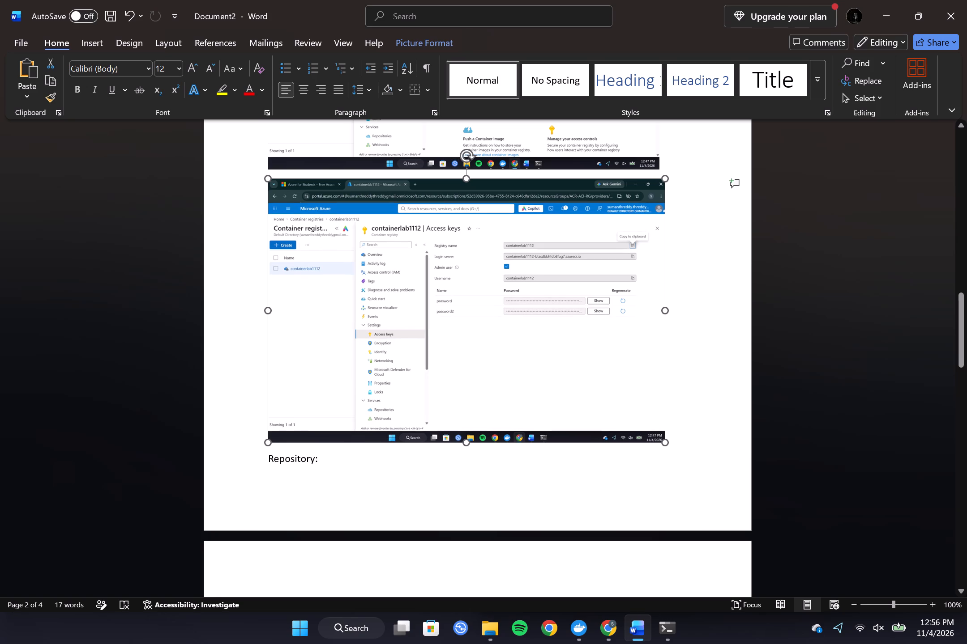
{"action": "left_click_drag", "start_coordinate": [660, 441], "coordinate": [659, 440]}
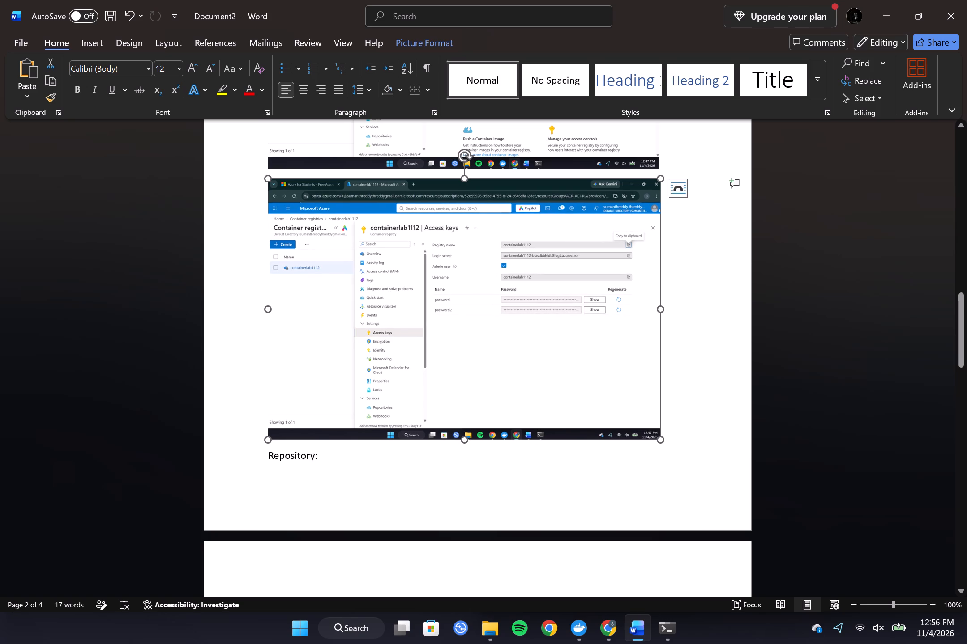
Paste the cut Access Keys caption on a new line between the registry overview and Access keys screenshots.
{"action": "left_click", "coordinate": [670, 156]}
{"action": "key", "text": "Return"}
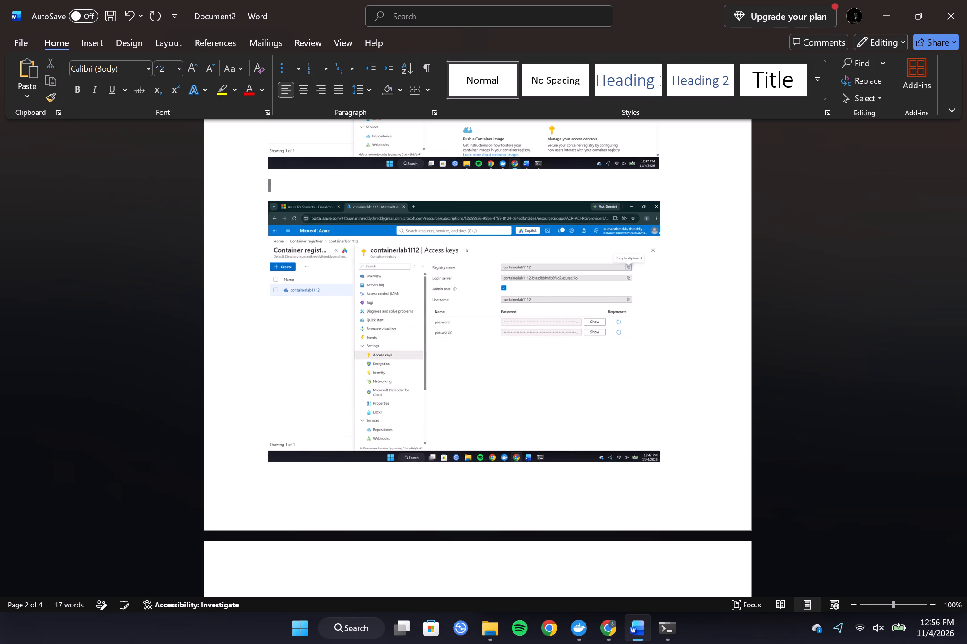
{"action": "key", "text": "ctrl+v"}
{"action": "key", "text": "BackSpace"}
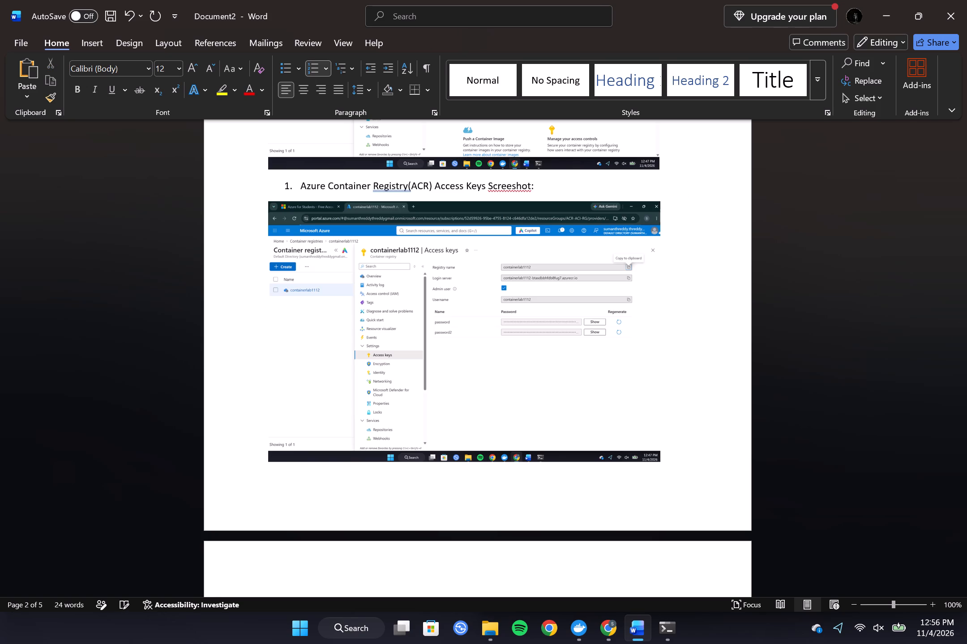
Renumber the Azure Container Registry(ACR) Access Keys caption from item 1 to item 4.
{"action": "key", "text": "Left"}
{"action": "key", "text": "Left"}
{"action": "key", "text": "Left"}
{"action": "key", "text": "Left"}
{"action": "key", "text": "Left"}
{"action": "key", "text": "Left"}
{"action": "key", "text": "Left"}
{"action": "key", "text": "Left"}
{"action": "key", "text": "Left"}
{"action": "key", "text": "Left"}
{"action": "key", "text": "Left"}
{"action": "key", "text": "Left"}
{"action": "key", "text": "Left"}
{"action": "key", "text": "Left"}
{"action": "key", "text": "Left"}
{"action": "key", "text": "Left"}
{"action": "key", "text": "Left"}
{"action": "key", "text": "Left"}
{"action": "key", "text": "Left"}
{"action": "key", "text": "Left"}
{"action": "key", "text": "Left"}
{"action": "key", "text": "Right"}
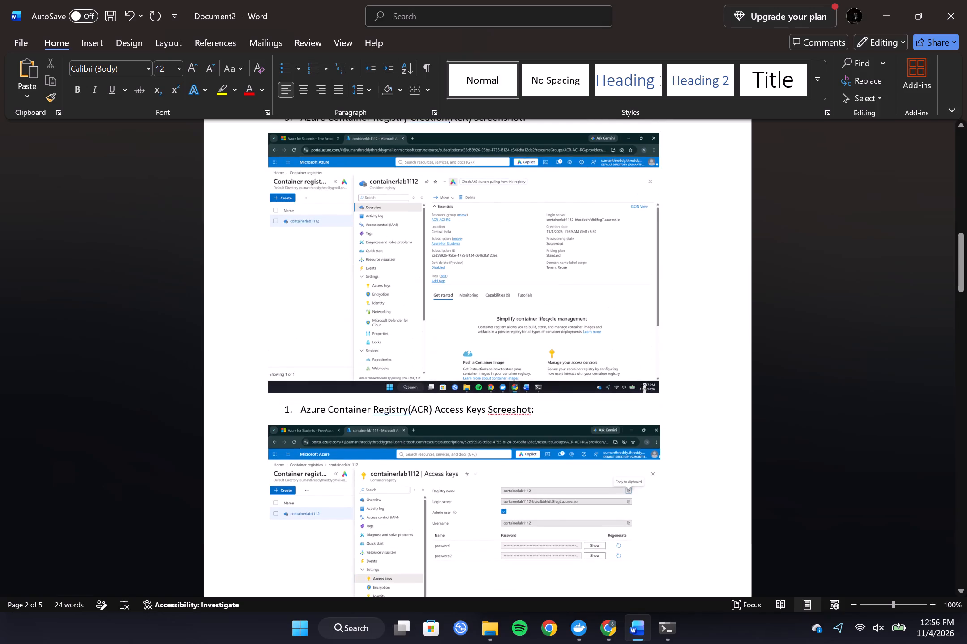
{"action": "key", "text": "Right"}
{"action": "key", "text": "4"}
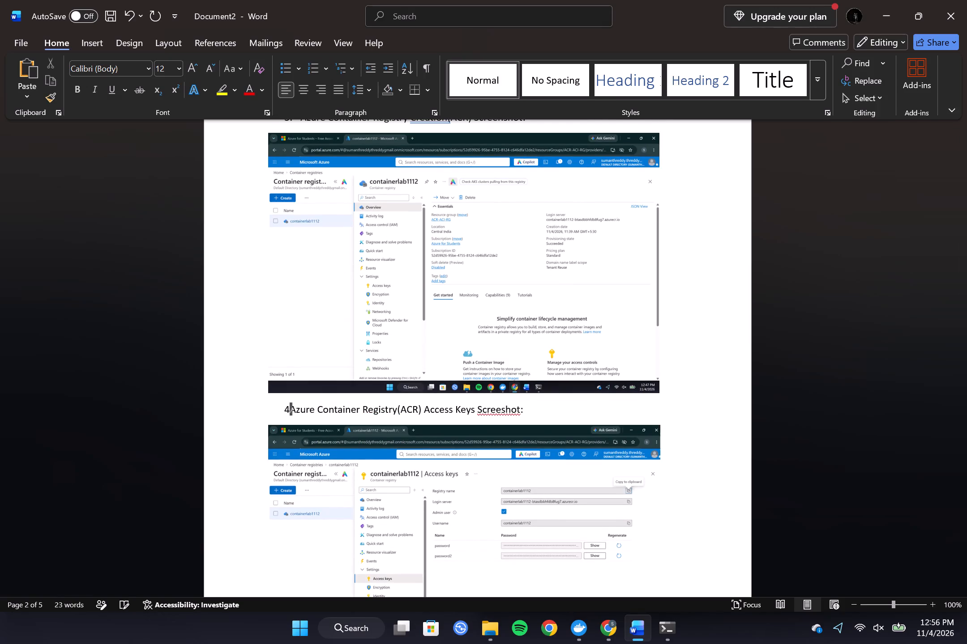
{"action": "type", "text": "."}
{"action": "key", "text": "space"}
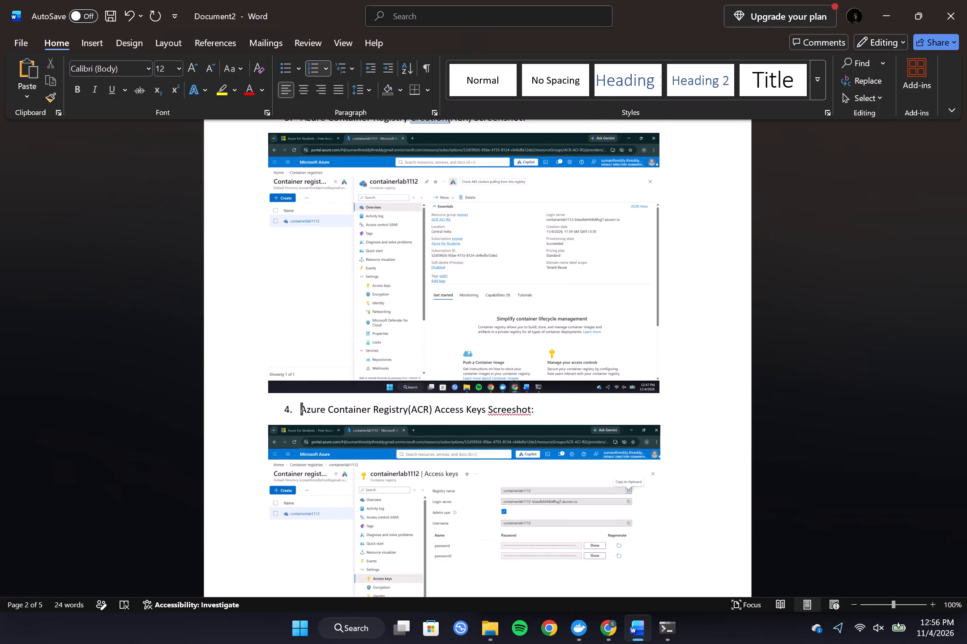
Correct the misspelled last word of the Access Keys caption to "Screenshot".
{"action": "scroll", "coordinate": [672, 152], "scroll_direction": "up", "scroll_amount": 1}
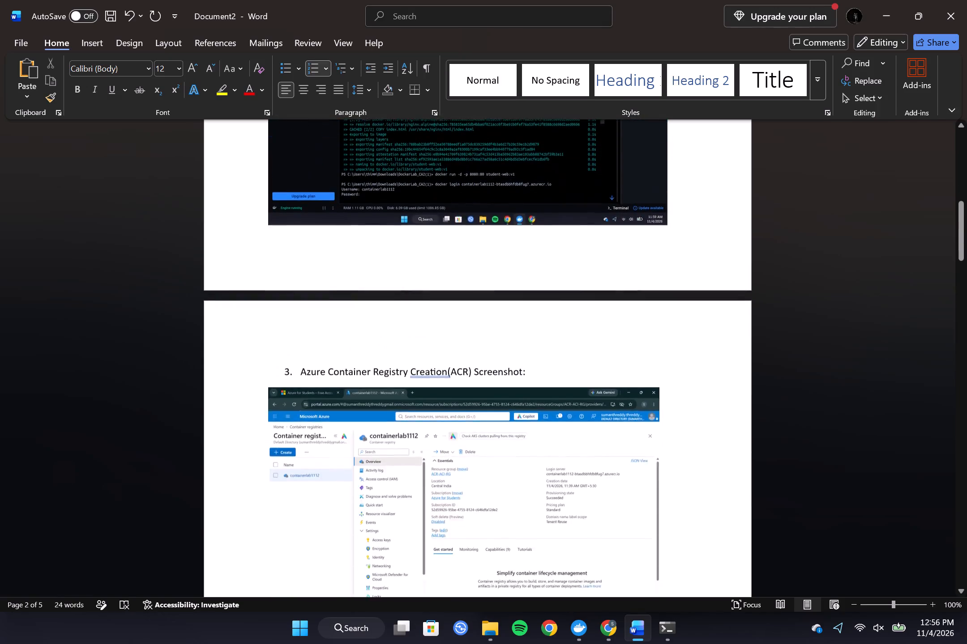
{"action": "scroll", "coordinate": [672, 152], "scroll_direction": "down", "scroll_amount": 1}
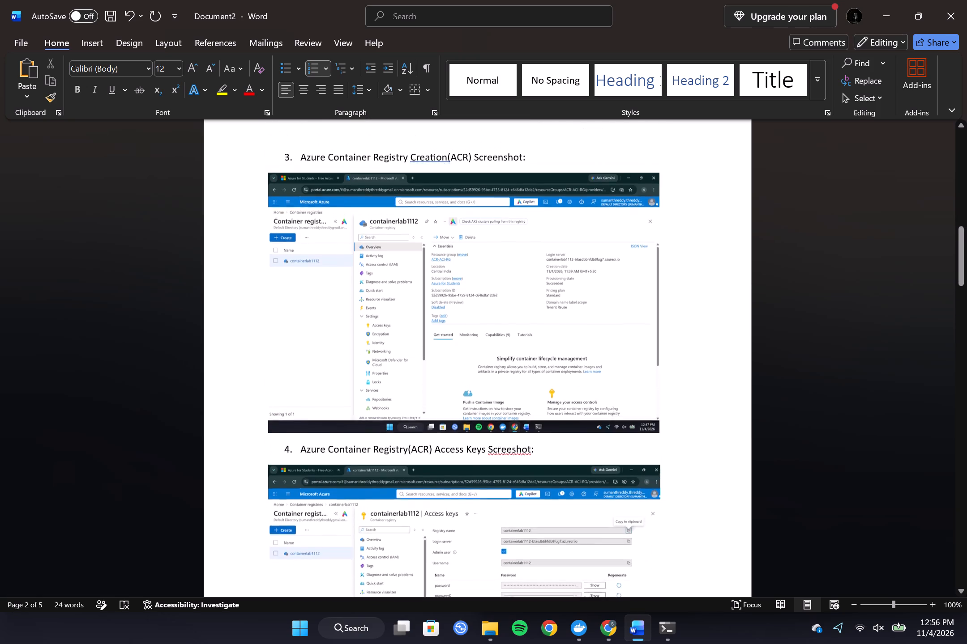
{"action": "scroll", "coordinate": [670, 341], "scroll_direction": "down", "scroll_amount": 1}
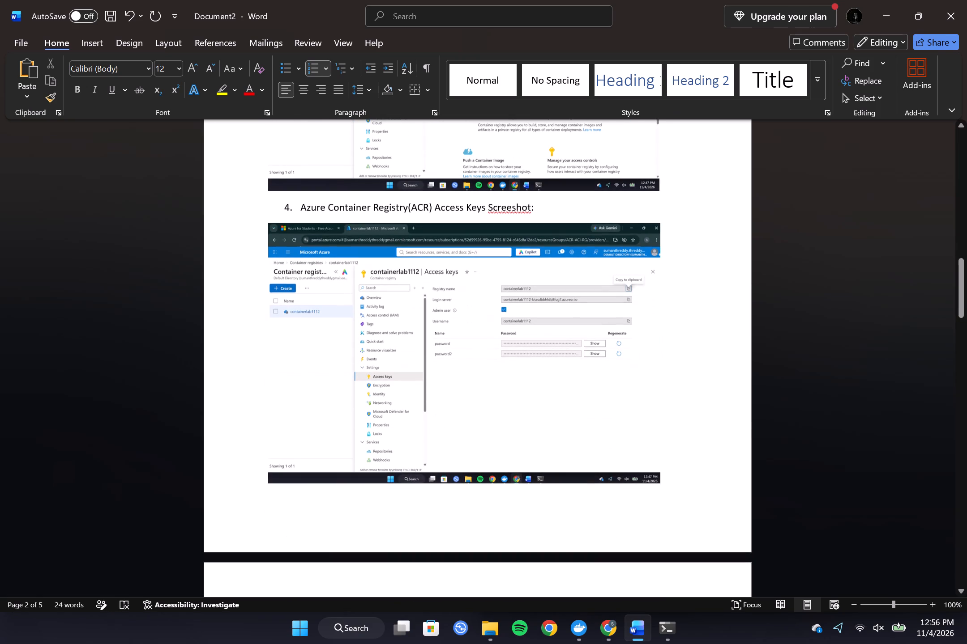
{"action": "left_click", "coordinate": [512, 207]}
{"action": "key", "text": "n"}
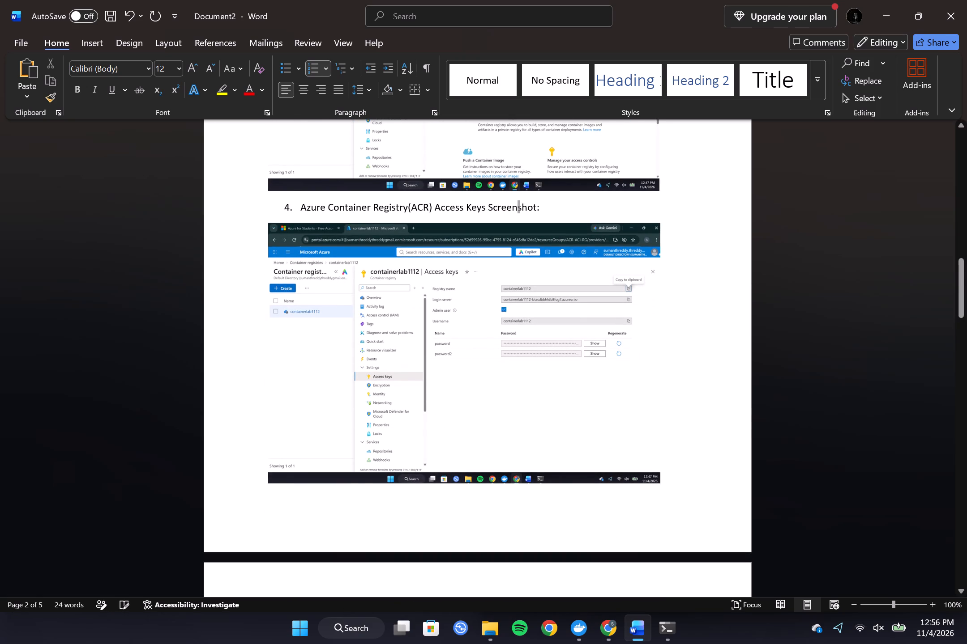
Expand the "Repository:" caption above the Repositories screenshot to "ACR Repository Screenshot:".
{"action": "scroll", "coordinate": [616, 476], "scroll_direction": "down", "scroll_amount": 1}
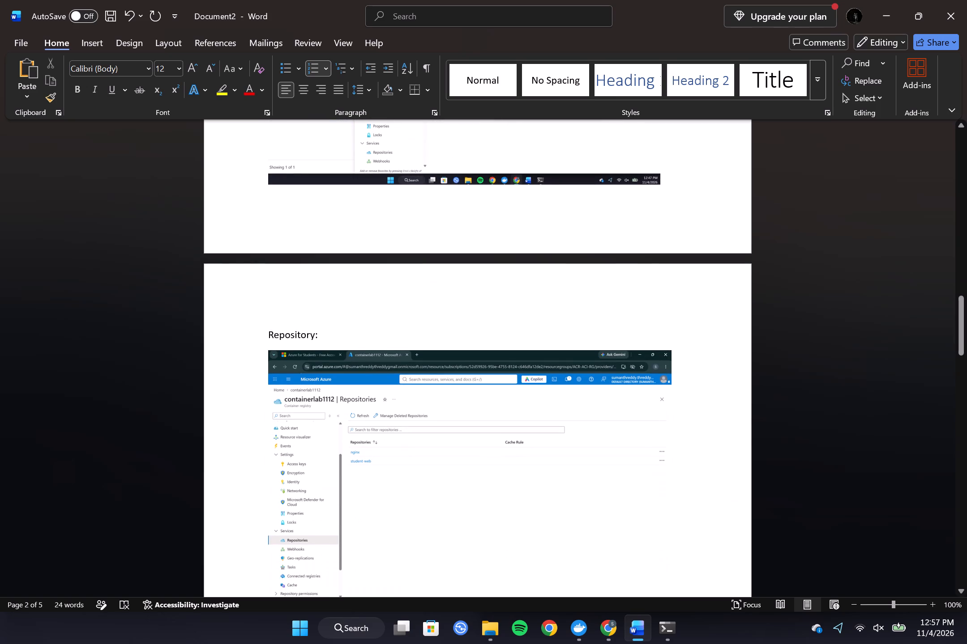
{"action": "left_click", "coordinate": [267, 333]}
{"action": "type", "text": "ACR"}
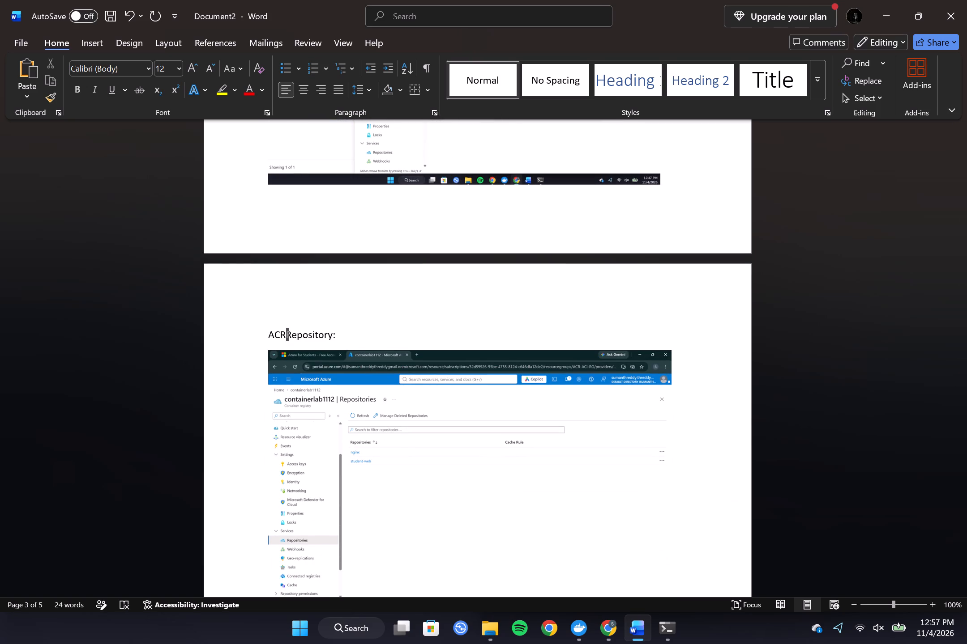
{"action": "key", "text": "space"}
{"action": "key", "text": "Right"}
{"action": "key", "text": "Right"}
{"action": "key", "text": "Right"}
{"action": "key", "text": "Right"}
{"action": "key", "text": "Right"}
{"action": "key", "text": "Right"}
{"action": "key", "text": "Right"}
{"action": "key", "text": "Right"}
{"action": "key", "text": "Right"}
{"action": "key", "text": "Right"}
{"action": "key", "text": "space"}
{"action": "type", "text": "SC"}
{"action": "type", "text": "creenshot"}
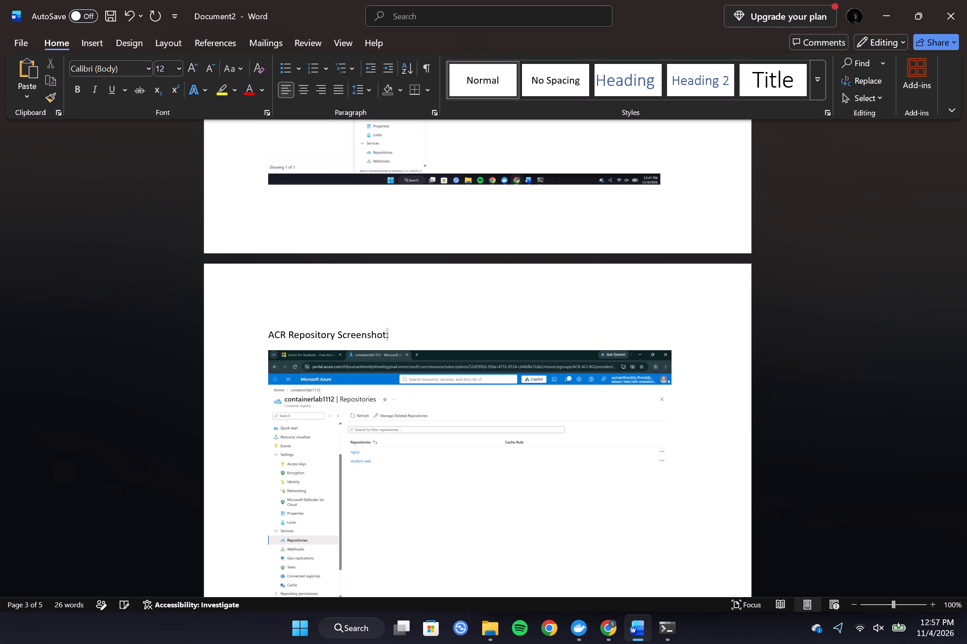
Insert "NGNIX & " between "ACR" and "Repository" in the repository screenshot caption.
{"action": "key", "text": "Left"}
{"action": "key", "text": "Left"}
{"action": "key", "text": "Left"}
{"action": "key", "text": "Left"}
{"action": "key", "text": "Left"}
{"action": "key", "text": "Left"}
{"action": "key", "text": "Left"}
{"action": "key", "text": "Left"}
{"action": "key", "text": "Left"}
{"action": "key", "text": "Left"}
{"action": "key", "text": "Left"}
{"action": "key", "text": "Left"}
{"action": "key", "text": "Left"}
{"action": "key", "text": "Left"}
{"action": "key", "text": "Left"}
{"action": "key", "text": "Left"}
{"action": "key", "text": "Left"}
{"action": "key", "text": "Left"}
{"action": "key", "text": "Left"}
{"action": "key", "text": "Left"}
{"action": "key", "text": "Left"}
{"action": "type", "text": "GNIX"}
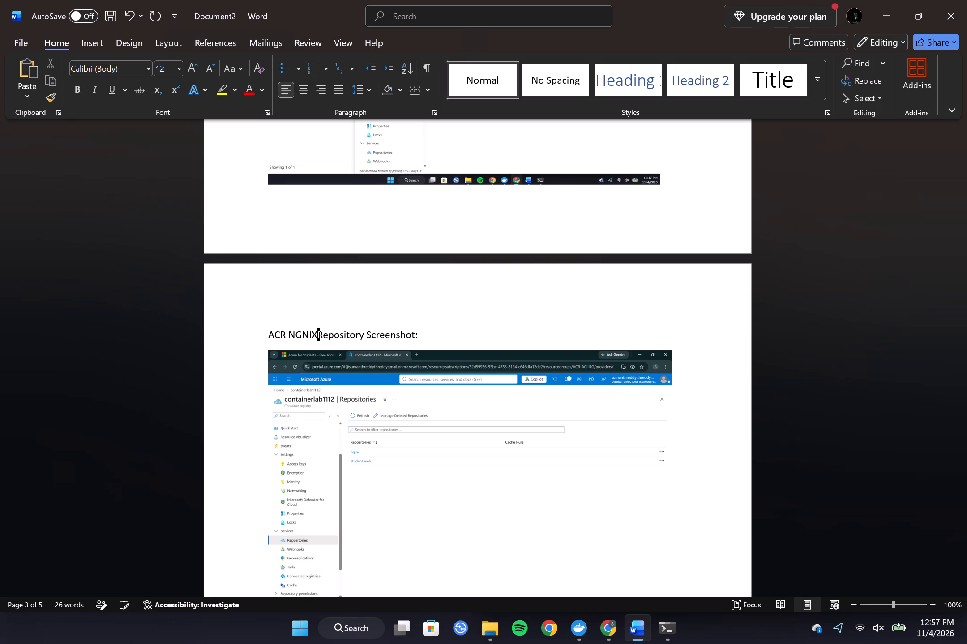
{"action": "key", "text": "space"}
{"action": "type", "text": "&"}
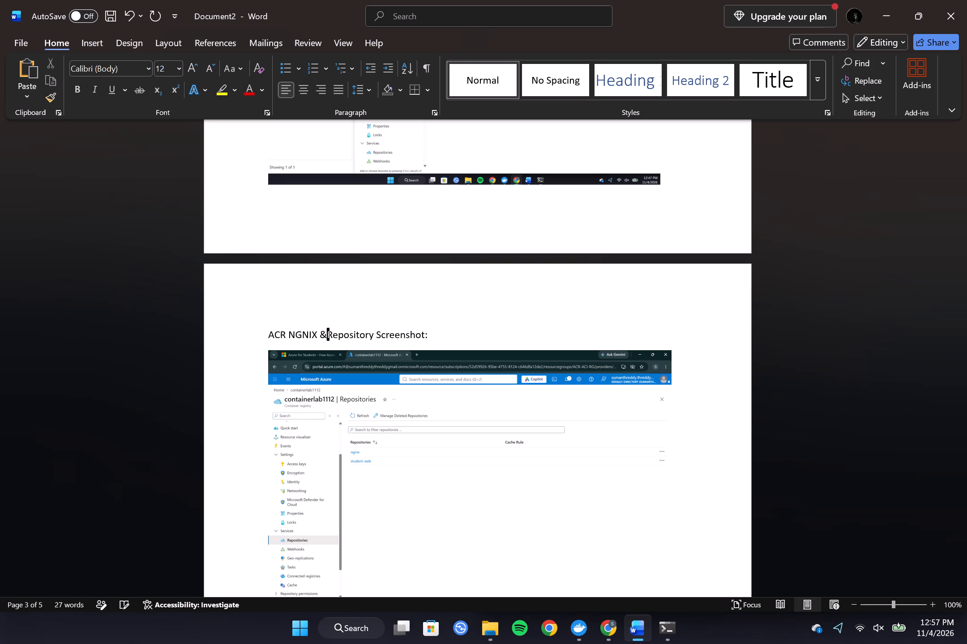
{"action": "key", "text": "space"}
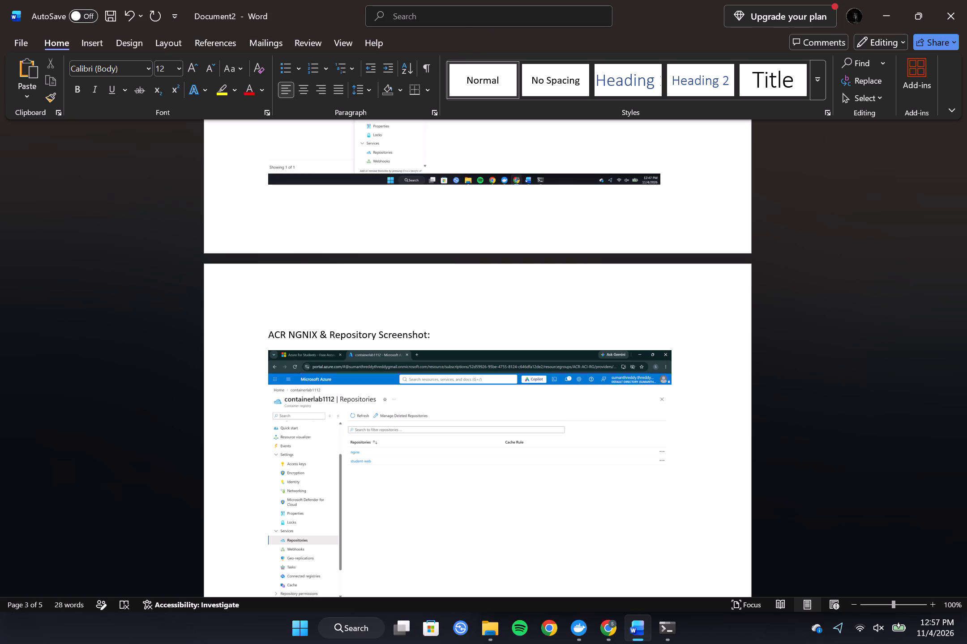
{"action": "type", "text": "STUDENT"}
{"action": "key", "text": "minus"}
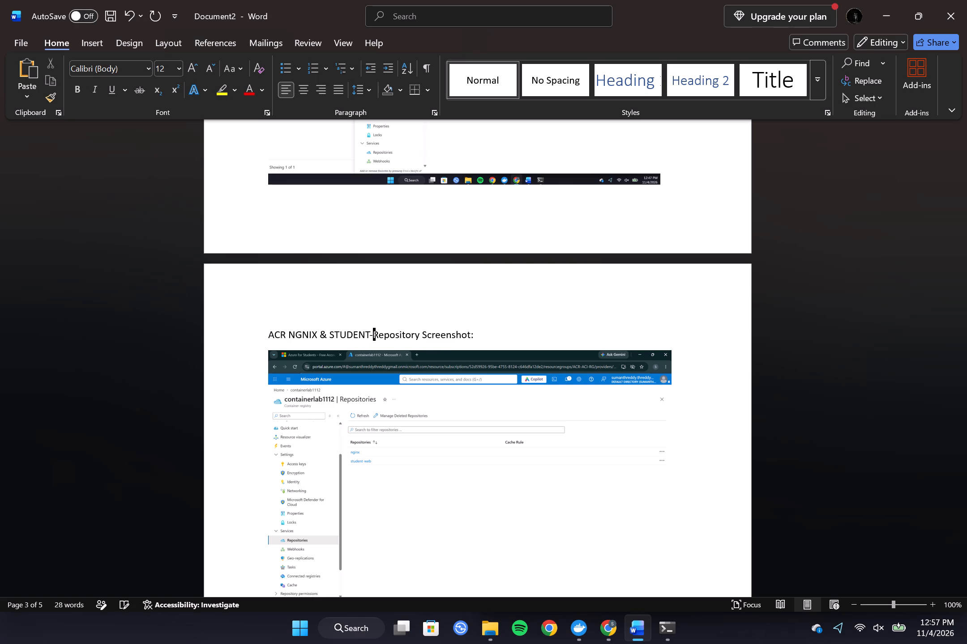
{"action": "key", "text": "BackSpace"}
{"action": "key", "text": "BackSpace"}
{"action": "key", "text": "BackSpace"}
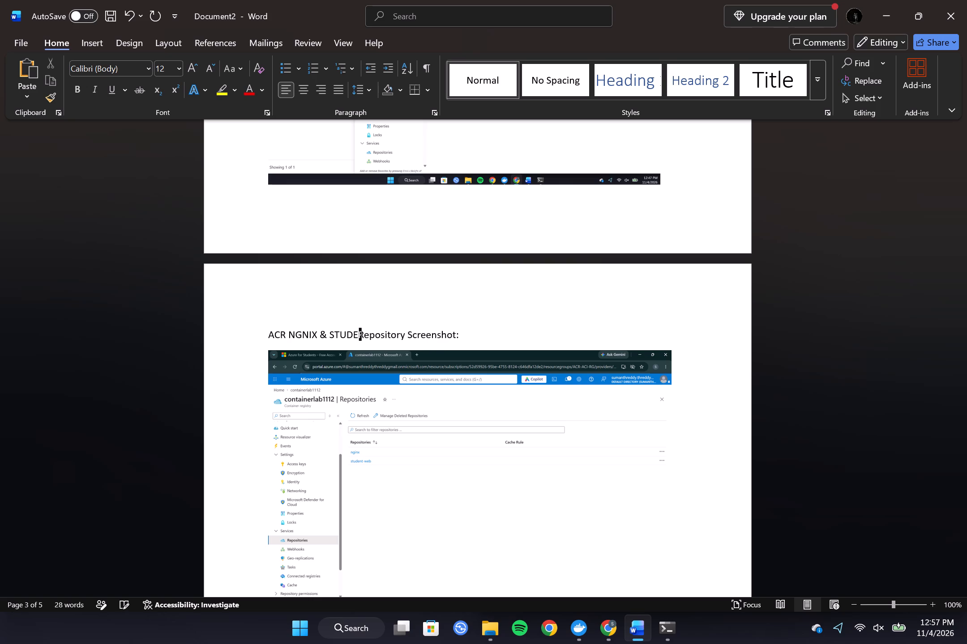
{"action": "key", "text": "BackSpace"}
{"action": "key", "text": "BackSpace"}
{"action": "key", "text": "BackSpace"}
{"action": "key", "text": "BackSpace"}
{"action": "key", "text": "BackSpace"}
Add "student-web)" after "NGNIX &" in the repository caption, followed by a space before "Repository".
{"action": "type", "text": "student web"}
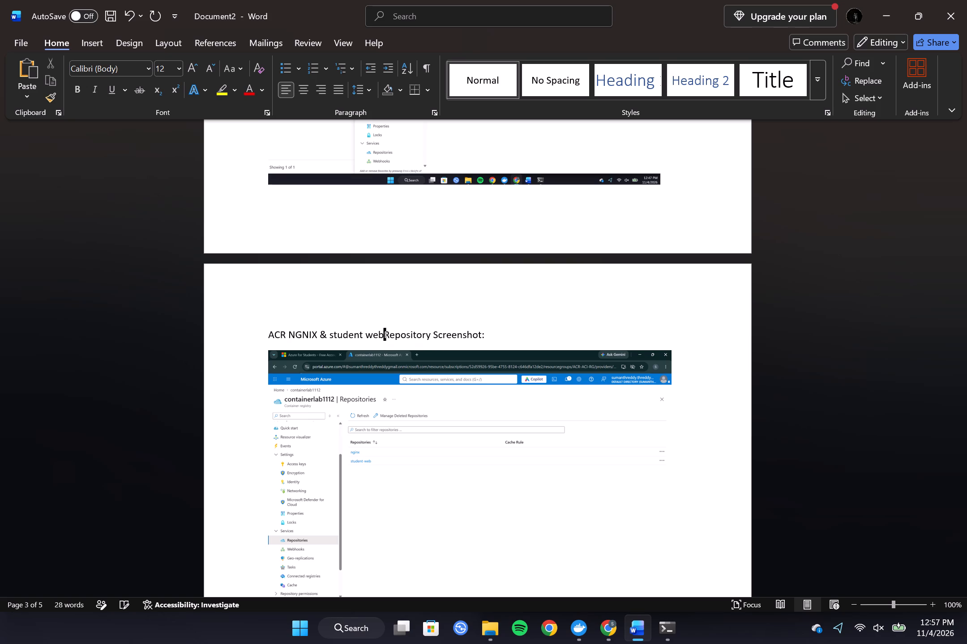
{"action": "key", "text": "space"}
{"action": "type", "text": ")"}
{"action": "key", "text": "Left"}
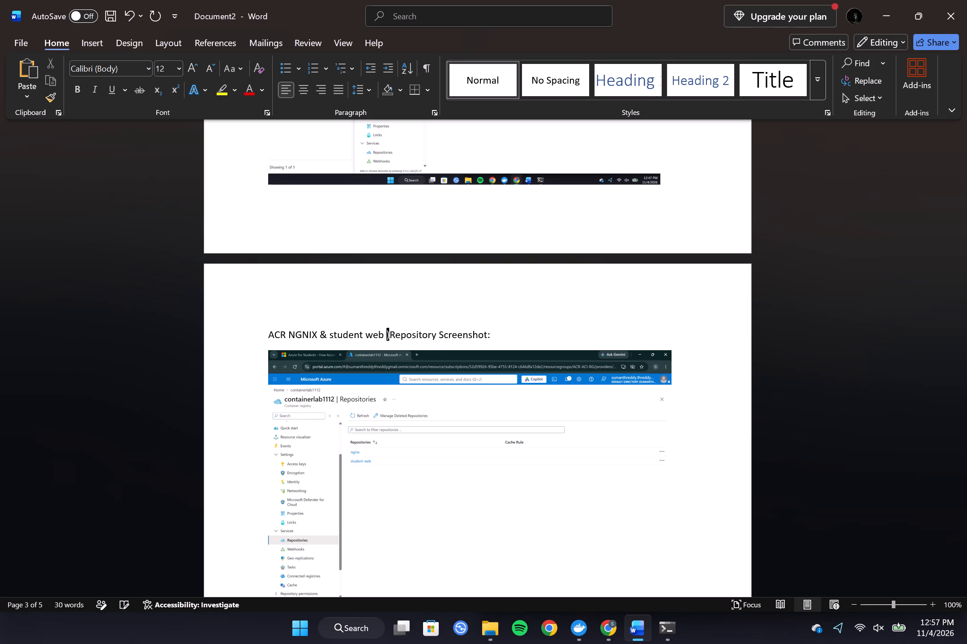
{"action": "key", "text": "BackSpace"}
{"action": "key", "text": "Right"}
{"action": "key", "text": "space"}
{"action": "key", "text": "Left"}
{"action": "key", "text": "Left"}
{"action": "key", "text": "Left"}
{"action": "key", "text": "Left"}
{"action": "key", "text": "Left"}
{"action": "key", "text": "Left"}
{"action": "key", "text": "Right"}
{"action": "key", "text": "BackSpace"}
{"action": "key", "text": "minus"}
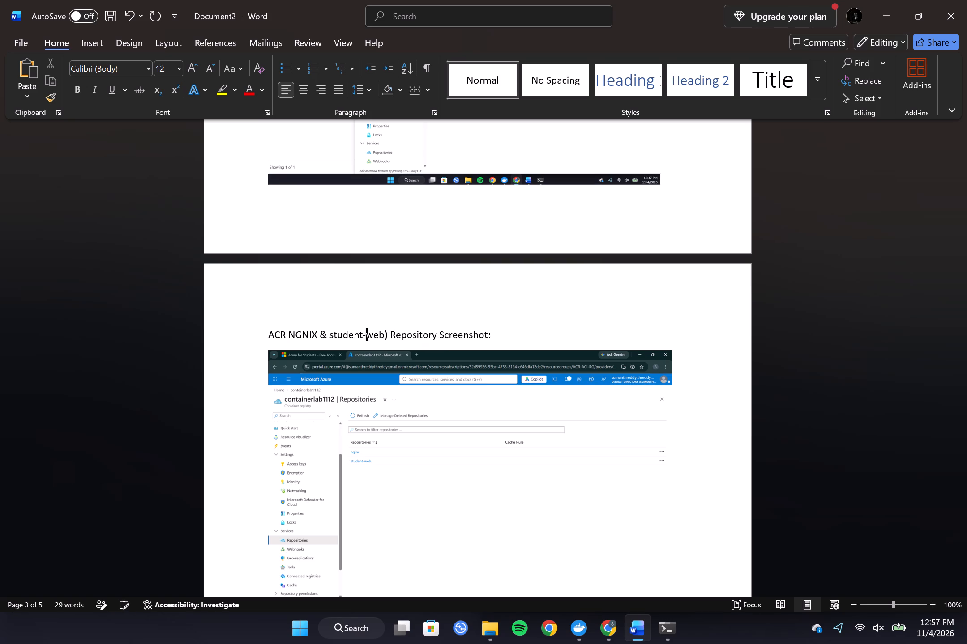
Insert an opening parenthesis before "NGNIX" so the caption reads "ACR (NGNIX & student-web) Repository Screenshot:".
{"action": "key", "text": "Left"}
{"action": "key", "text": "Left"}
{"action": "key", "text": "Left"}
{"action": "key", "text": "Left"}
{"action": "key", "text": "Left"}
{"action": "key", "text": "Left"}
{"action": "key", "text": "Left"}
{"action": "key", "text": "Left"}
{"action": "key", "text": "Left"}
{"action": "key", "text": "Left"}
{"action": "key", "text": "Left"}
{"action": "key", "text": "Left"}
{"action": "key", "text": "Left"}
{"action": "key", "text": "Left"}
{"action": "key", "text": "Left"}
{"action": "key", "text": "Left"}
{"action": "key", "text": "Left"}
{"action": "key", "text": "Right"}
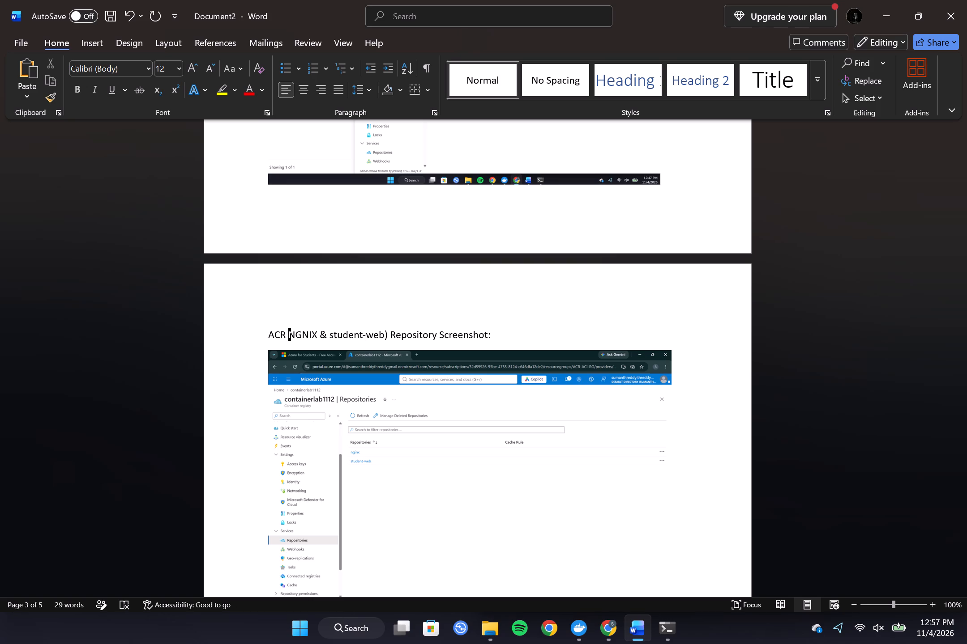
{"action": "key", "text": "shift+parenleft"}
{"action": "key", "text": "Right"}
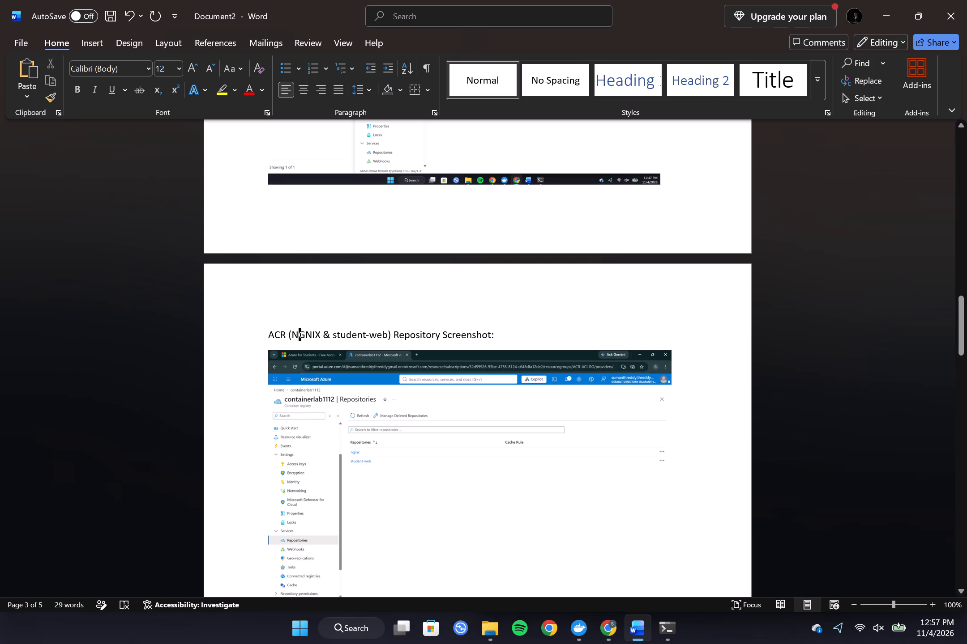
Shrink the Repositories screenshot slightly, keeping its proportions.
{"action": "scroll", "coordinate": [512, 330], "scroll_direction": "down", "scroll_amount": 1}
{"action": "scroll", "coordinate": [488, 467], "scroll_direction": "up", "scroll_amount": 1}
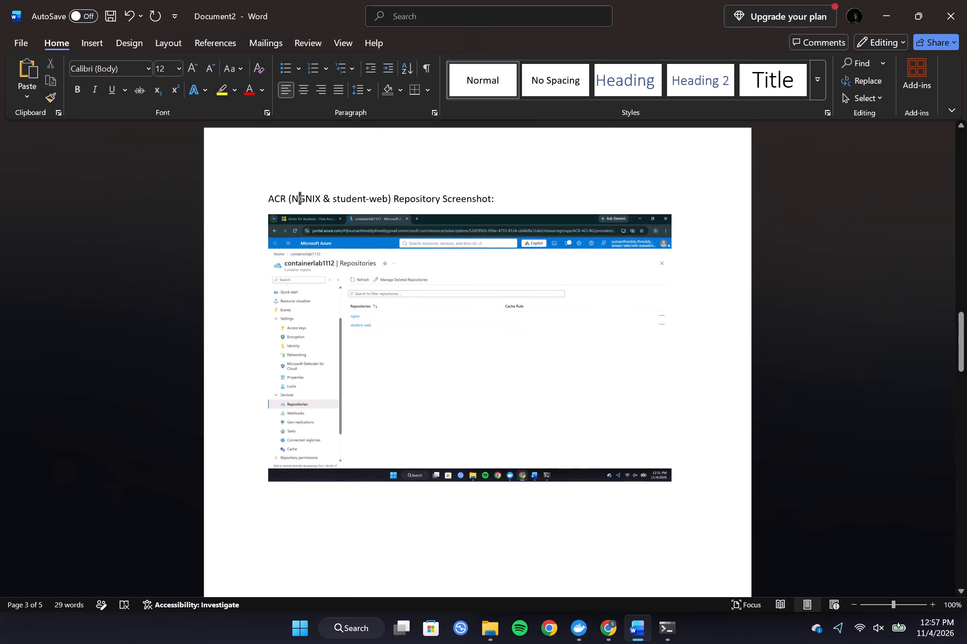
{"action": "left_click", "coordinate": [542, 424]}
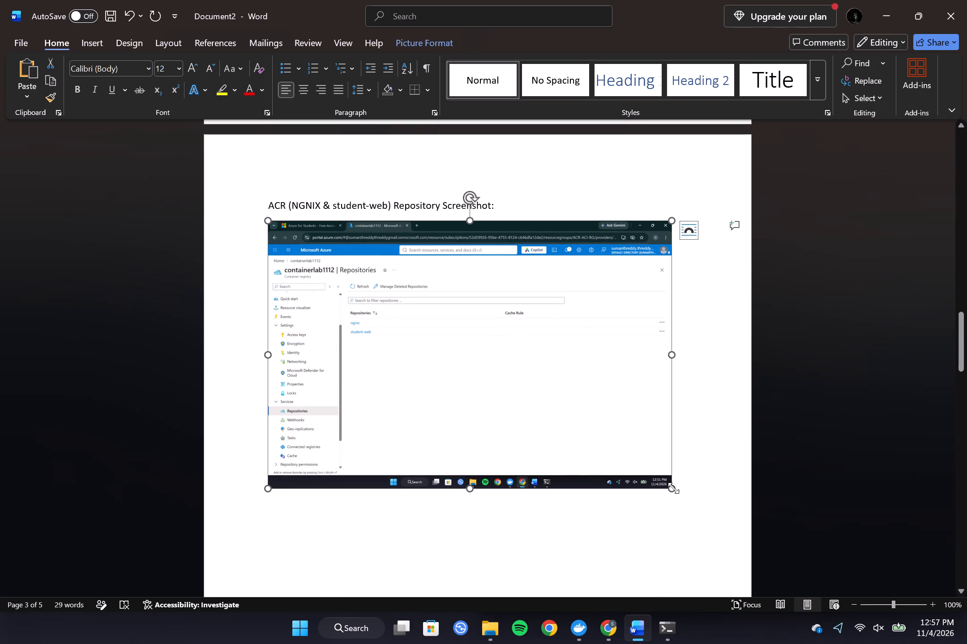
{"action": "left_click_drag", "start_coordinate": [673, 488], "coordinate": [655, 478]}
Add a blank line below the Repositories screenshot and close the gap so the Docker Desktop Images screenshot follows it on the same page.
{"action": "left_click", "coordinate": [680, 478]}
{"action": "key", "text": "Return"}
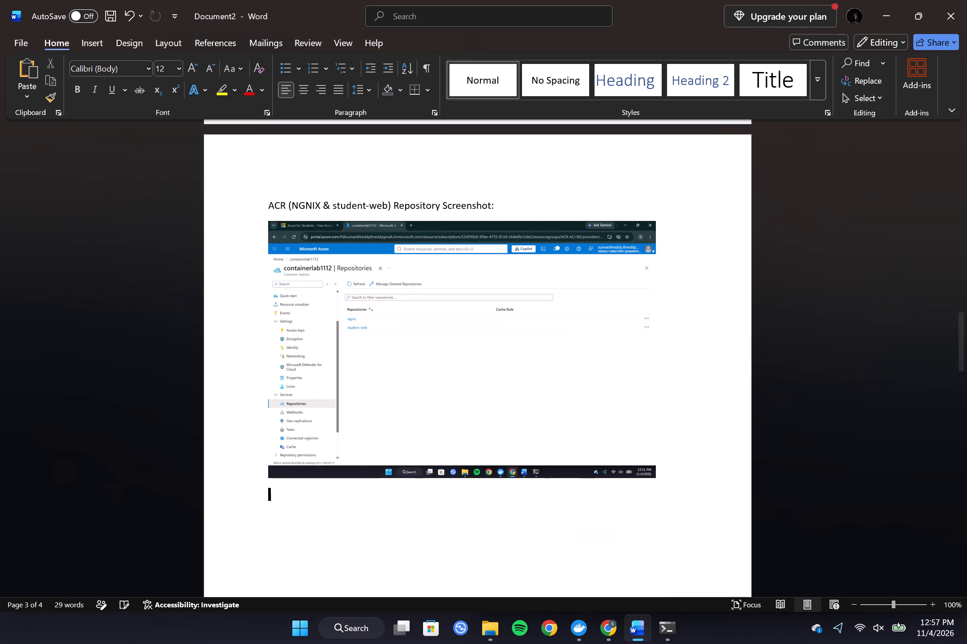
{"action": "key", "text": "Delete"}
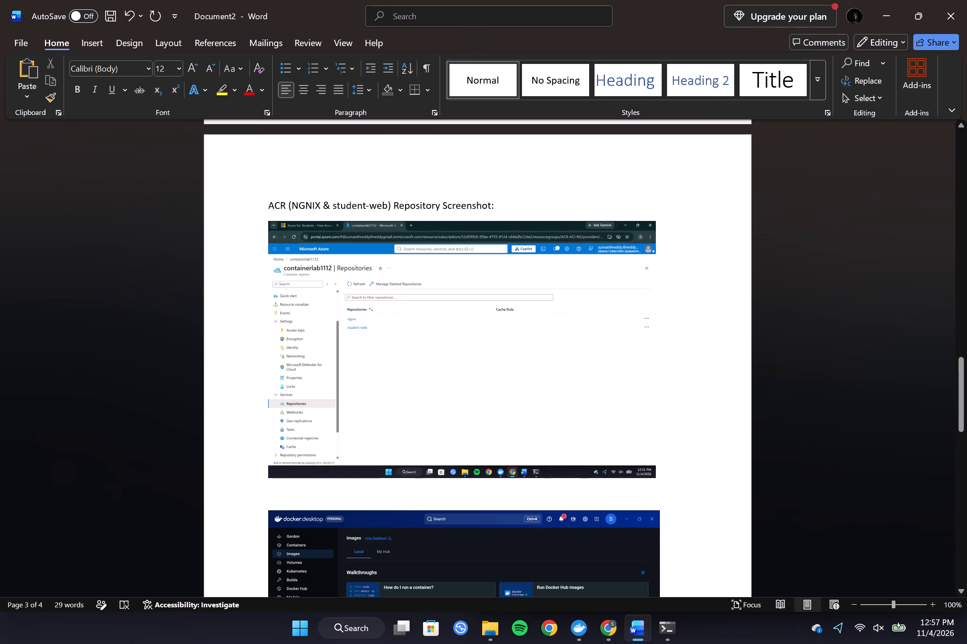
Number the ACR (NGNIX & student-web) Repository caption as item 5.
{"action": "left_click", "coordinate": [266, 208]}
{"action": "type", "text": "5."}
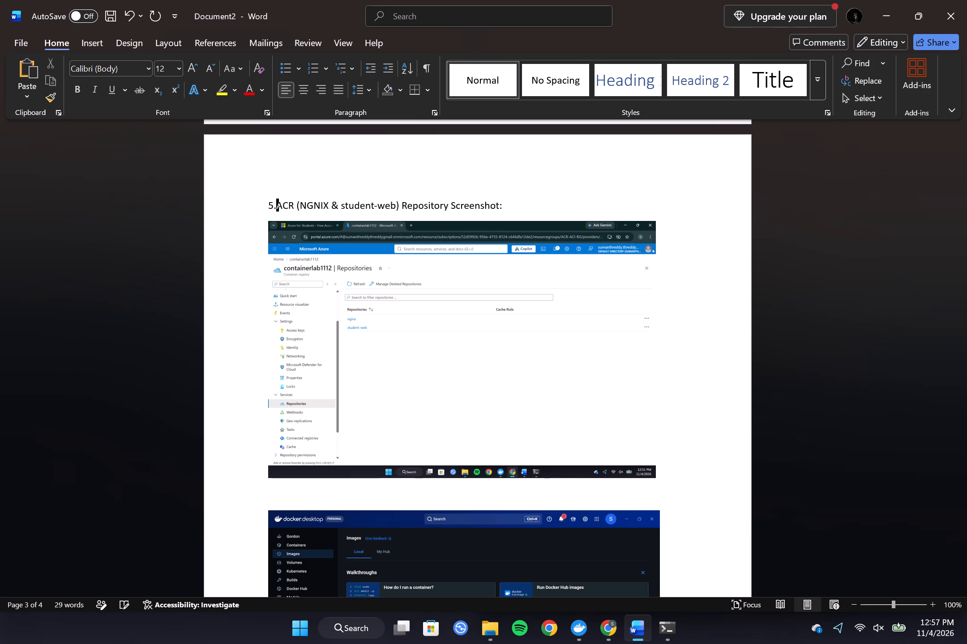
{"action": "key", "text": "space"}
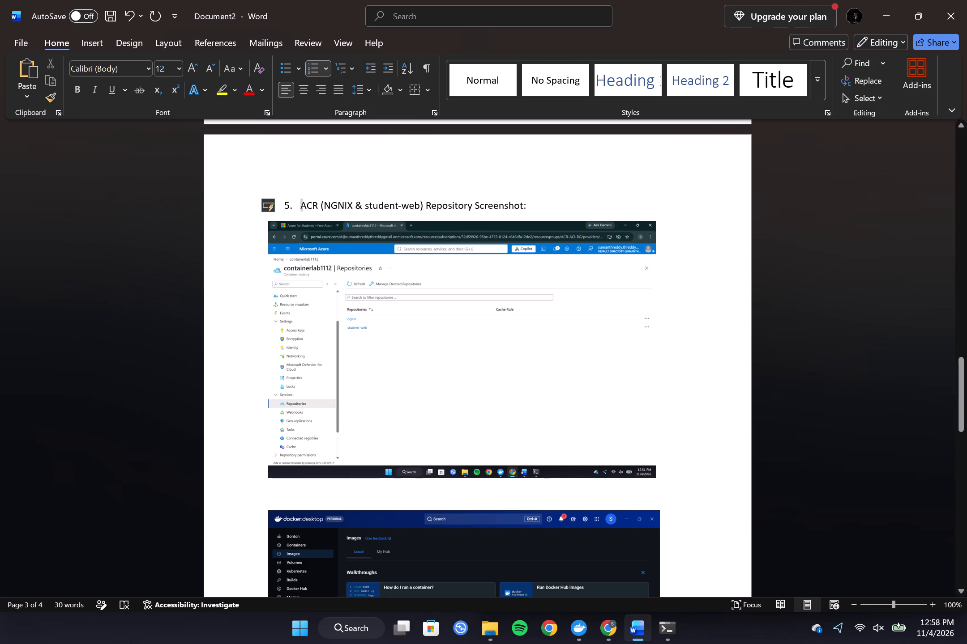
Add numbered caption 6, "Docker ACR Admin Login Command & Push", on the blank line above the Docker Desktop Images screenshot.
{"action": "left_click", "coordinate": [313, 495]}
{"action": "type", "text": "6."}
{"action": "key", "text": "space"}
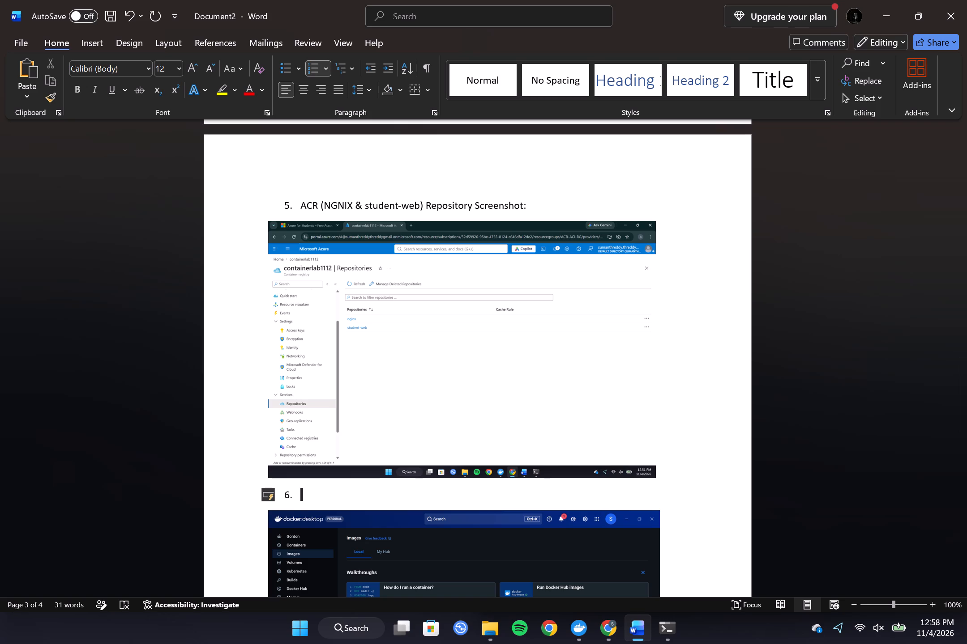
{"action": "scroll", "coordinate": [313, 495], "scroll_direction": "down", "scroll_amount": 1}
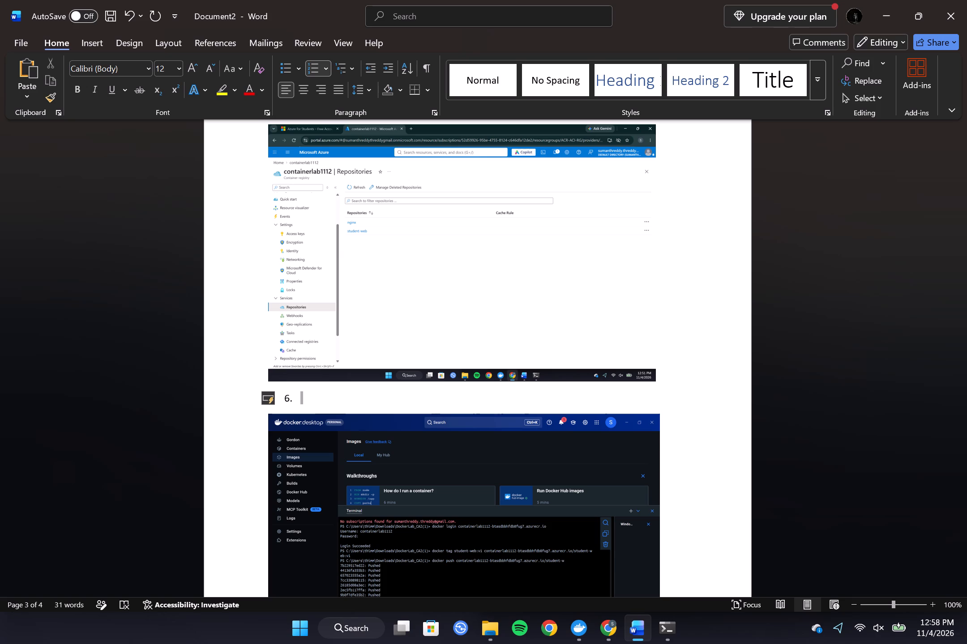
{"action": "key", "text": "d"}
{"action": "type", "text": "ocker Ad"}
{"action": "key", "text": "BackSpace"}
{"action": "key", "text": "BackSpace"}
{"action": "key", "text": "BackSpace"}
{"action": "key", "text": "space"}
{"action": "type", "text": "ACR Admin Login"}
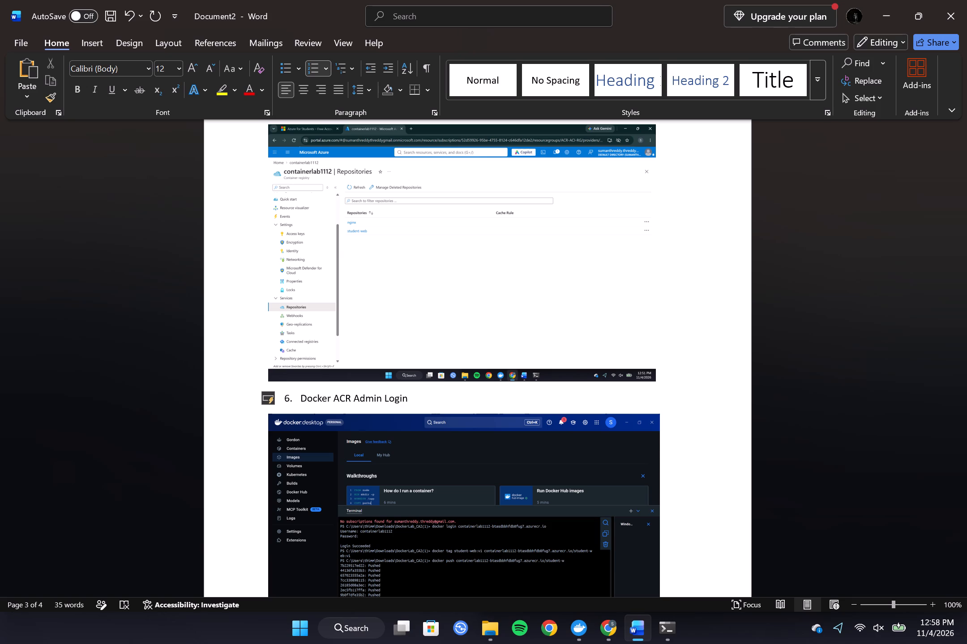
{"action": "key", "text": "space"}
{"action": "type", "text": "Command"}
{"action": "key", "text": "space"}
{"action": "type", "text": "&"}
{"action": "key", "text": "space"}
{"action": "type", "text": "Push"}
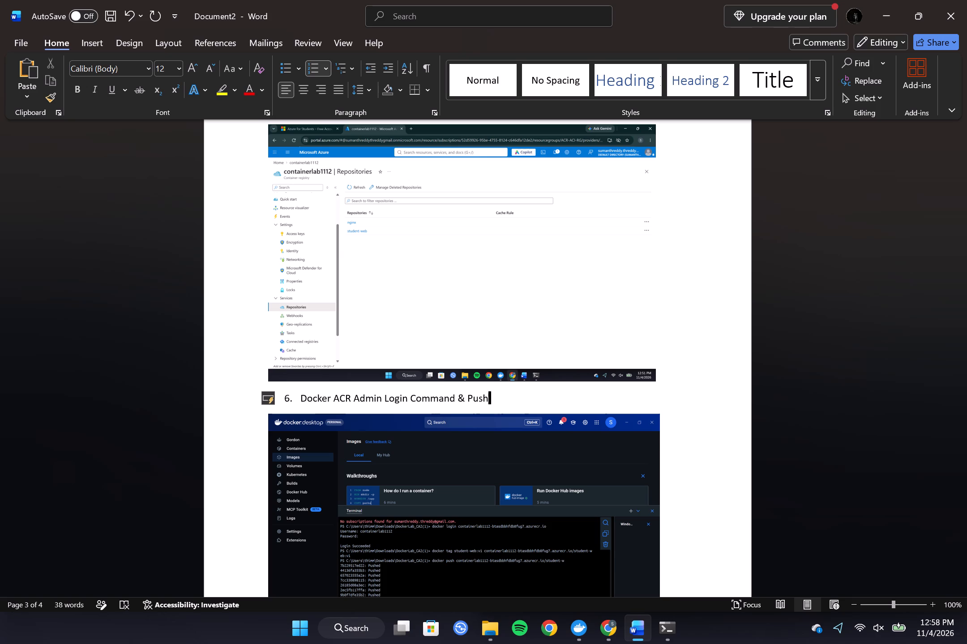
Enclose the word "Push" in caption 6 in double quotation marks.
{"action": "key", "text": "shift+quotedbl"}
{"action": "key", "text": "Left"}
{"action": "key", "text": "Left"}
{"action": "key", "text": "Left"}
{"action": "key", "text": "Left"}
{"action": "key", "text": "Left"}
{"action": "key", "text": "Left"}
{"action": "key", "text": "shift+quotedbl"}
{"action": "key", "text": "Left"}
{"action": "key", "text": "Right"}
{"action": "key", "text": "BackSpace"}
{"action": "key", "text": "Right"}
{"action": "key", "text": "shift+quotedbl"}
Enclose the word "Login" in caption 6 in double quotation marks.
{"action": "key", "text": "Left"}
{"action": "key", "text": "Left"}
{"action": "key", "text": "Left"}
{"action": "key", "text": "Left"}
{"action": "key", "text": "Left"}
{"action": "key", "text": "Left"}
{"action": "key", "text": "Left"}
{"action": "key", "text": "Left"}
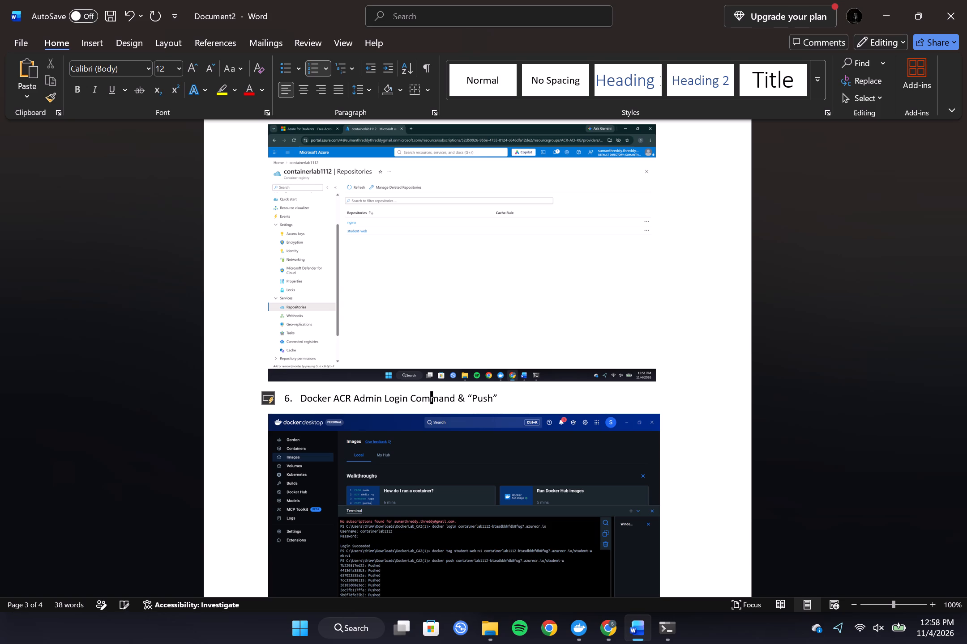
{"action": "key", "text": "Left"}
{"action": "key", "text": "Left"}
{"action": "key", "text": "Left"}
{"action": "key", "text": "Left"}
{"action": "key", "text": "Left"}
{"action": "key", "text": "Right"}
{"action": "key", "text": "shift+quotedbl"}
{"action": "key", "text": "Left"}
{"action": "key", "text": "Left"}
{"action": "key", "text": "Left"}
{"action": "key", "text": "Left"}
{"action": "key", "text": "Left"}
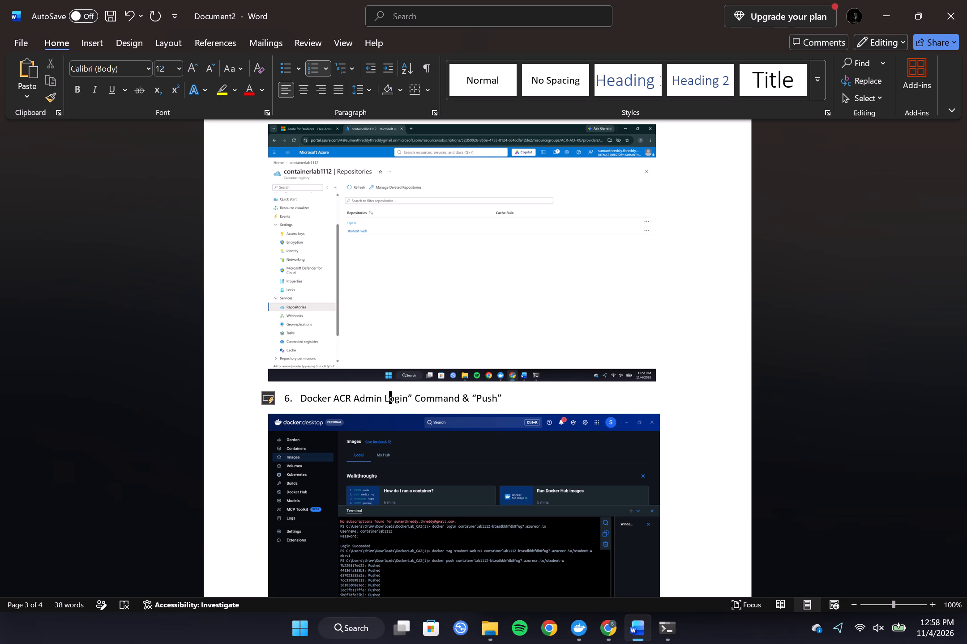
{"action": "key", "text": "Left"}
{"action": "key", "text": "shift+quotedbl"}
Delete the word "Command" between "Login" and the ampersand in caption 6.
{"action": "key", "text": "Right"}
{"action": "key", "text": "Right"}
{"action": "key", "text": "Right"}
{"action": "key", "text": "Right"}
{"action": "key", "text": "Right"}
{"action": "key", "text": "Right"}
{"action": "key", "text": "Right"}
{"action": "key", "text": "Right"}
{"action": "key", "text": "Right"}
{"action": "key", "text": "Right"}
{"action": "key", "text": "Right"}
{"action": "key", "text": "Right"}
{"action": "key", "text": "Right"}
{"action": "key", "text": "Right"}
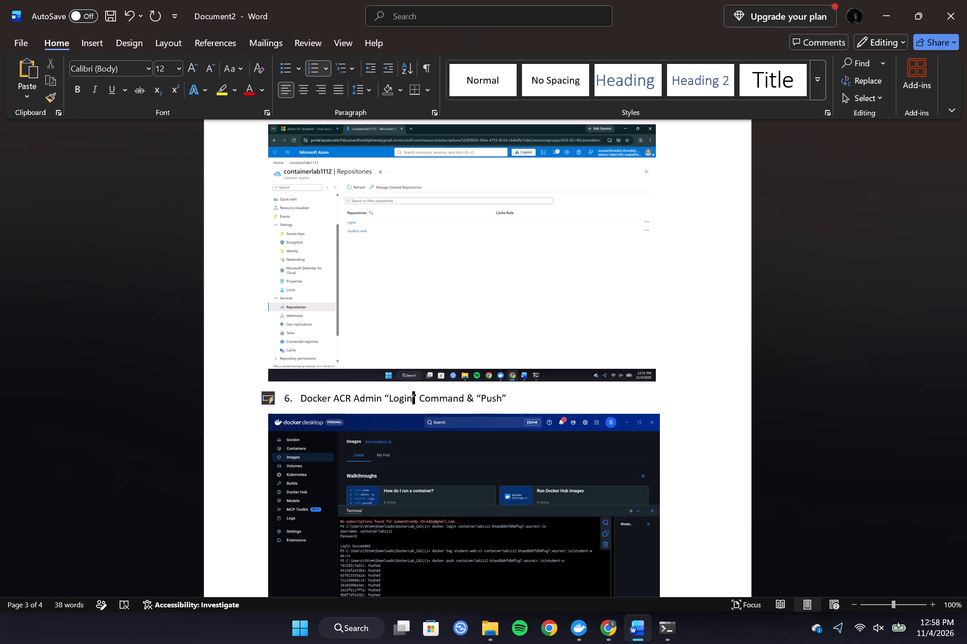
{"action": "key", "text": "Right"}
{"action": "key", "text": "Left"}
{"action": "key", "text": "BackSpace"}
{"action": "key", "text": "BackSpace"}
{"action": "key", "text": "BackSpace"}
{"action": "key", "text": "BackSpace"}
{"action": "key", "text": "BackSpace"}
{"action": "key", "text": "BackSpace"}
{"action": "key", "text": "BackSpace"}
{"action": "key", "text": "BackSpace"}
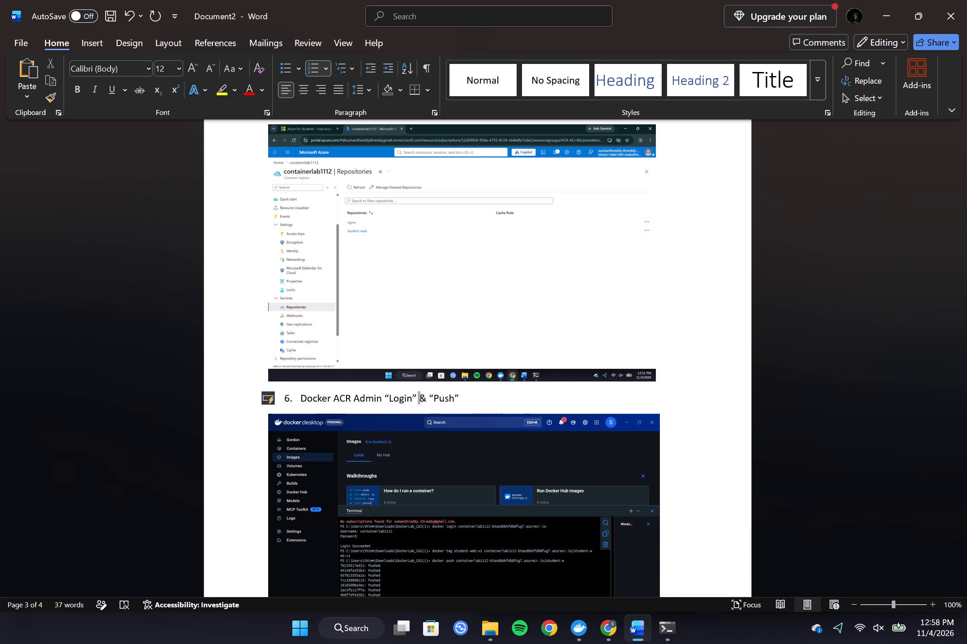
Insert a comma and the quoted word "Tag" after "Login" in caption 6, before the ampersand.
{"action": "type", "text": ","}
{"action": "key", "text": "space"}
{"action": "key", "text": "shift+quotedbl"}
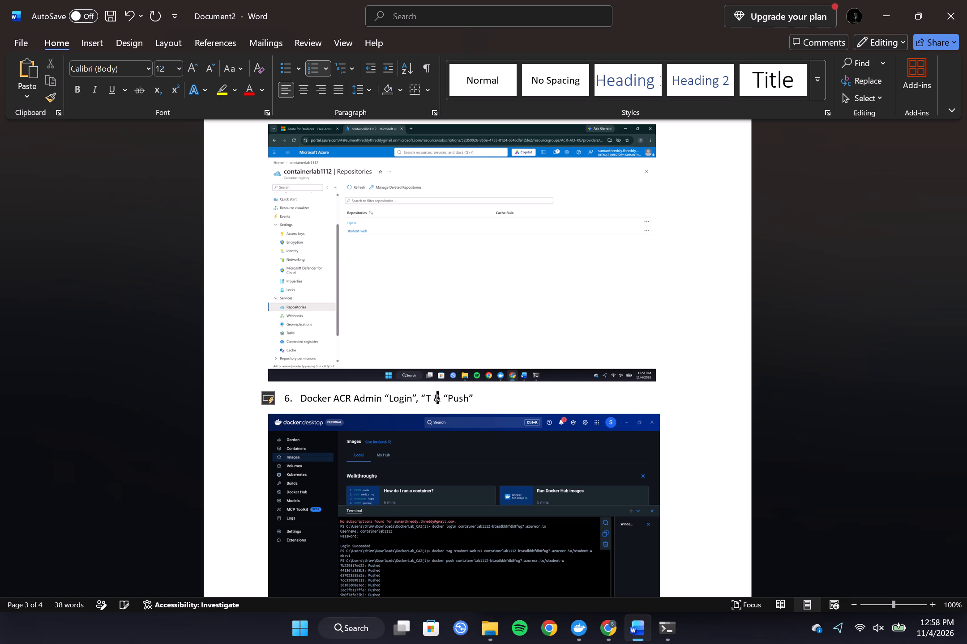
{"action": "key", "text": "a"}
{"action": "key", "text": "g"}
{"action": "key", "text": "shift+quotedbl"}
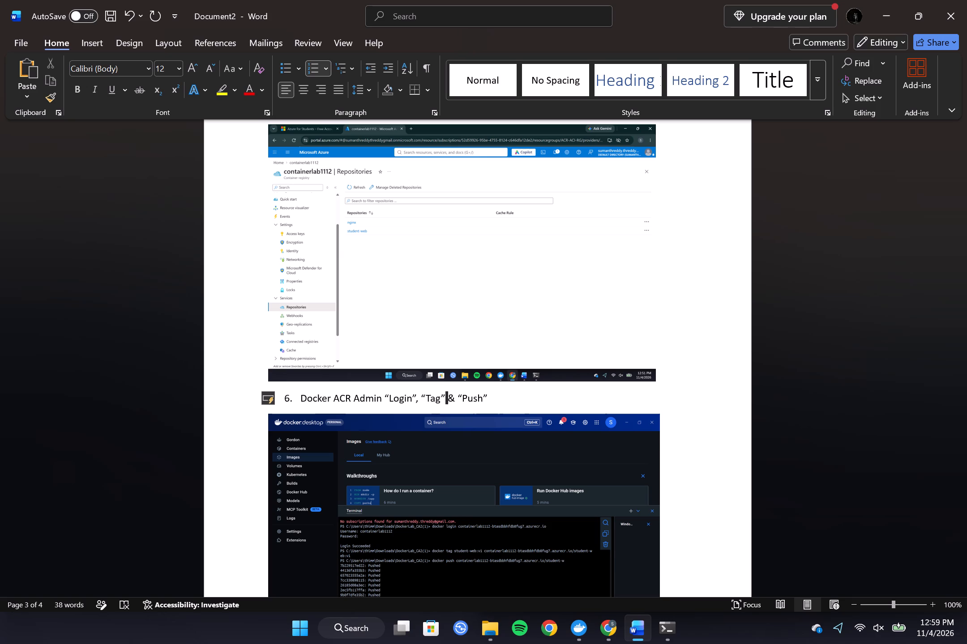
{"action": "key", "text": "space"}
Append "Command Screenshot:" to the end of caption 6, after the quoted word "Push".
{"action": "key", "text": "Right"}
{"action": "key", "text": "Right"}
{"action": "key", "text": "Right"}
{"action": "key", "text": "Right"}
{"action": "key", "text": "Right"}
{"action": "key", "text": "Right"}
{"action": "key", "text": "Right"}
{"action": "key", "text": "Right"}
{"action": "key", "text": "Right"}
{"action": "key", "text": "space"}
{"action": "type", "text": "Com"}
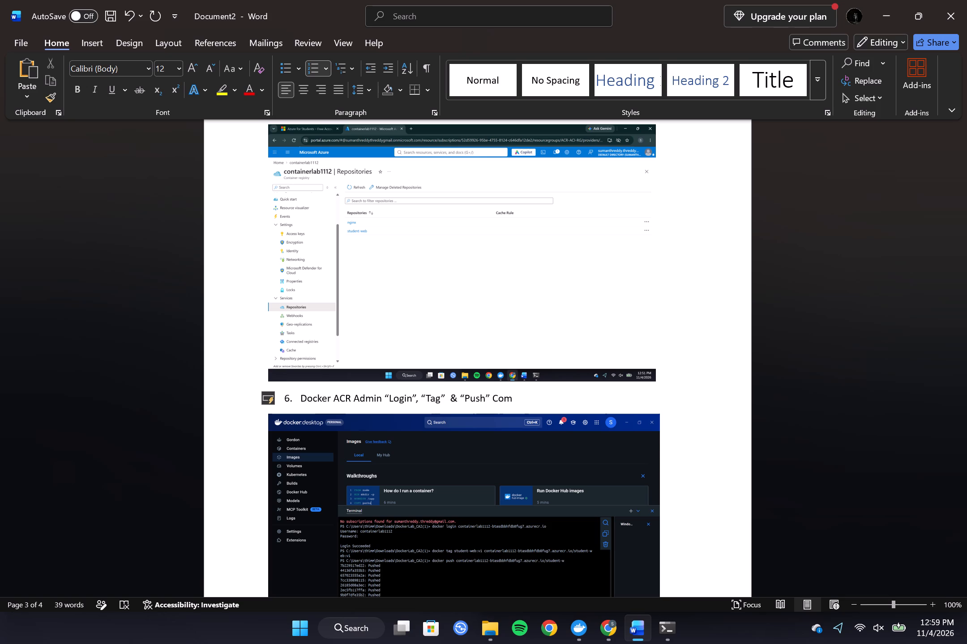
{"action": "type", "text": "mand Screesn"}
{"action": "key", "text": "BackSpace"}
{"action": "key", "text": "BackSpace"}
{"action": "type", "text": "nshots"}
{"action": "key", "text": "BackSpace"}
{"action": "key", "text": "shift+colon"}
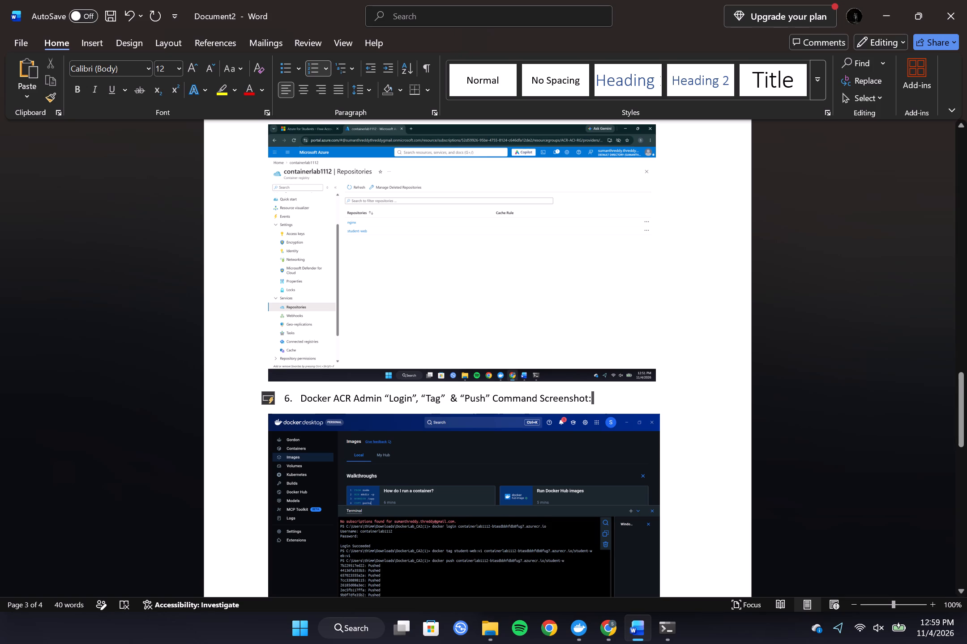
Review the captions and screenshot layout of items 4 to 6 across pages 2 and 3.
{"action": "scroll", "coordinate": [551, 445], "scroll_direction": "down", "scroll_amount": 1}
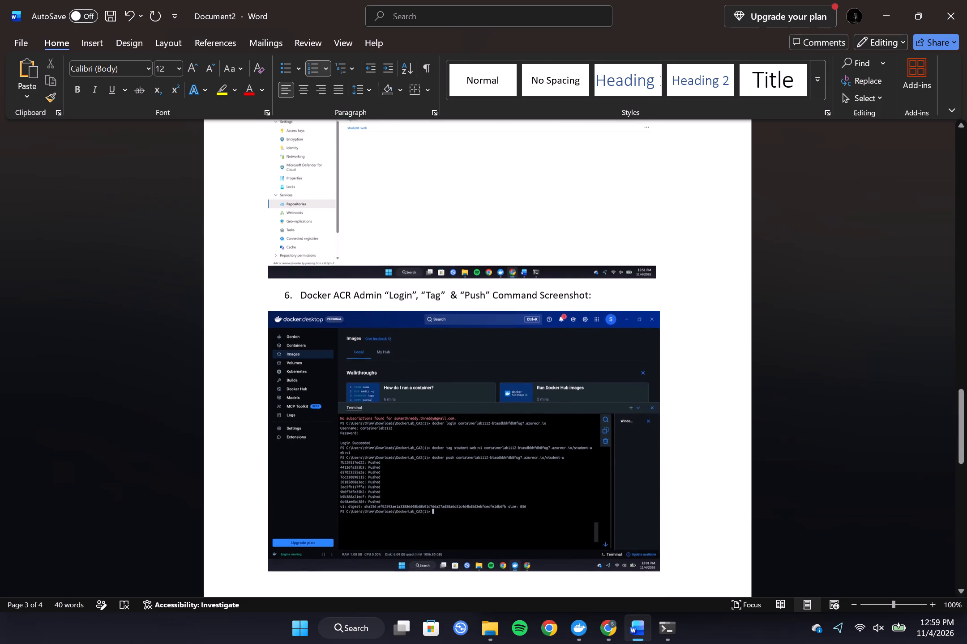
{"action": "scroll", "coordinate": [541, 355], "scroll_direction": "down", "scroll_amount": 1}
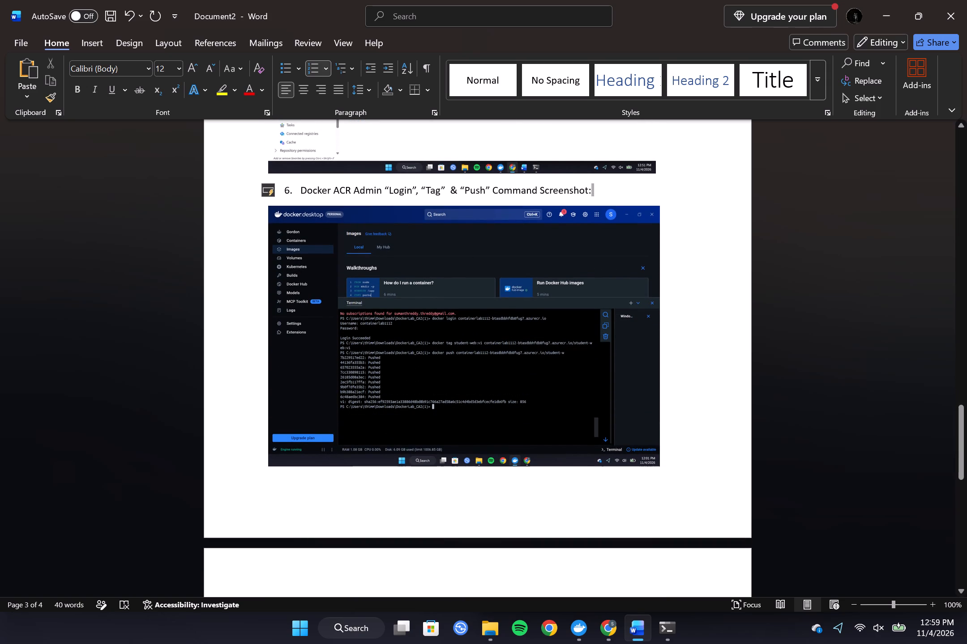
{"action": "scroll", "coordinate": [617, 368], "scroll_direction": "up", "scroll_amount": 2}
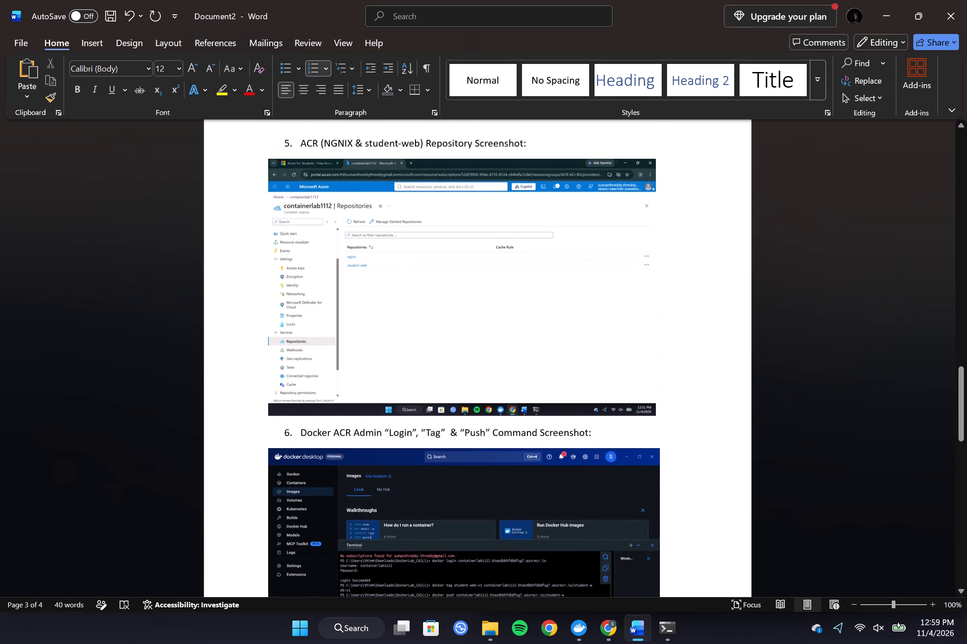
{"action": "scroll", "coordinate": [617, 368], "scroll_direction": "up", "scroll_amount": 3}
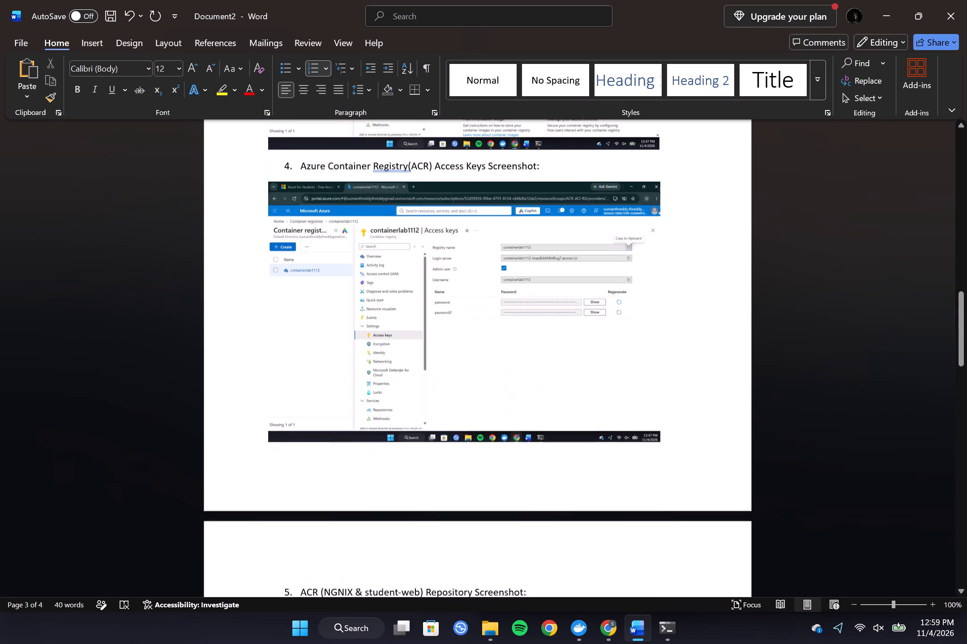
{"action": "scroll", "coordinate": [617, 368], "scroll_direction": "up", "scroll_amount": 2}
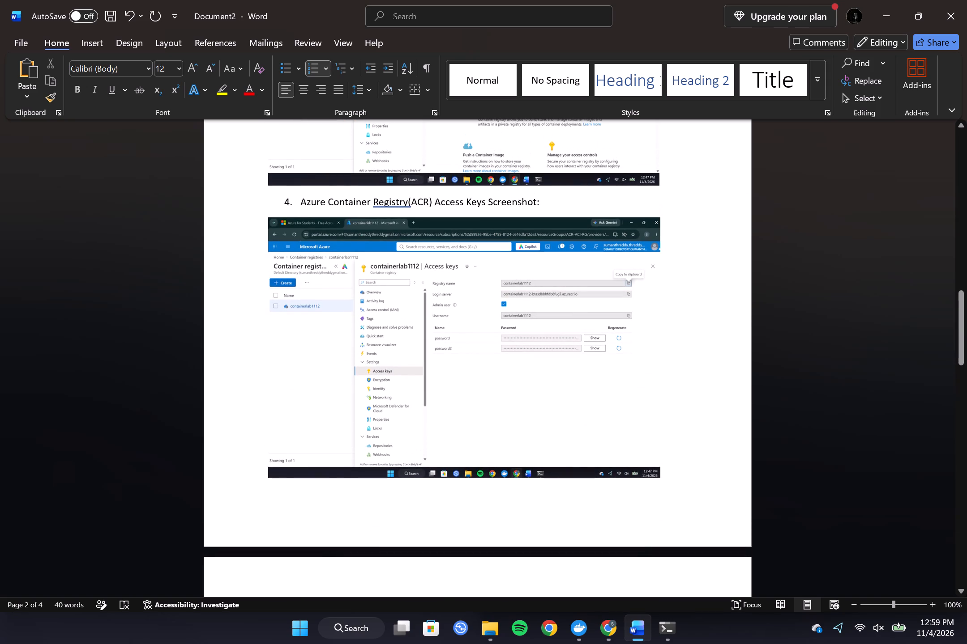
{"action": "scroll", "coordinate": [617, 368], "scroll_direction": "up", "scroll_amount": 2}
{"action": "scroll", "coordinate": [617, 368], "scroll_direction": "down", "scroll_amount": 2}
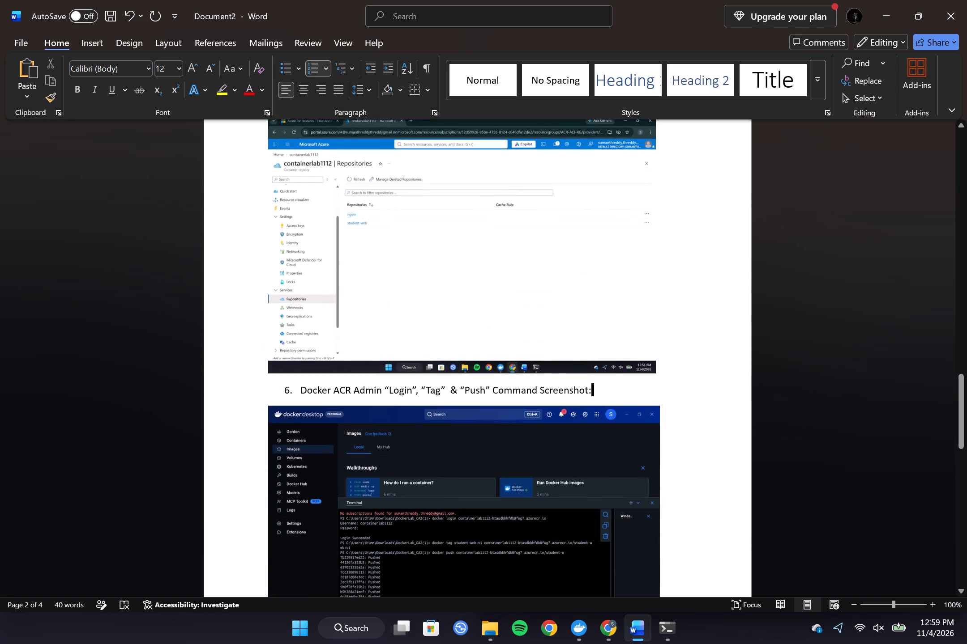
{"action": "scroll", "coordinate": [617, 368], "scroll_direction": "down", "scroll_amount": 1}
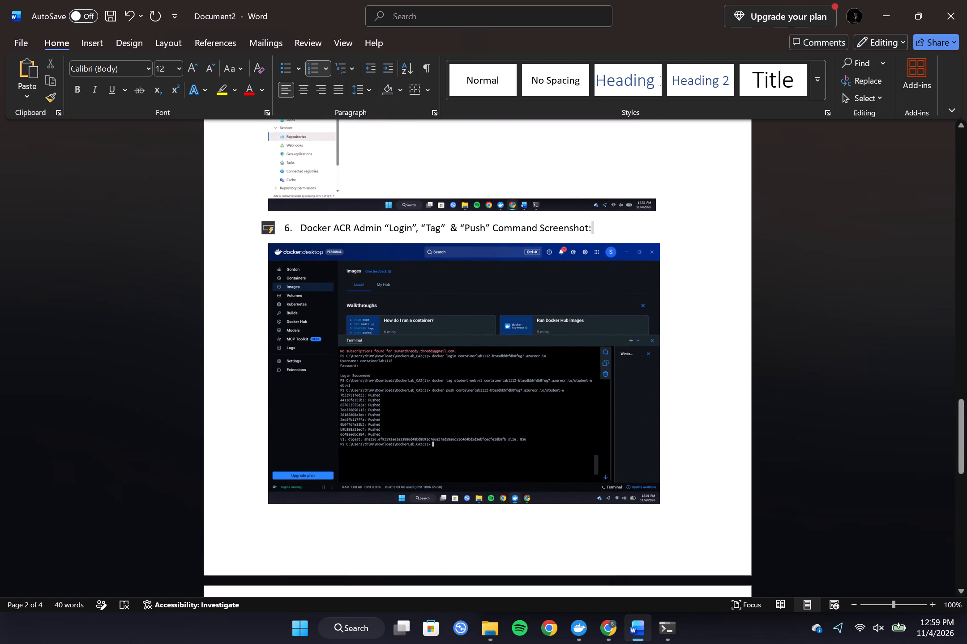
Insert the word "User" before the quoted "Login" in caption 6, so it reads "Docker ACR Admin User".
{"action": "left_click", "coordinate": [385, 226]}
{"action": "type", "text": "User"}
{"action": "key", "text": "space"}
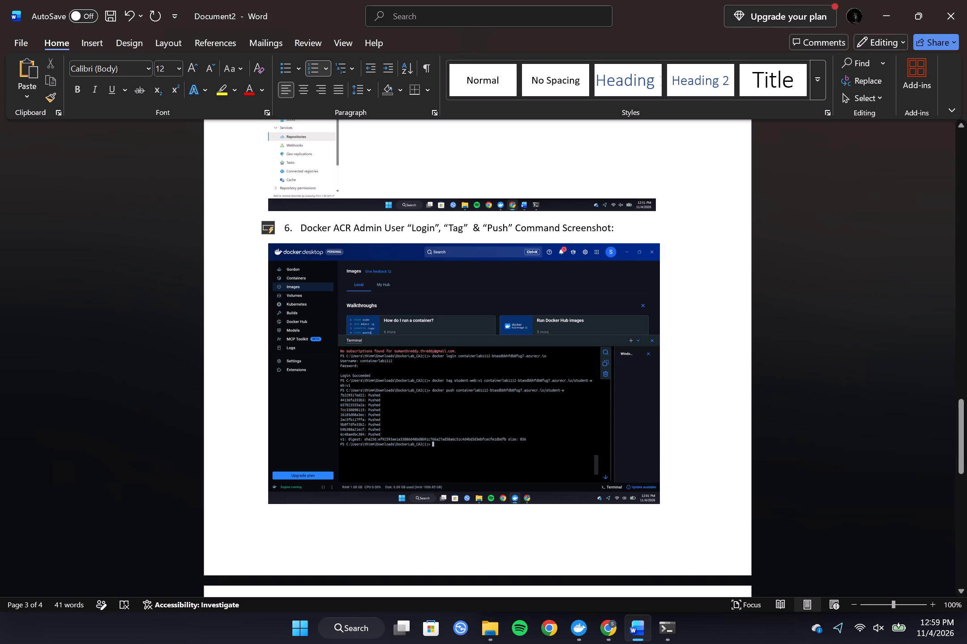
Start numbered item 7 on a new line above the containerlab screenshot on page 4.
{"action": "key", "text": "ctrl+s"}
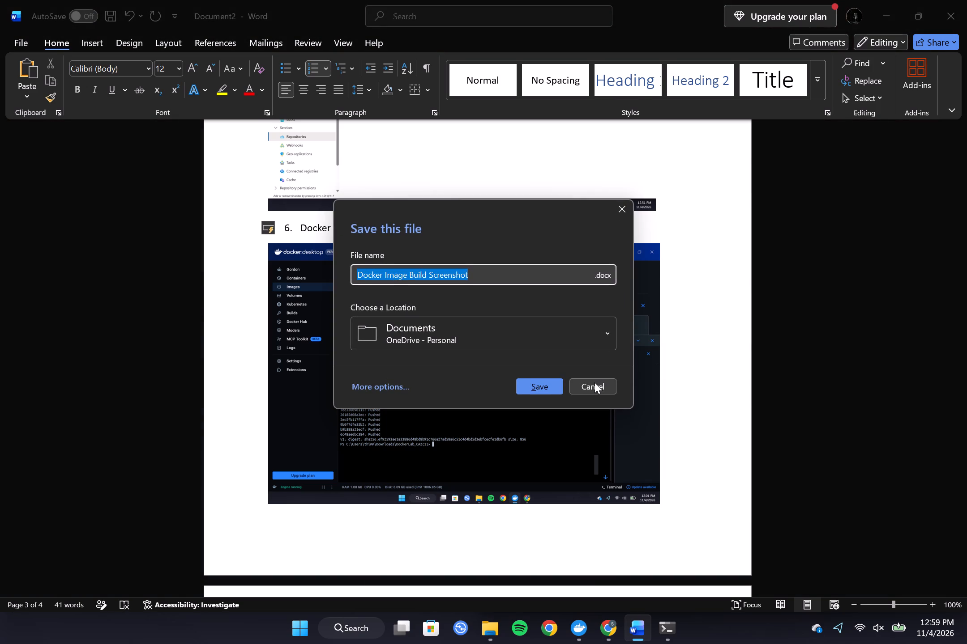
{"action": "left_click", "coordinate": [595, 382]}
{"action": "scroll", "coordinate": [667, 419], "scroll_direction": "down", "scroll_amount": 1}
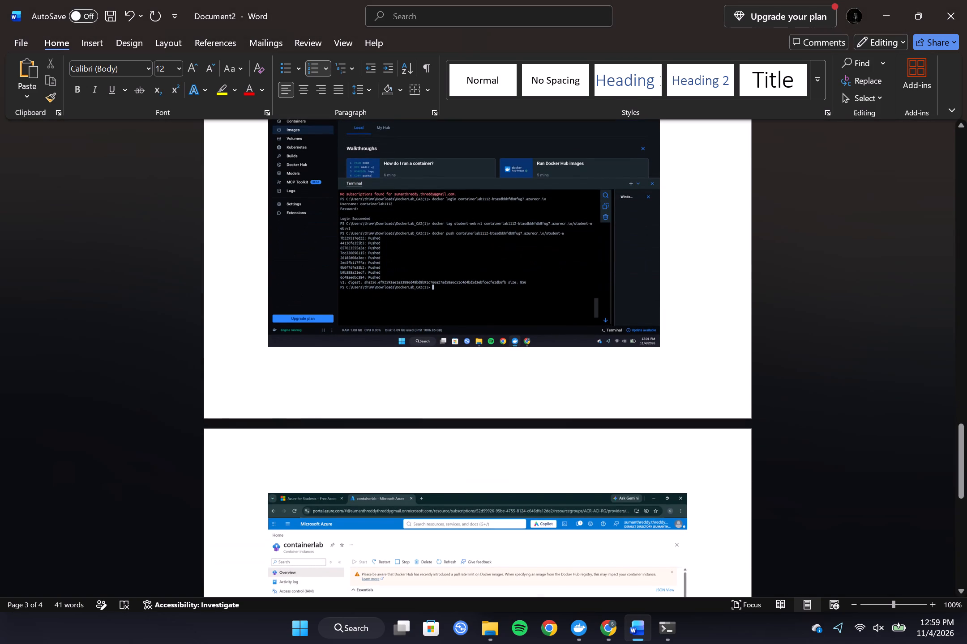
{"action": "left_click", "coordinate": [608, 482]}
{"action": "left_click", "coordinate": [702, 330]}
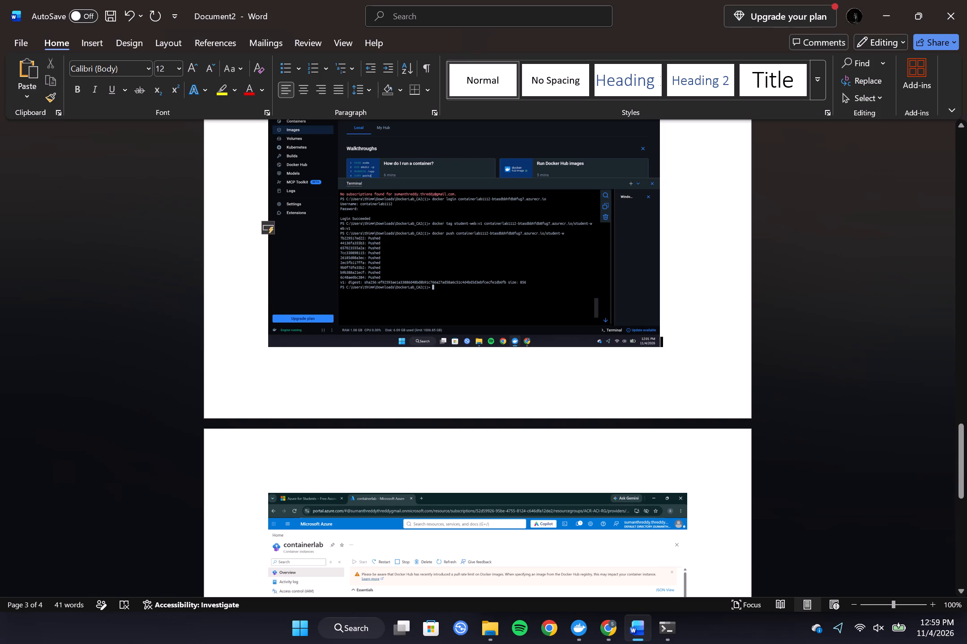
{"action": "key", "text": "Return"}
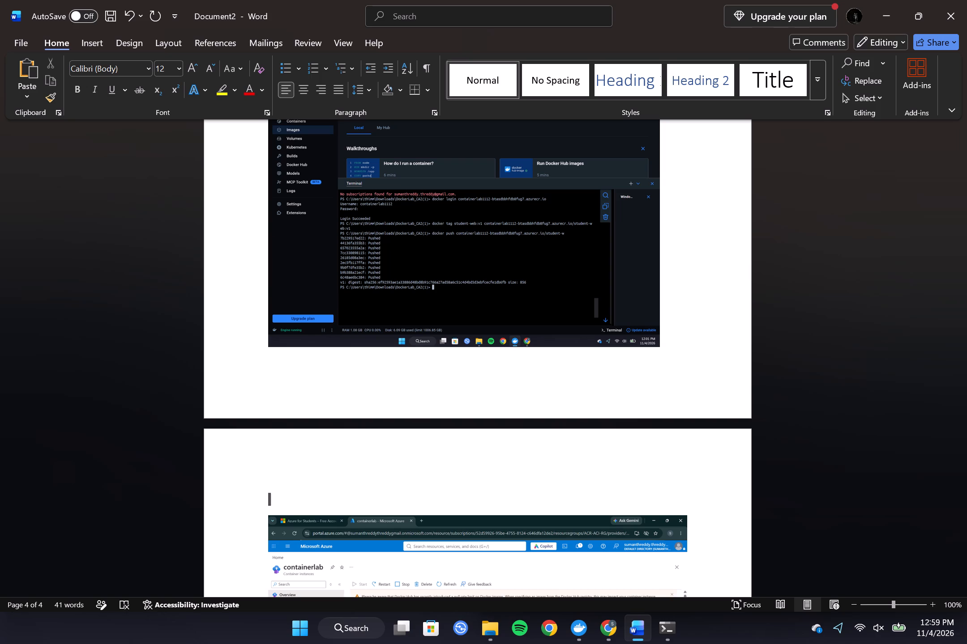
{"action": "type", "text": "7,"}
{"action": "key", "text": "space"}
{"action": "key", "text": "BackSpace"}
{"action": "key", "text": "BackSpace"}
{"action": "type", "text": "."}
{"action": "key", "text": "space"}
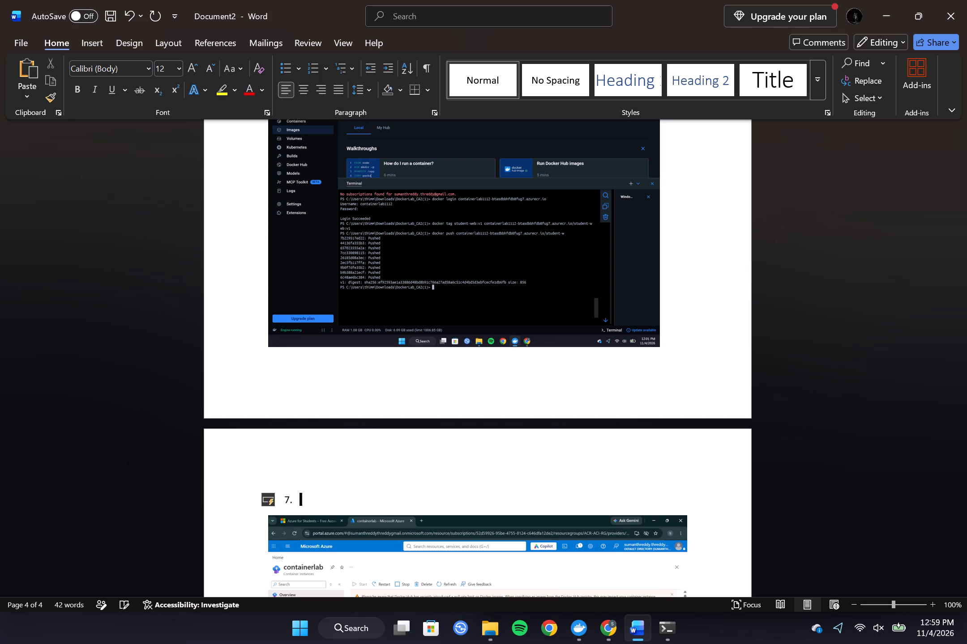
Enter "Azure Container Instance Creation Screenshot:" as the text of caption 7.
{"action": "scroll", "coordinate": [839, 321], "scroll_direction": "down", "scroll_amount": 1}
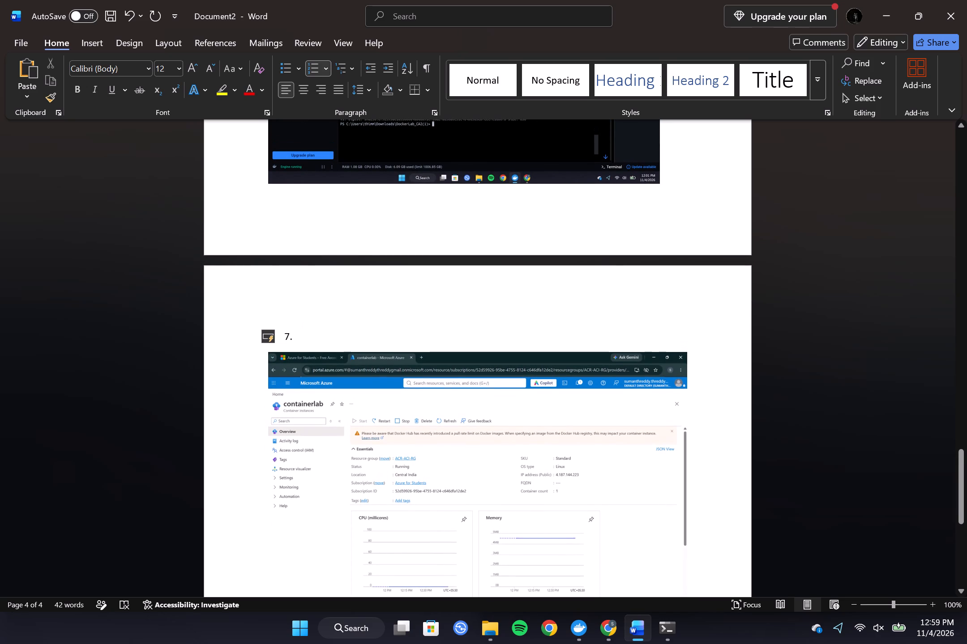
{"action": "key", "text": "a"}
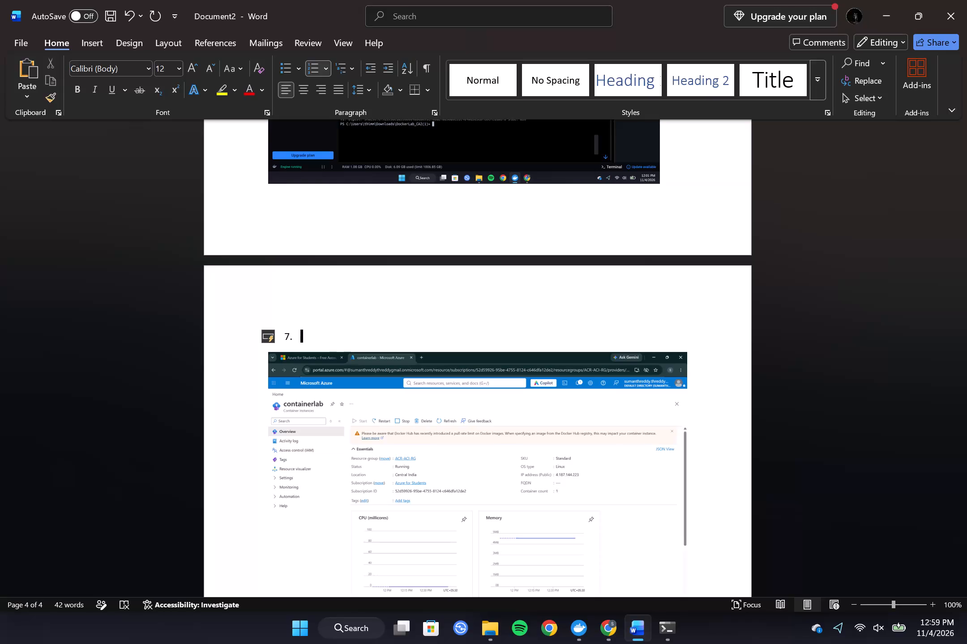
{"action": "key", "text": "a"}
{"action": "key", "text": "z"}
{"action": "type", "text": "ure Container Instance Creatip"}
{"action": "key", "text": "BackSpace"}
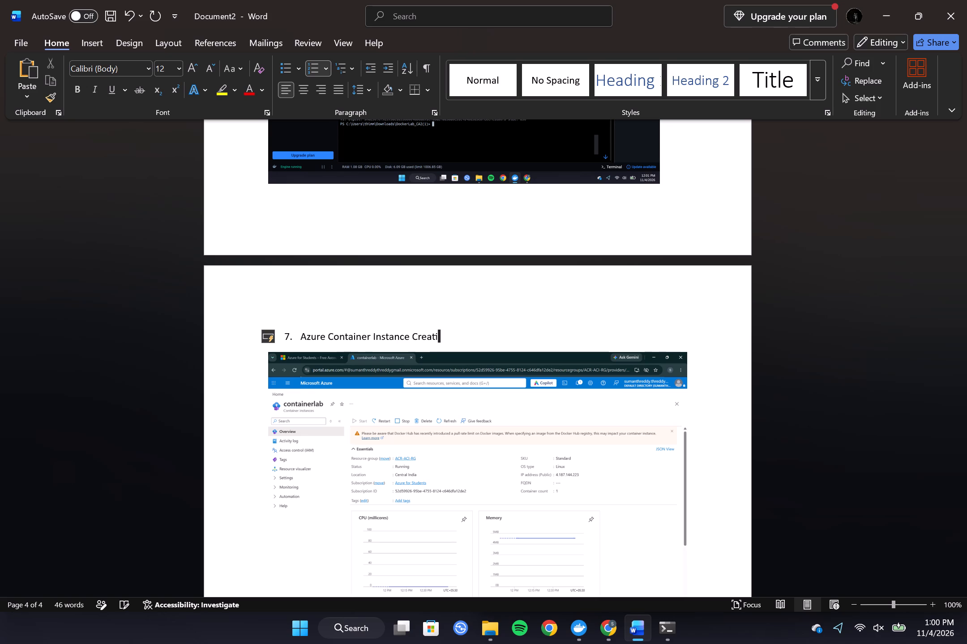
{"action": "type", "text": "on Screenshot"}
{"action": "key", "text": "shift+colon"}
Insert "(ACI)" after "Instance" in caption 7, with single spaces around it, so it reads "Azure Container Instance (ACI) Creation Screenshot:".
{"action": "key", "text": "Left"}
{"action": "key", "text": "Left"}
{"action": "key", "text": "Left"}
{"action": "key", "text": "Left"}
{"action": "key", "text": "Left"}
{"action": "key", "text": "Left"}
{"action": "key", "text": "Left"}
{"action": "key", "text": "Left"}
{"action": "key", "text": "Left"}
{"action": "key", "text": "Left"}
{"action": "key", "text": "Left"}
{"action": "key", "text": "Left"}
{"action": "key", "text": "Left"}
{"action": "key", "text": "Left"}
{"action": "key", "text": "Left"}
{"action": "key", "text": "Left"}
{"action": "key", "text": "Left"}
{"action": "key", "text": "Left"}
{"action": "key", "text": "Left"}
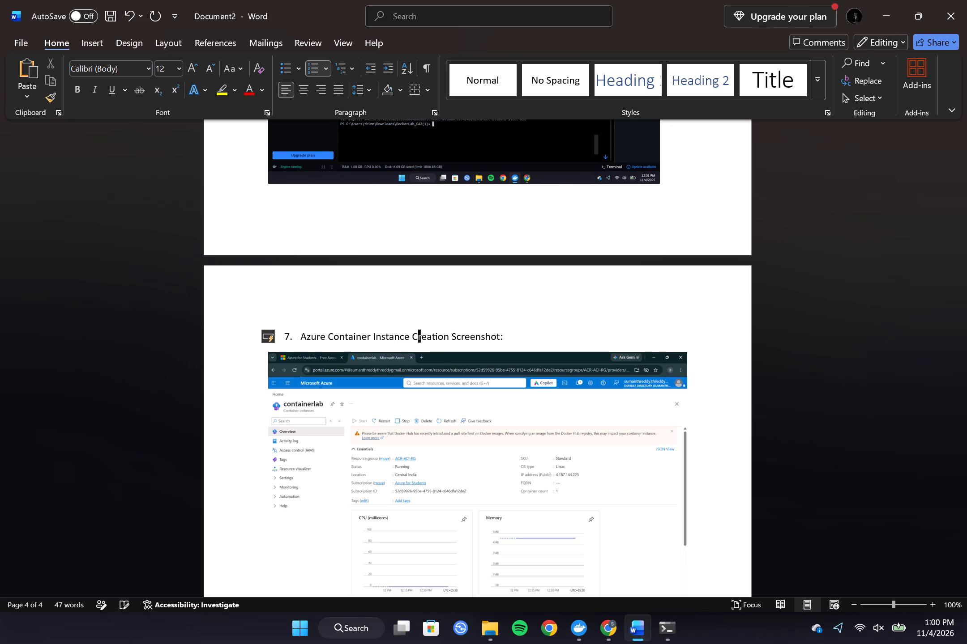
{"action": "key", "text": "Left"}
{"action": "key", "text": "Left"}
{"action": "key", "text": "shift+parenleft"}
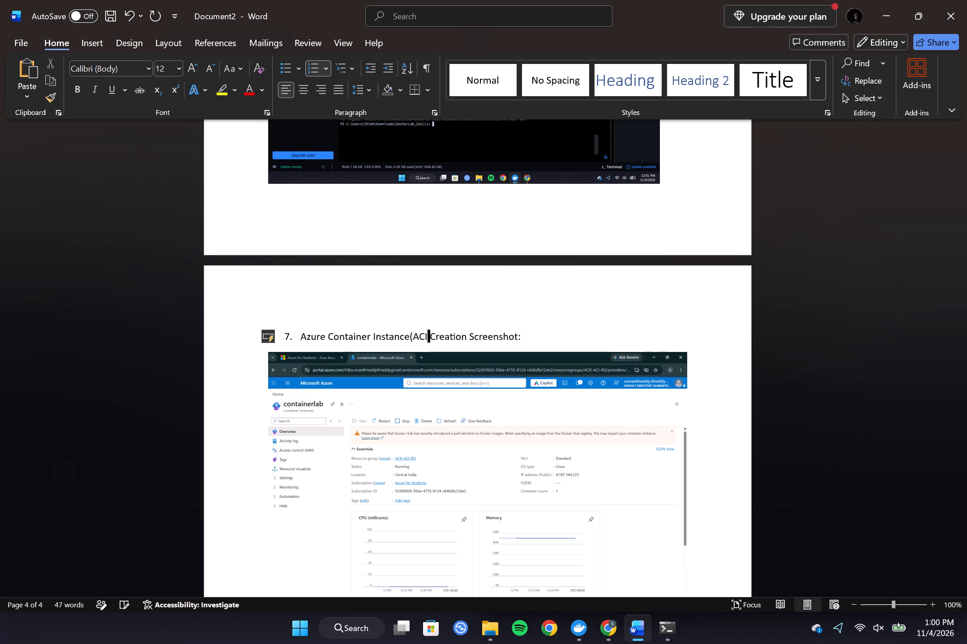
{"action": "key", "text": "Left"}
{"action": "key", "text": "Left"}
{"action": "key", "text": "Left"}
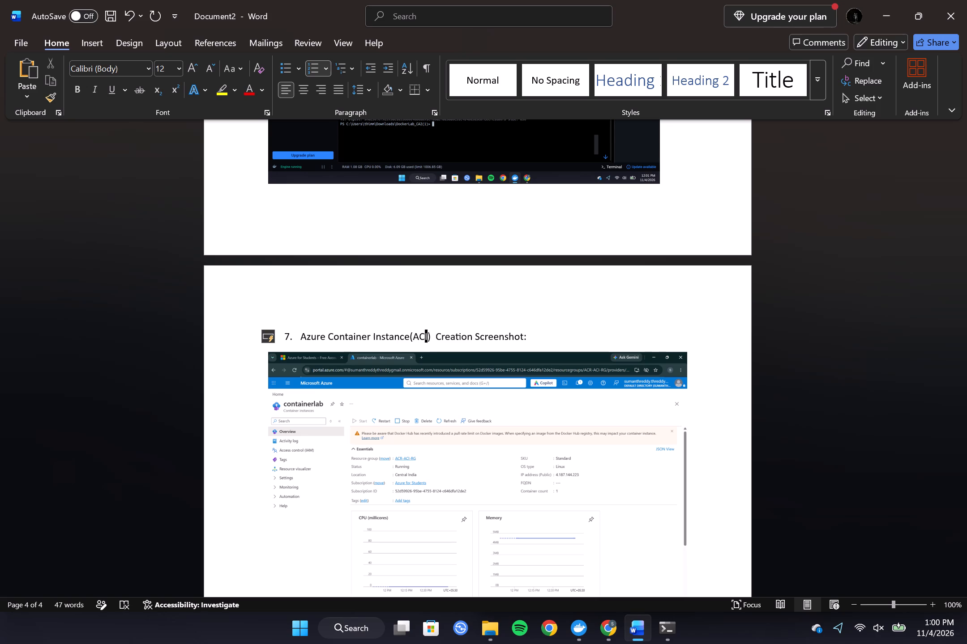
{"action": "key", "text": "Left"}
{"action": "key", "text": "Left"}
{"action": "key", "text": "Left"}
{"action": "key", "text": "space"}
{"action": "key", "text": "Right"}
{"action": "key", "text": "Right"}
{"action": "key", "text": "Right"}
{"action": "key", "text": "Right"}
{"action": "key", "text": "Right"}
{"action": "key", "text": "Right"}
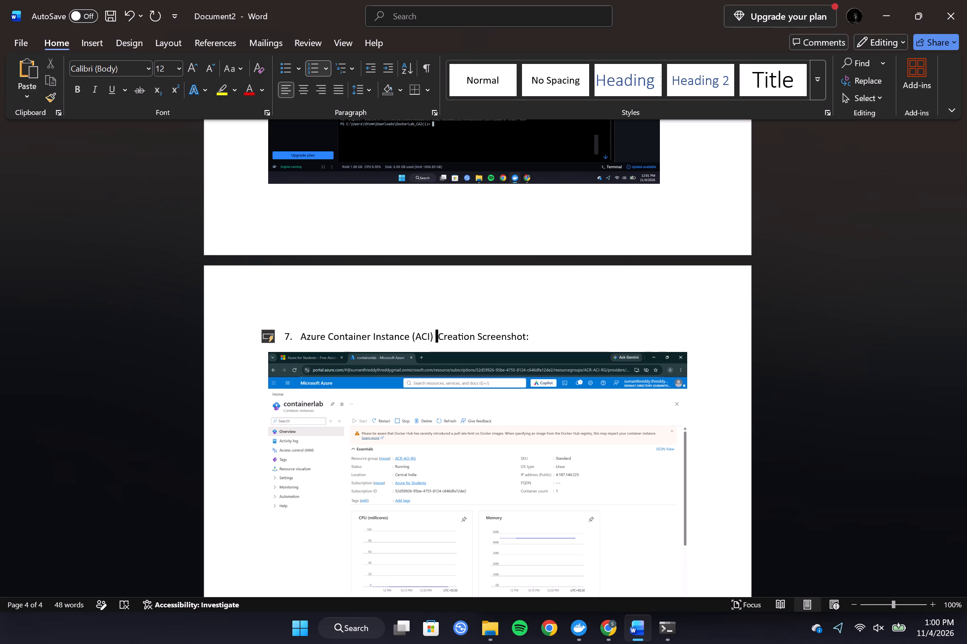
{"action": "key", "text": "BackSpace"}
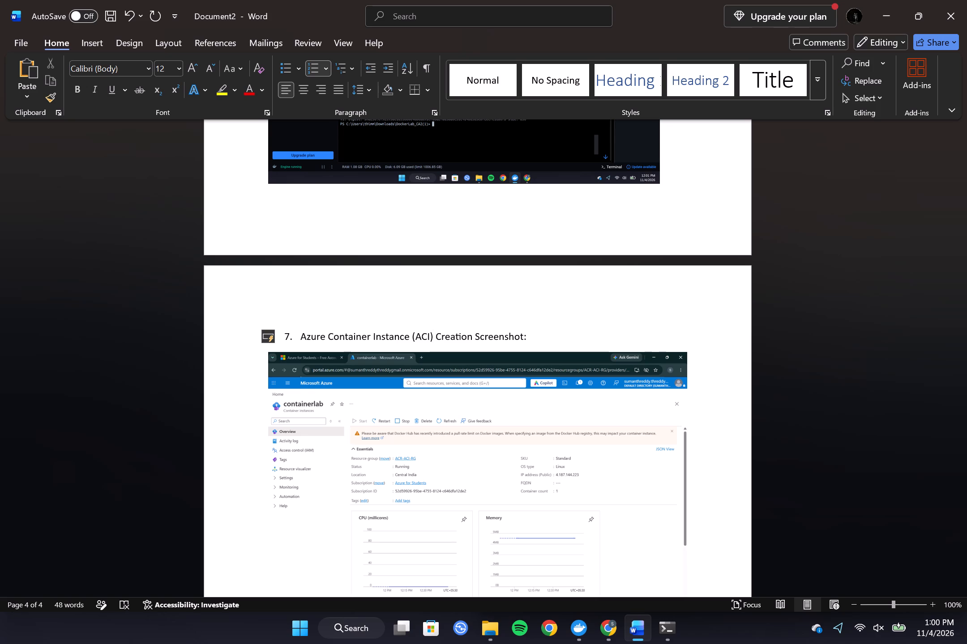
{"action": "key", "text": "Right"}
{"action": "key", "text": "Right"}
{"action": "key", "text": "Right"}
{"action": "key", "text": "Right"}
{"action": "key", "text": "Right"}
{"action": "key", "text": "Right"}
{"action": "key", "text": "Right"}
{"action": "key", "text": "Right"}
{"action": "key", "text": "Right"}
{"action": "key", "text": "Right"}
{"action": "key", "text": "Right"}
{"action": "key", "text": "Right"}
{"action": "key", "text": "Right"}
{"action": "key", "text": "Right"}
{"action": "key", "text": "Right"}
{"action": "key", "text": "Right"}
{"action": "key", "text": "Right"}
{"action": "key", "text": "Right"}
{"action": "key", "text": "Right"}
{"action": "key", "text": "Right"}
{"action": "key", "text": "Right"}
Review the captions and screenshot layout of items 5 to 7 on the last two pages.
{"action": "scroll", "coordinate": [550, 401], "scroll_direction": "down", "scroll_amount": 1}
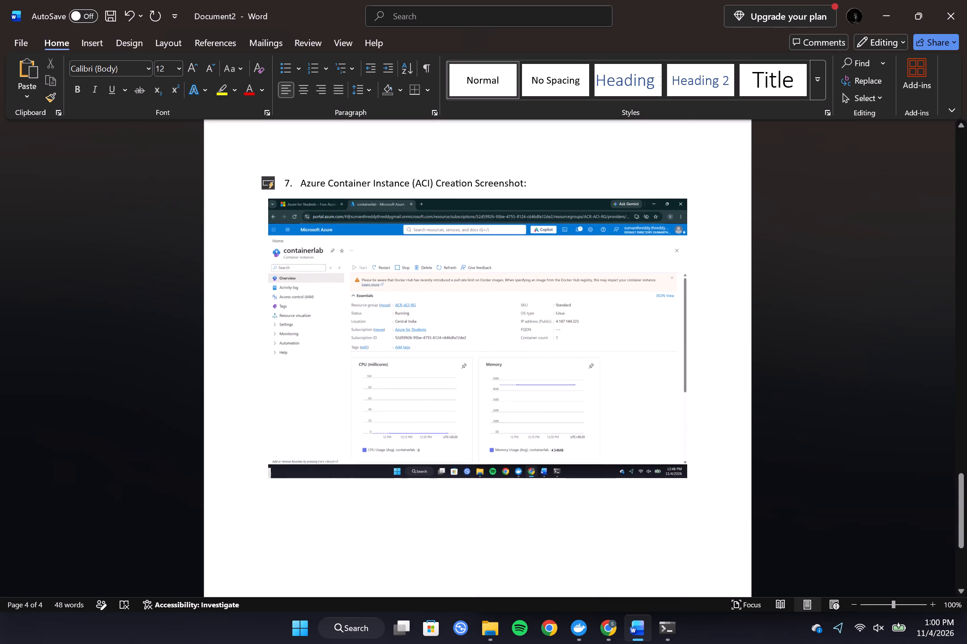
{"action": "scroll", "coordinate": [586, 432], "scroll_direction": "down", "scroll_amount": 1}
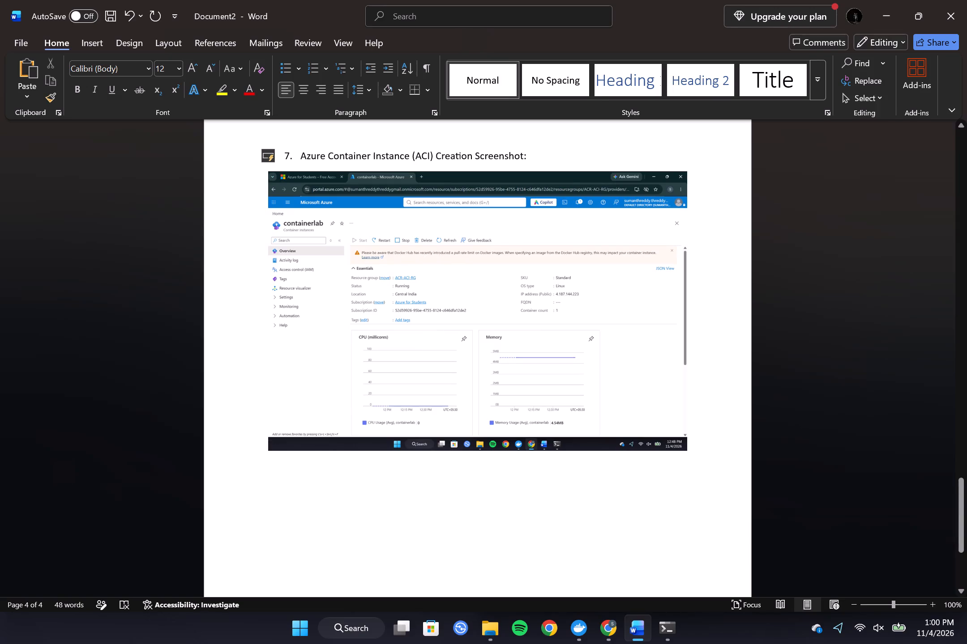
{"action": "scroll", "coordinate": [694, 413], "scroll_direction": "up", "scroll_amount": 4}
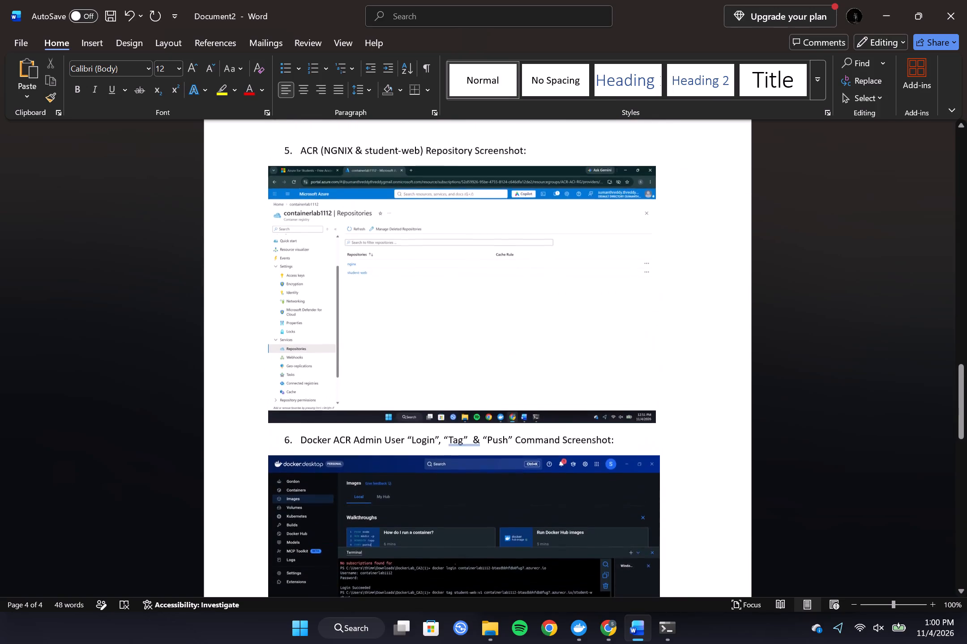
{"action": "scroll", "coordinate": [693, 425], "scroll_direction": "up", "scroll_amount": 2}
{"action": "scroll", "coordinate": [693, 425], "scroll_direction": "down", "scroll_amount": 1}
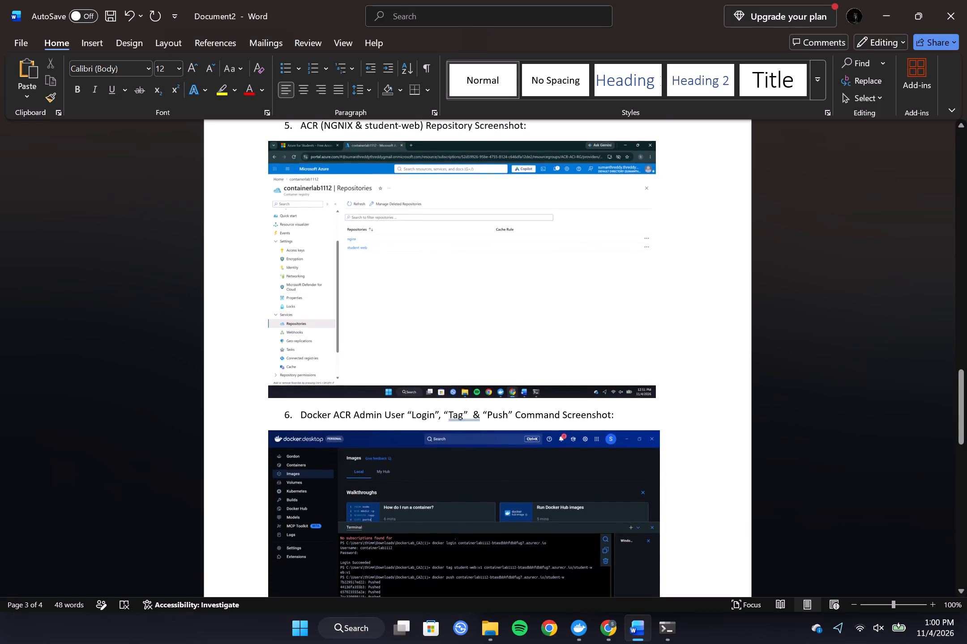
{"action": "scroll", "coordinate": [700, 402], "scroll_direction": "down", "scroll_amount": 1}
Add an empty line between the item 6 screenshot and caption 7.
{"action": "left_click", "coordinate": [682, 426]}
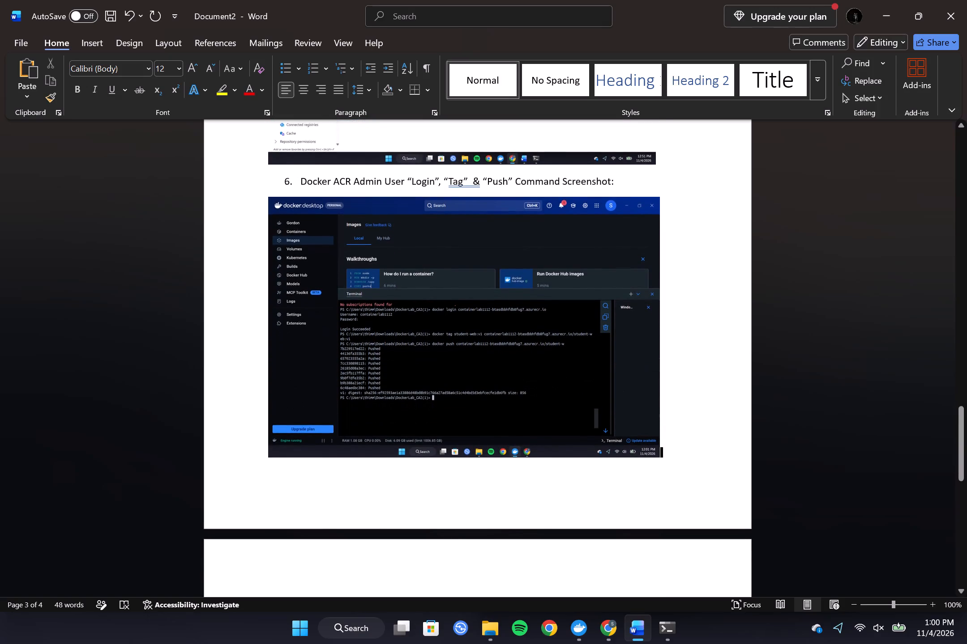
{"action": "key", "text": "Return"}
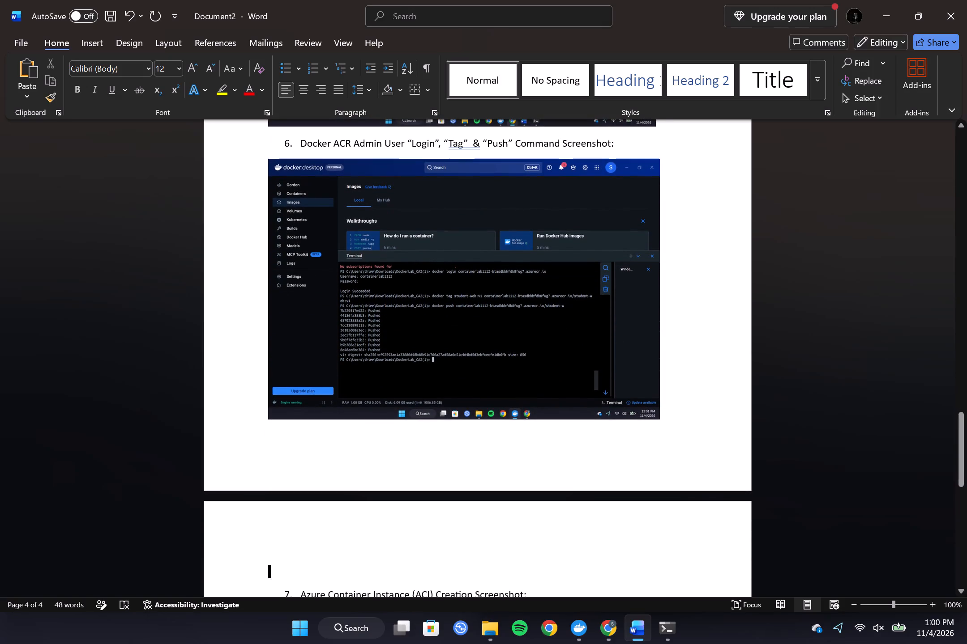
Switch to Chrome and open localhost:8080 in a new tab.
{"action": "left_click", "coordinate": [609, 622]}
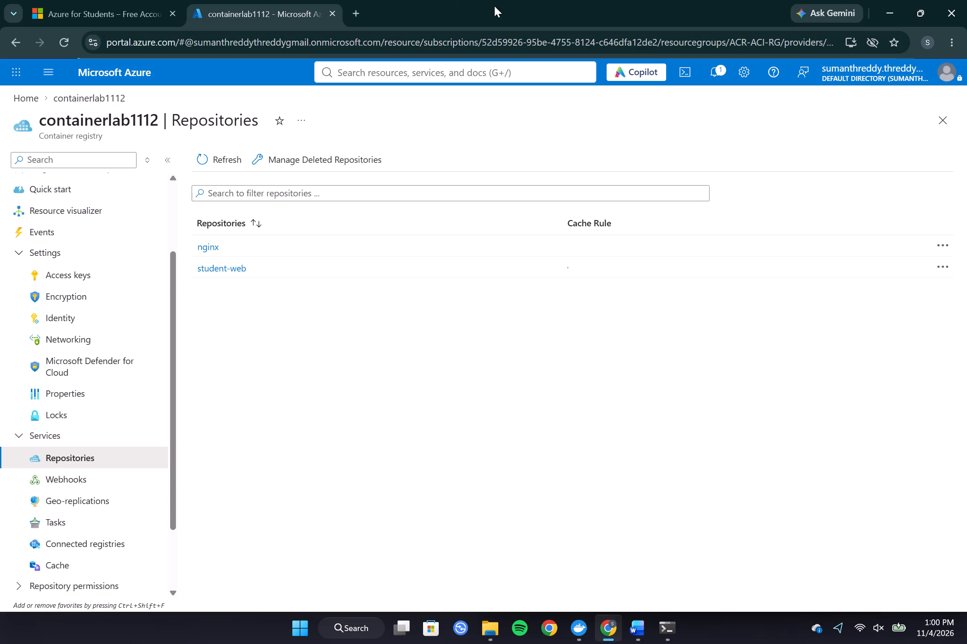
{"action": "left_click", "coordinate": [365, 4]}
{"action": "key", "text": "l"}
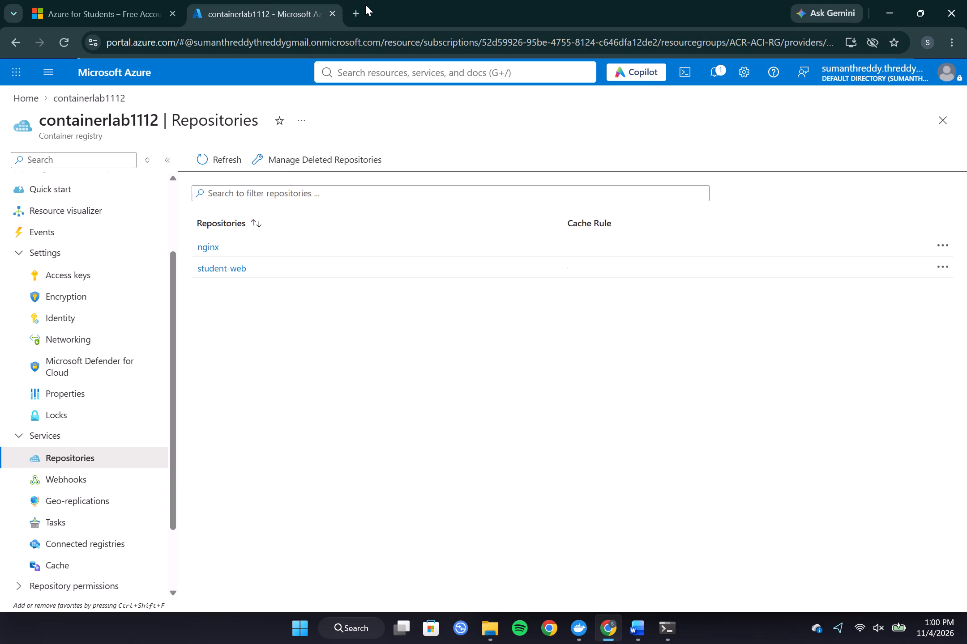
{"action": "left_click", "coordinate": [361, 4]}
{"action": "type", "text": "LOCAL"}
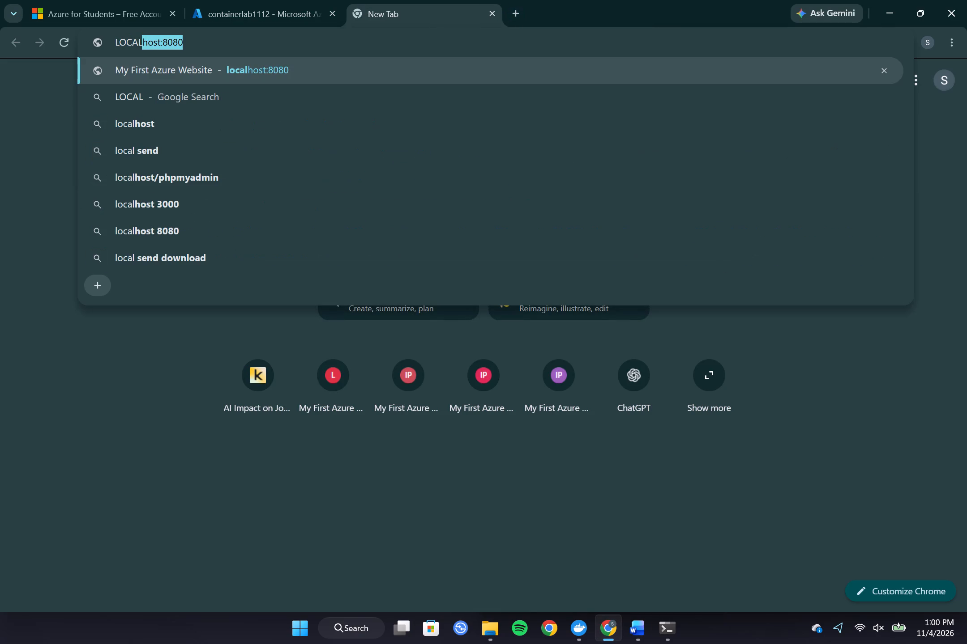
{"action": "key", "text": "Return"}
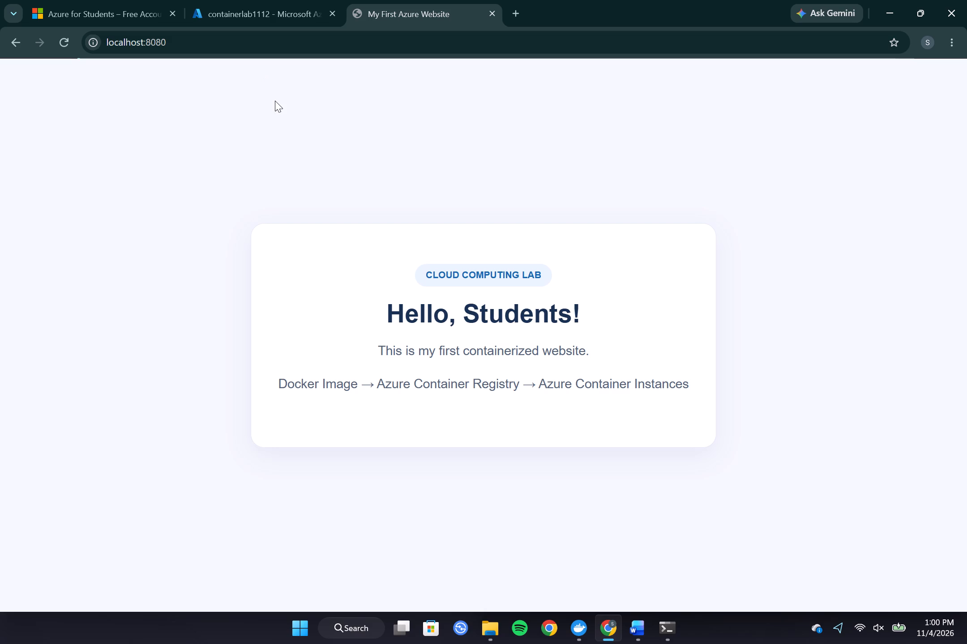
Capture the entire screen with the localhost:8080 website showing.
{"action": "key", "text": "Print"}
{"action": "left_click_drag", "start_coordinate": [0, 0], "coordinate": [966, 640]}
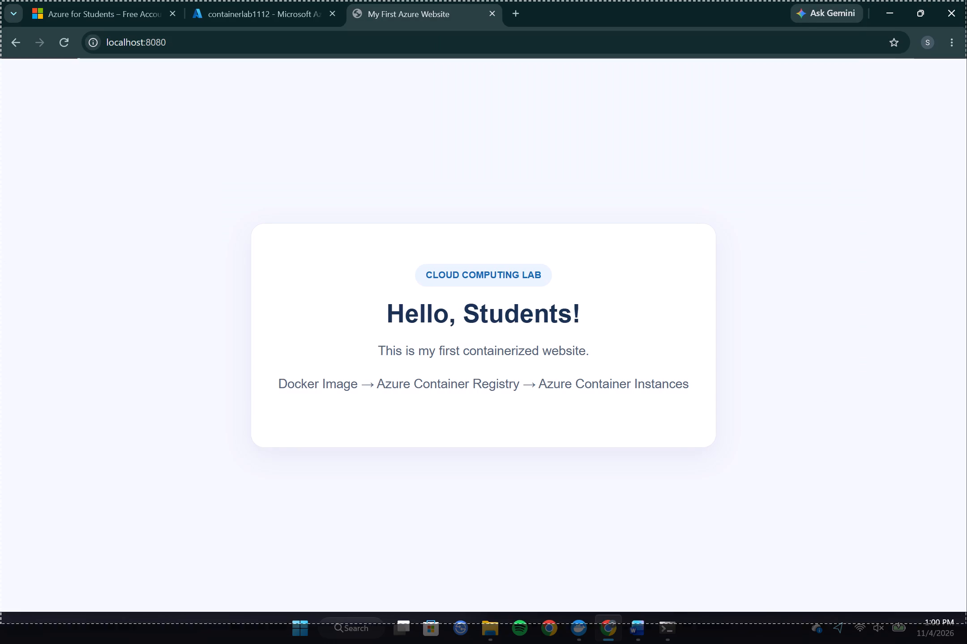
{"action": "left_click_drag", "start_coordinate": [966, 640], "coordinate": [966, 643]}
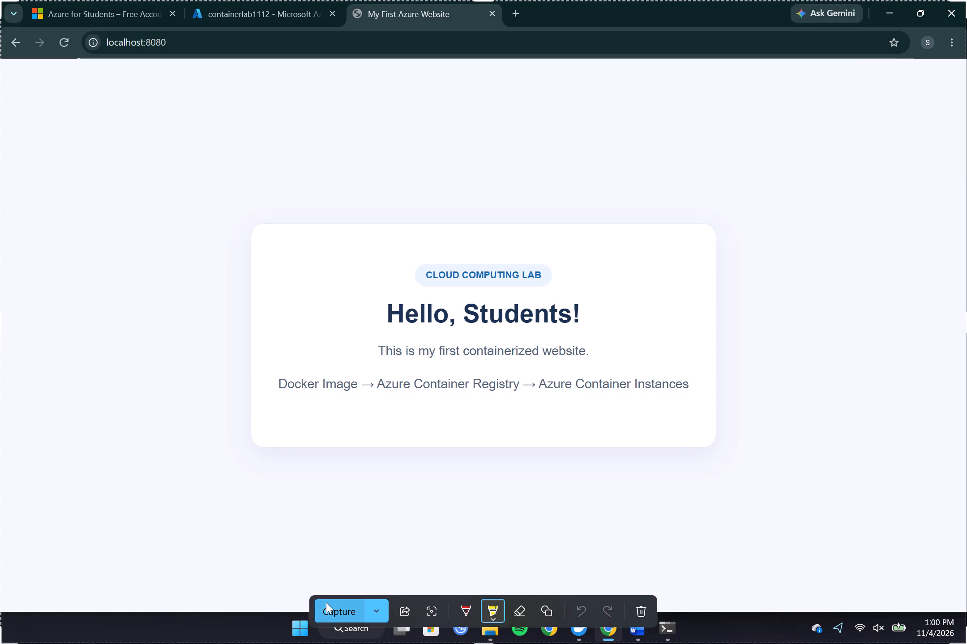
{"action": "left_click", "coordinate": [328, 605]}
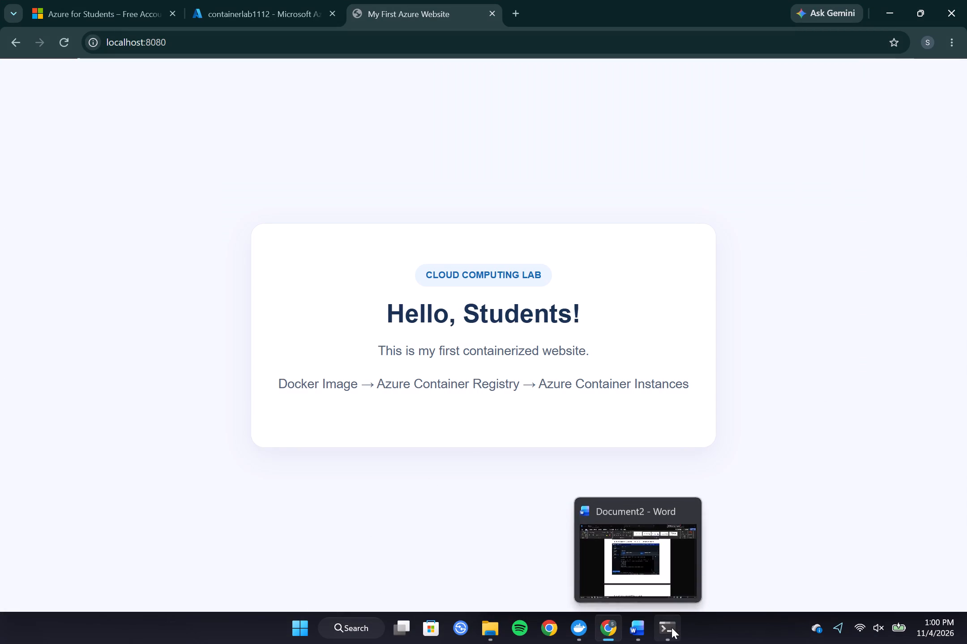
Switch to Word and paste the captured website screenshot on the empty line above caption 7.
{"action": "left_click", "coordinate": [640, 624]}
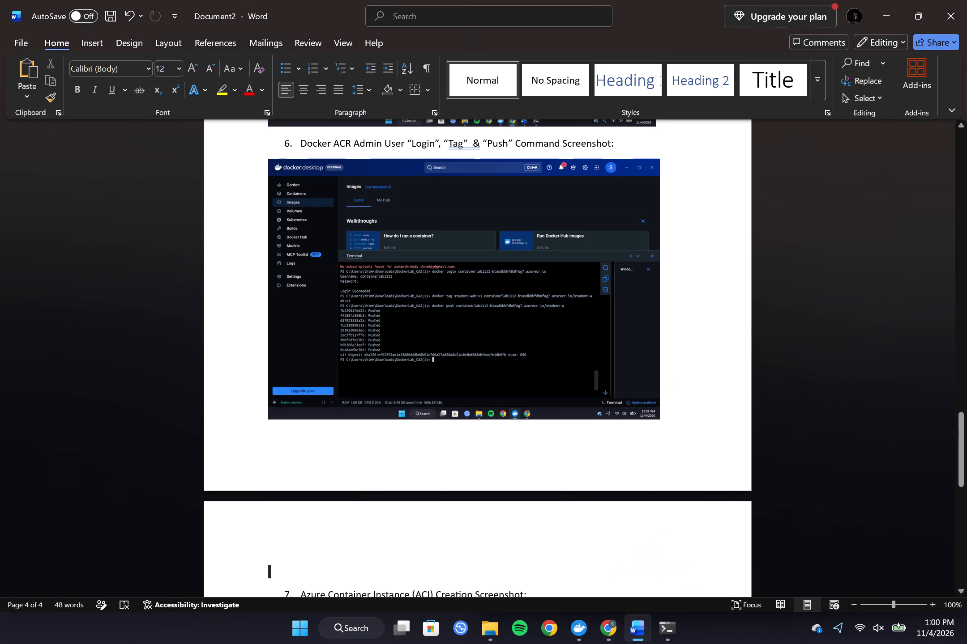
{"action": "key", "text": "ctrl+v"}
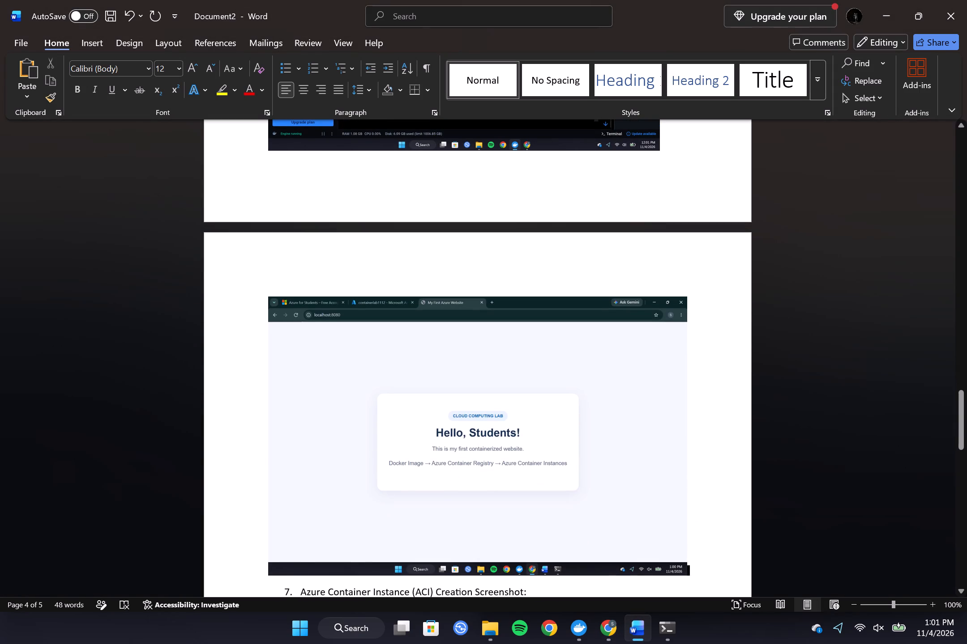
Add an empty line below the containerlab screenshot at the end of the document.
{"action": "scroll", "coordinate": [698, 556], "scroll_direction": "down", "scroll_amount": 1}
{"action": "scroll", "coordinate": [723, 515], "scroll_direction": "down", "scroll_amount": 1}
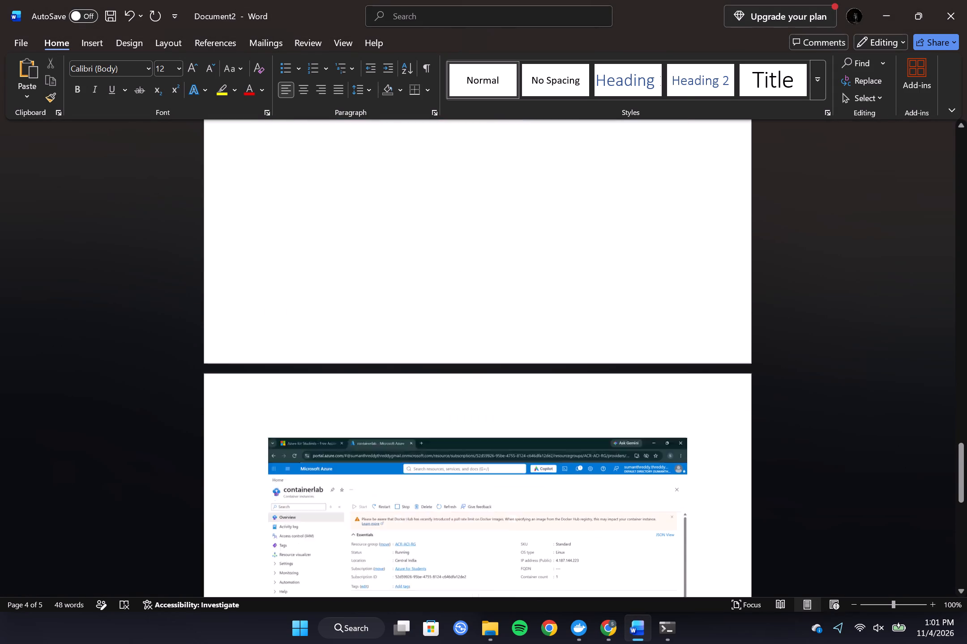
{"action": "scroll", "coordinate": [723, 515], "scroll_direction": "down", "scroll_amount": 2}
{"action": "left_click", "coordinate": [715, 526]}
{"action": "key", "text": "Return"}
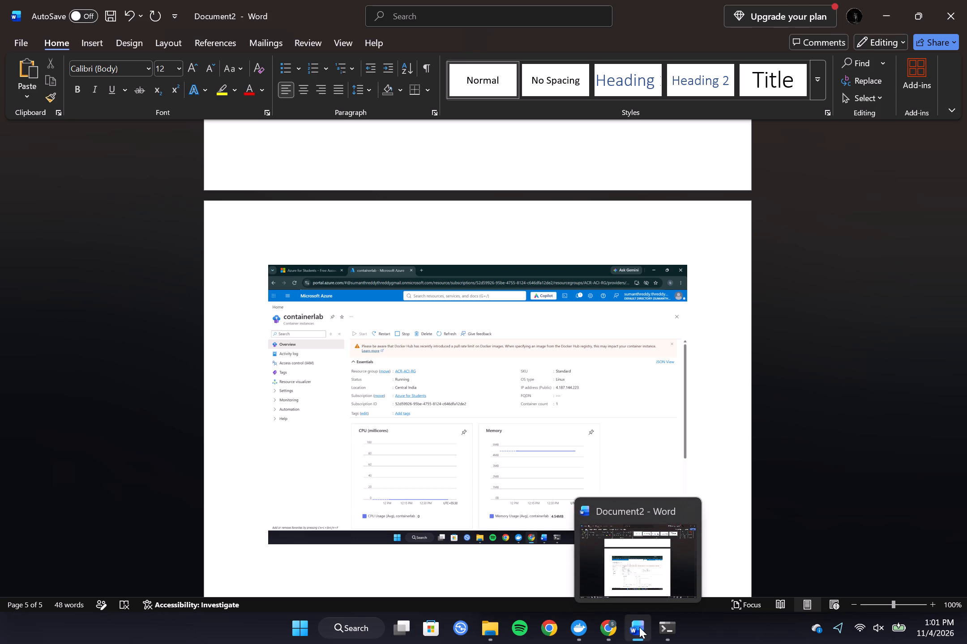
{"action": "left_click", "coordinate": [609, 626]}
{"action": "left_click", "coordinate": [514, 2]}
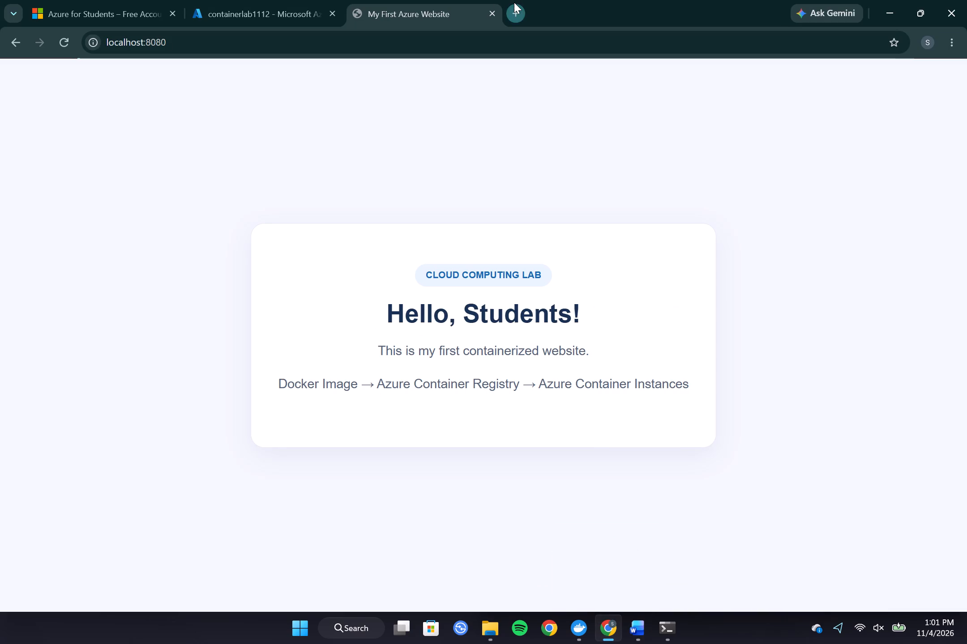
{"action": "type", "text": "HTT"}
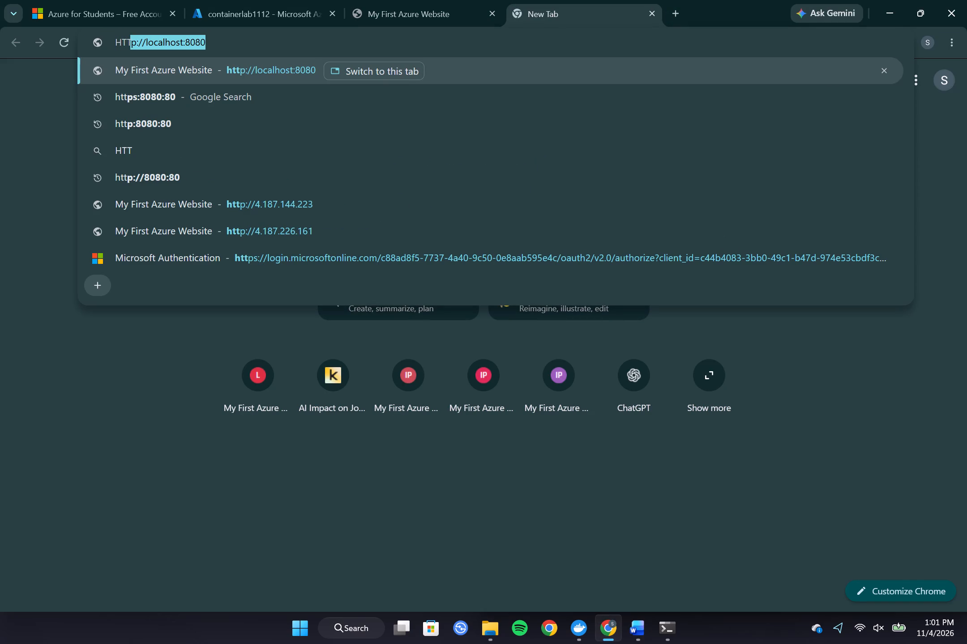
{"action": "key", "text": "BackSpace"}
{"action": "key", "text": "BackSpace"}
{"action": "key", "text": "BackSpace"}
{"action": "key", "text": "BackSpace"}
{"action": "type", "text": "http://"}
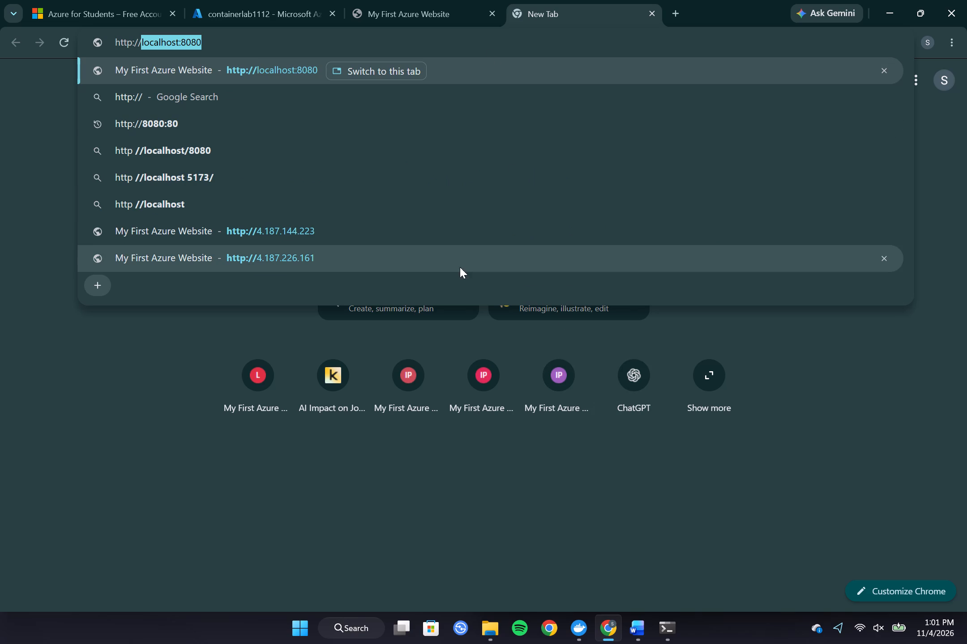
{"action": "left_click", "coordinate": [431, 226]}
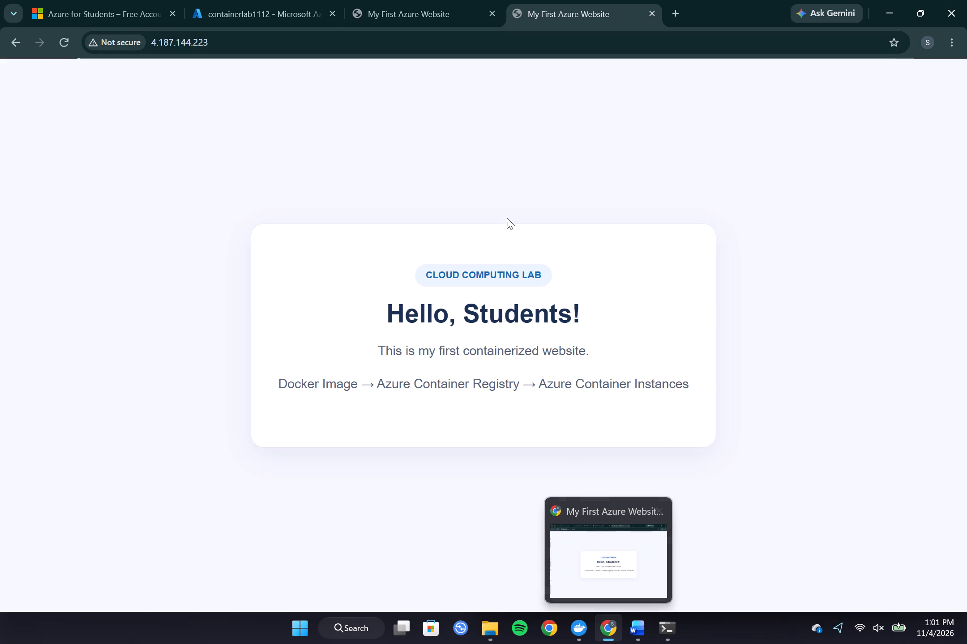
Open the containerlab container instance's overview in the Azure portal to check its public IP address.
{"action": "left_click", "coordinate": [295, 0]}
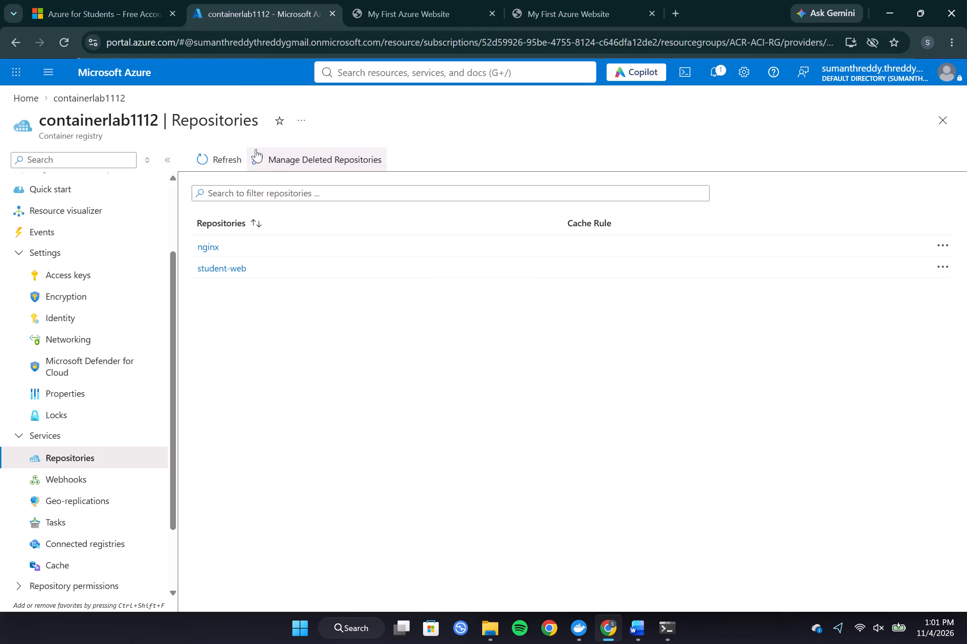
{"action": "left_click", "coordinate": [28, 99]}
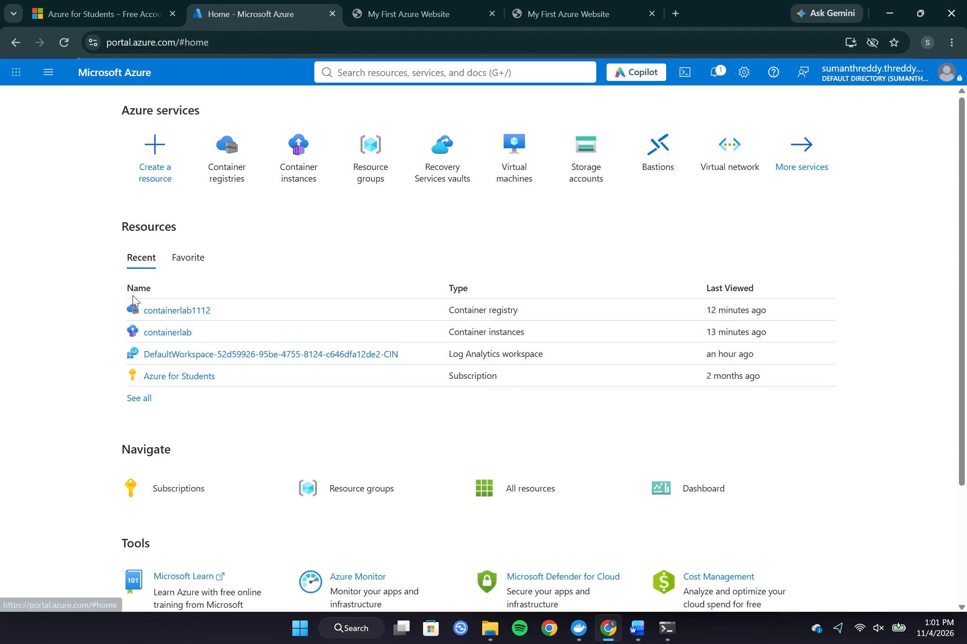
{"action": "left_click", "coordinate": [163, 329]}
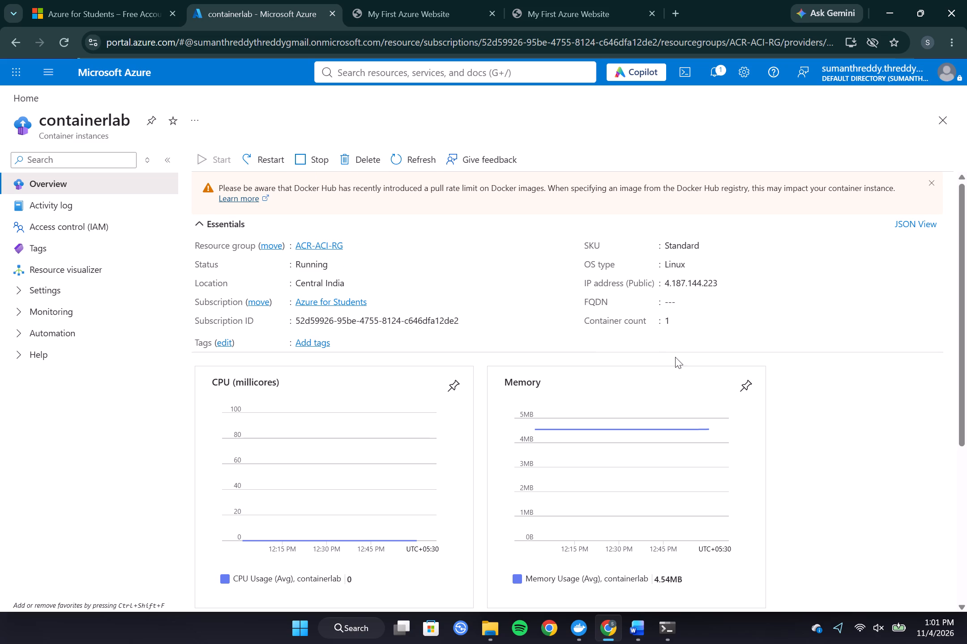
Capture the entire screen with the website at 4.187.144.223 showing.
{"action": "left_click", "coordinate": [601, 0]}
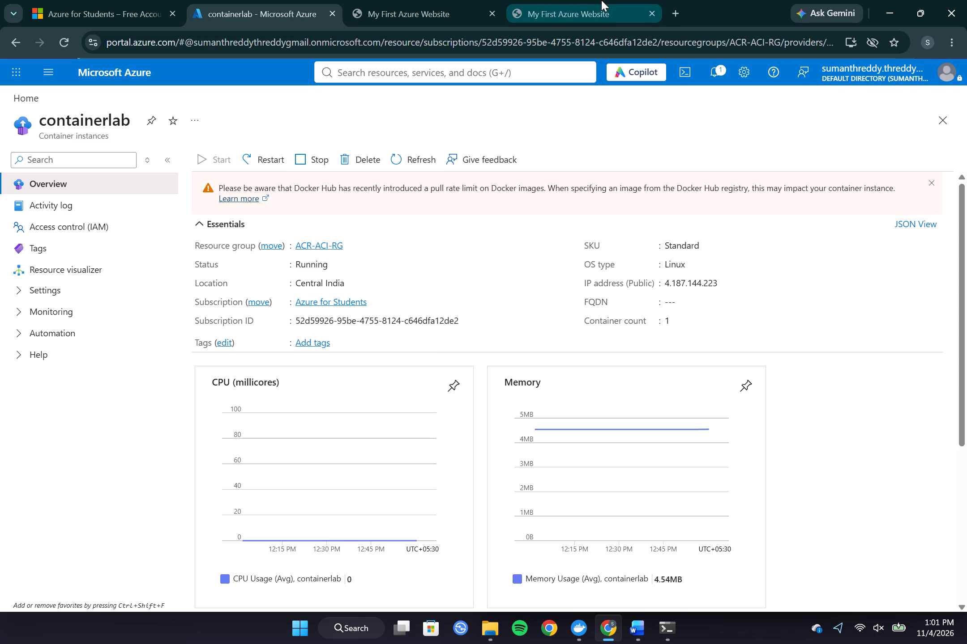
{"action": "key", "text": "Print"}
{"action": "left_click_drag", "start_coordinate": [0, 0], "coordinate": [966, 643]}
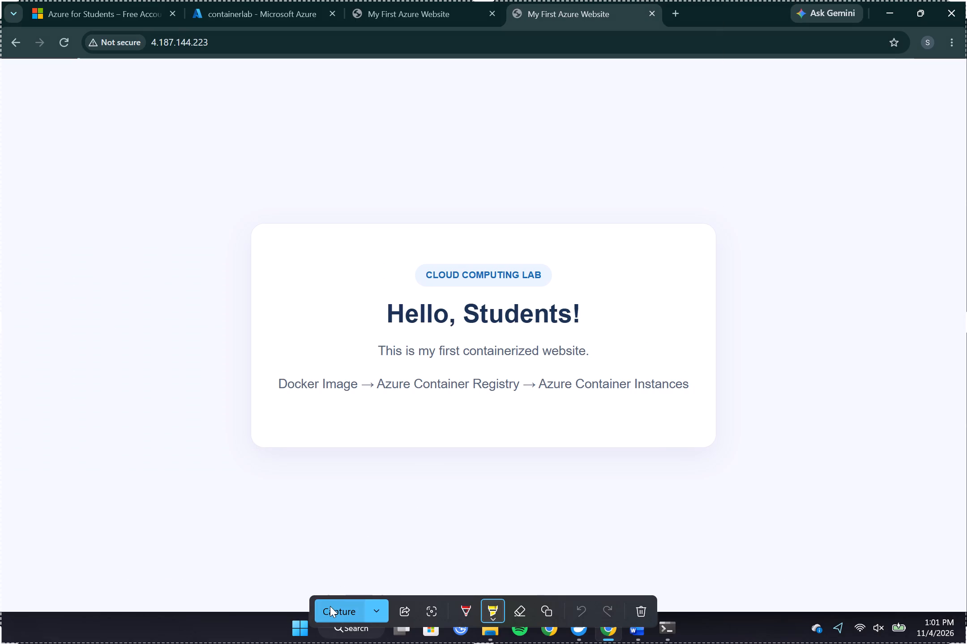
{"action": "left_click", "coordinate": [332, 607]}
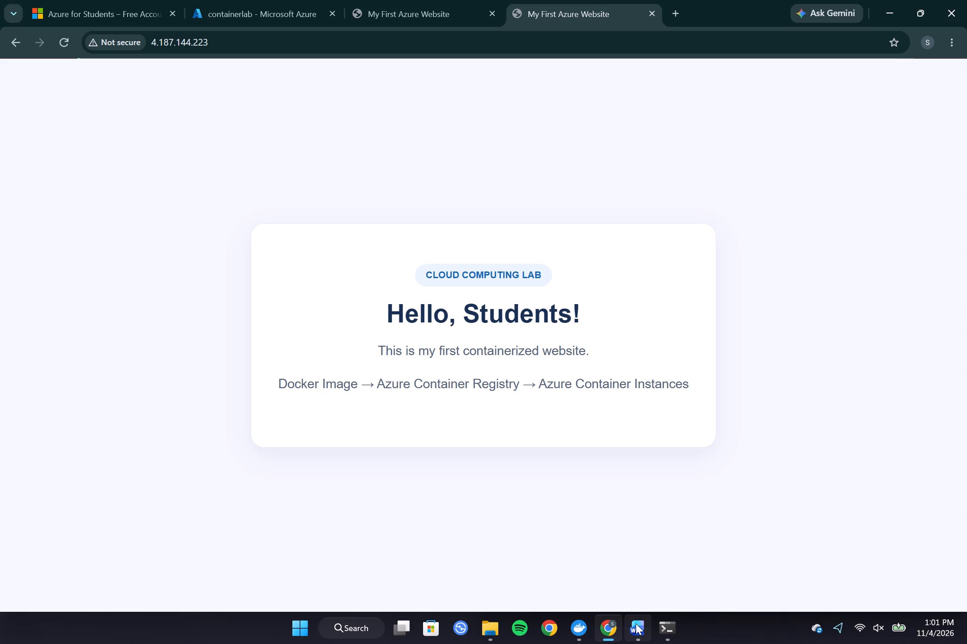
Switch to Word and paste the captured public-IP website screenshot on the empty line below the containerlab screenshot.
{"action": "left_click", "coordinate": [636, 623]}
{"action": "key", "text": "ctrl+v"}
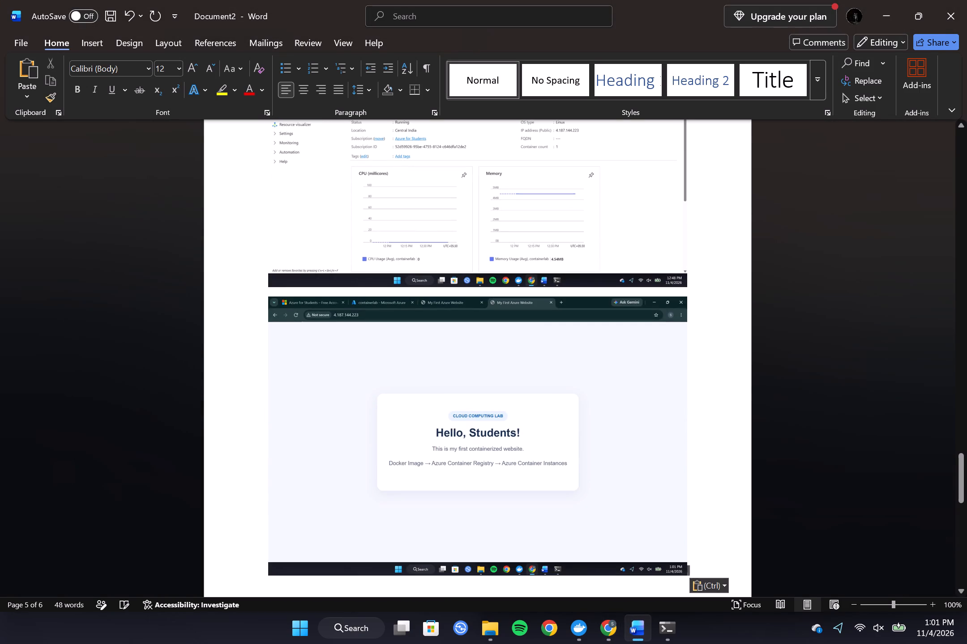
Scale down the localhost:8080 website screenshot slightly, keeping its proportions, to make room beneath the Azure Container Instance caption.
{"action": "scroll", "coordinate": [669, 385], "scroll_direction": "up", "scroll_amount": 2}
{"action": "scroll", "coordinate": [558, 320], "scroll_direction": "up", "scroll_amount": 1}
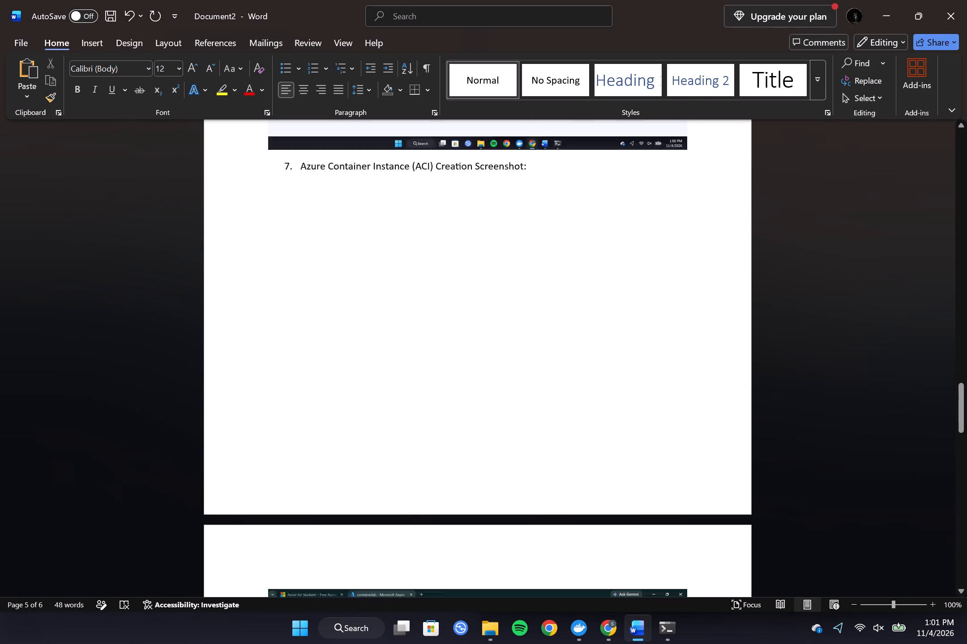
{"action": "scroll", "coordinate": [558, 320], "scroll_direction": "up", "scroll_amount": 1}
{"action": "left_click", "coordinate": [541, 270]}
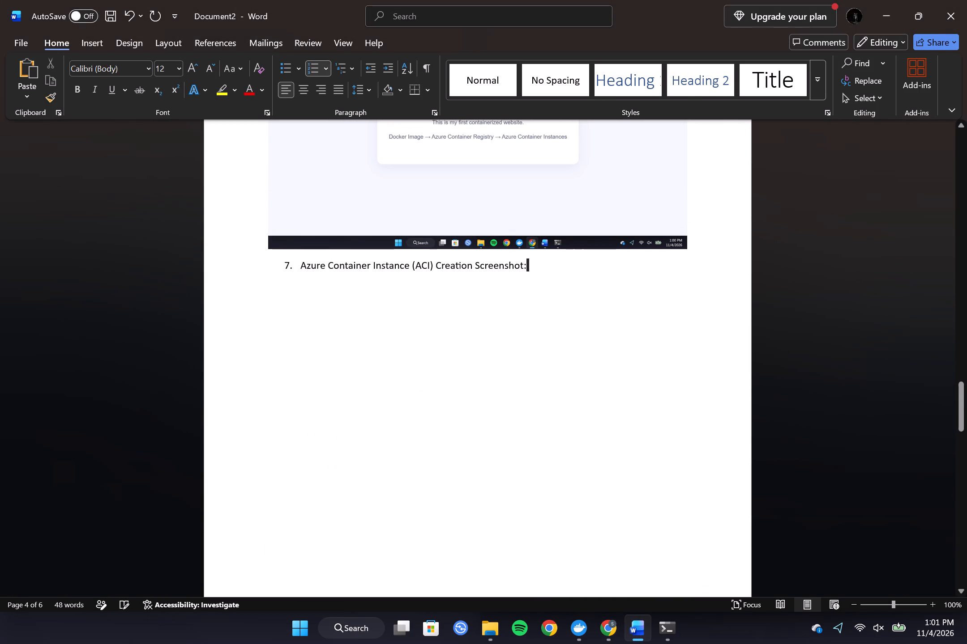
{"action": "left_click", "coordinate": [578, 232]}
{"action": "scroll", "coordinate": [578, 232], "scroll_direction": "up", "scroll_amount": 1}
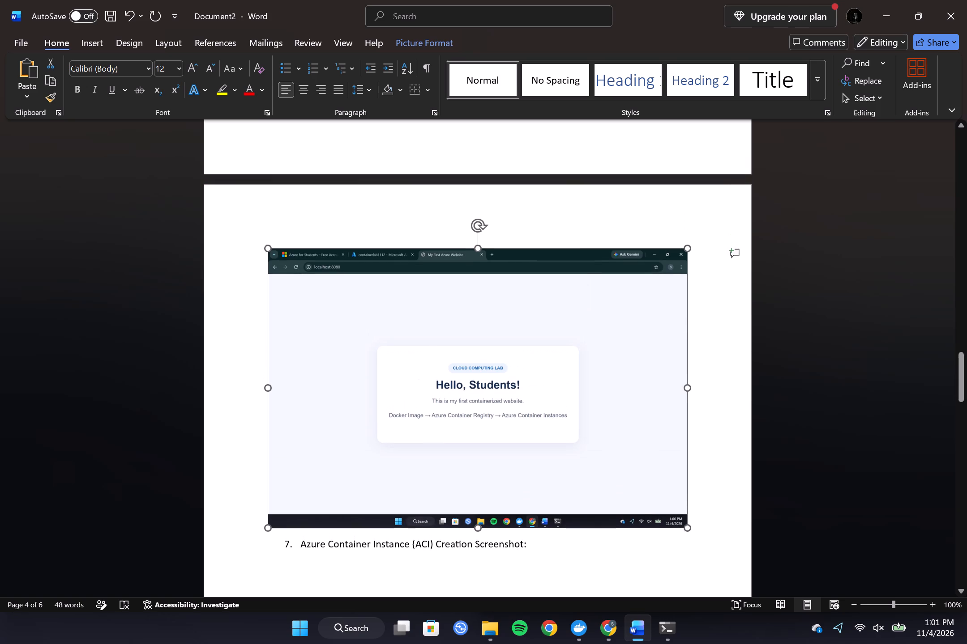
{"action": "left_click_drag", "start_coordinate": [687, 525], "coordinate": [665, 505]}
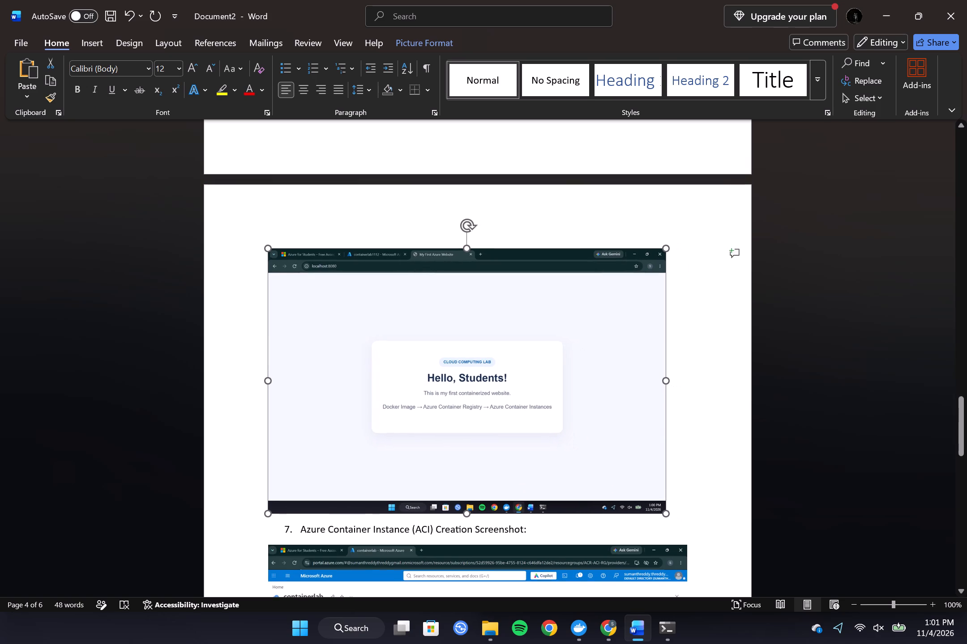
{"action": "left_click_drag", "start_coordinate": [665, 505], "coordinate": [671, 512]}
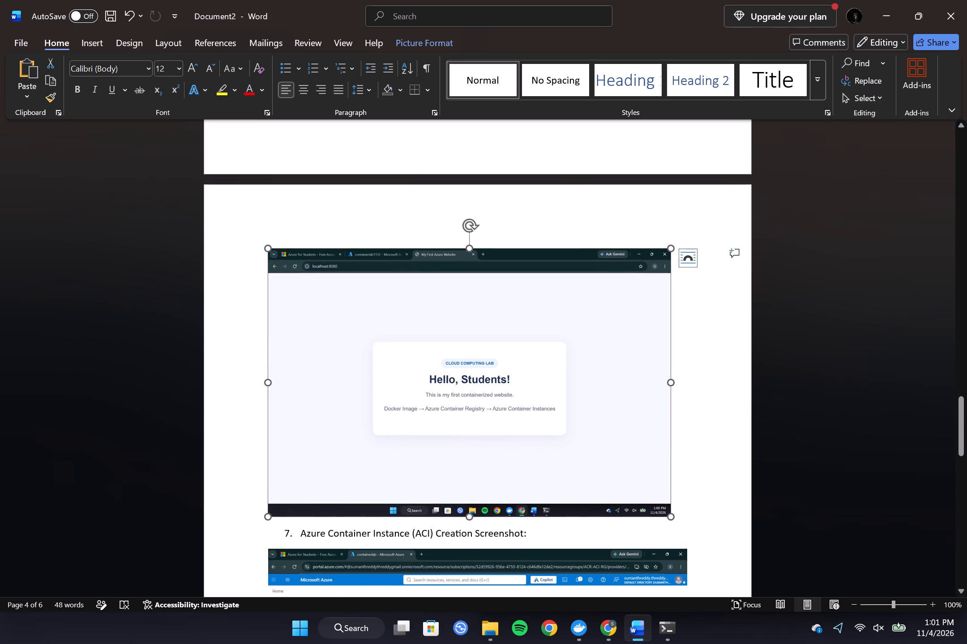
Scale down the containerlab screenshot proportionally to about the same width as the localhost screenshot above it.
{"action": "scroll", "coordinate": [689, 463], "scroll_direction": "down", "scroll_amount": 1}
{"action": "left_click", "coordinate": [631, 464]}
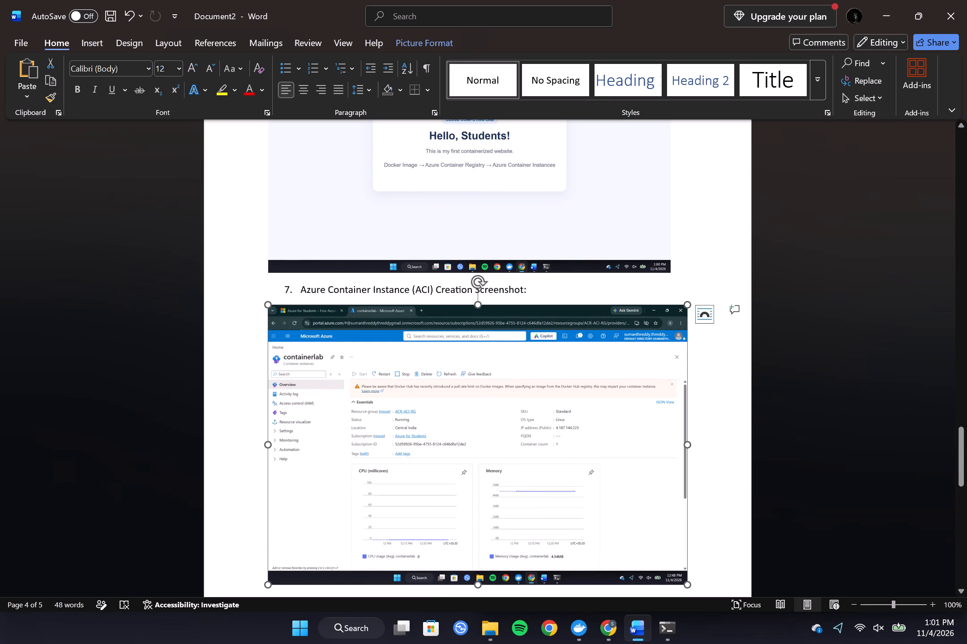
{"action": "left_click_drag", "start_coordinate": [690, 584], "coordinate": [674, 576]}
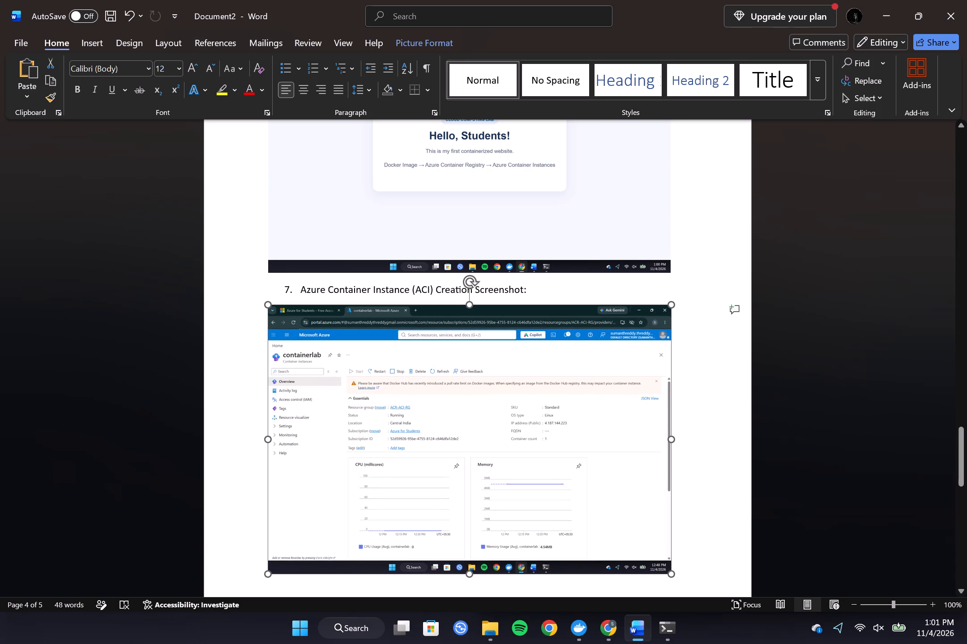
{"action": "left_click_drag", "start_coordinate": [674, 576], "coordinate": [674, 576]}
Add a line above the localhost website screenshot and start numbered caption 7 with "Localhost://8080".
{"action": "scroll", "coordinate": [696, 379], "scroll_direction": "up", "scroll_amount": 1}
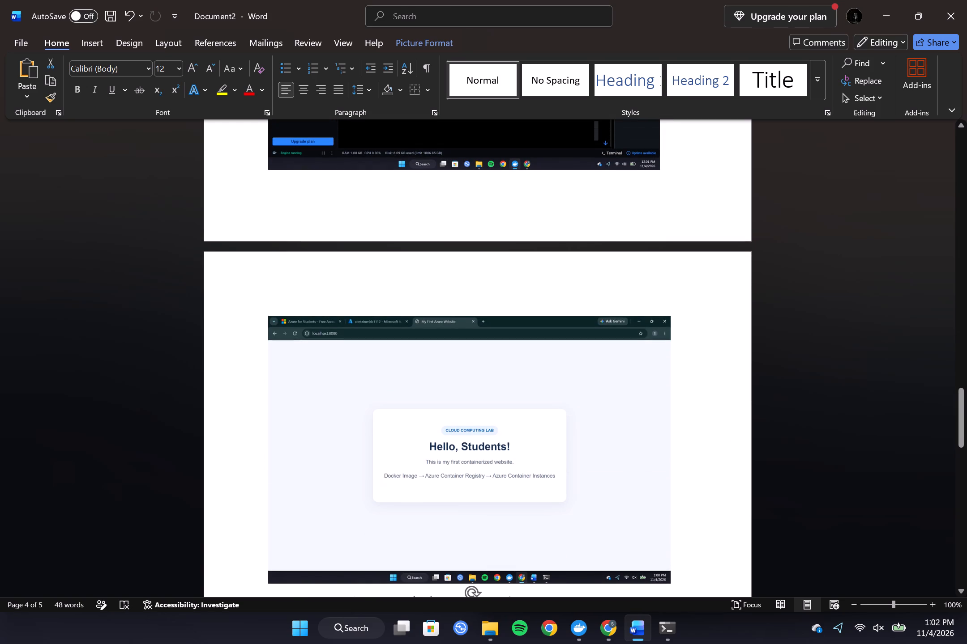
{"action": "left_click", "coordinate": [685, 155]}
{"action": "key", "text": "Return"}
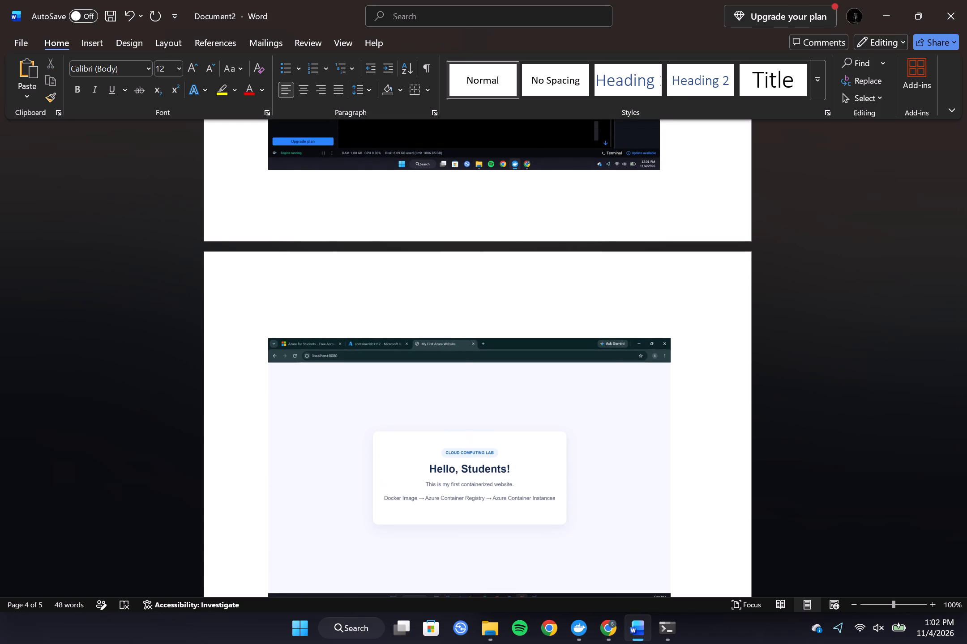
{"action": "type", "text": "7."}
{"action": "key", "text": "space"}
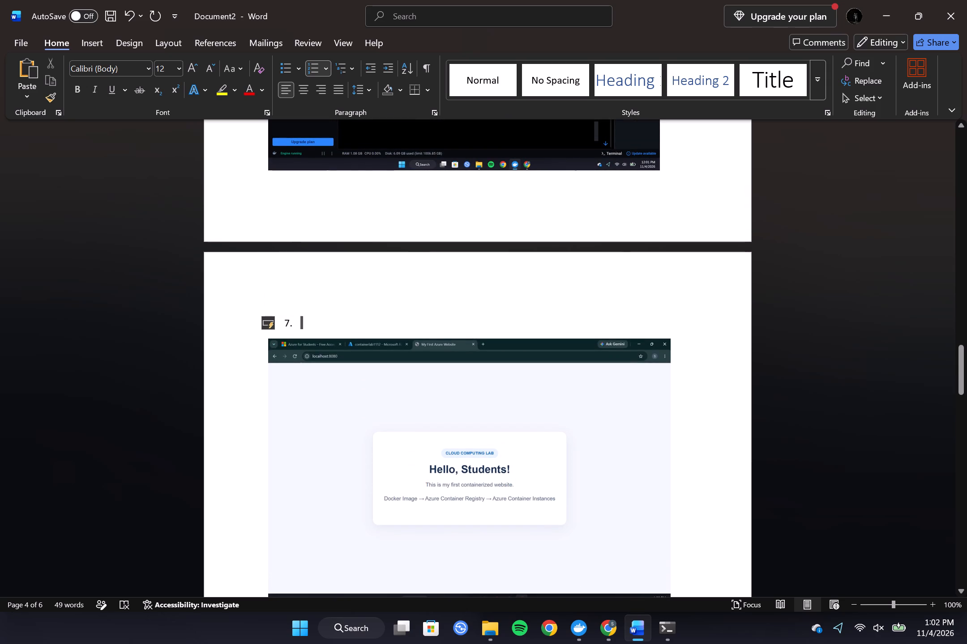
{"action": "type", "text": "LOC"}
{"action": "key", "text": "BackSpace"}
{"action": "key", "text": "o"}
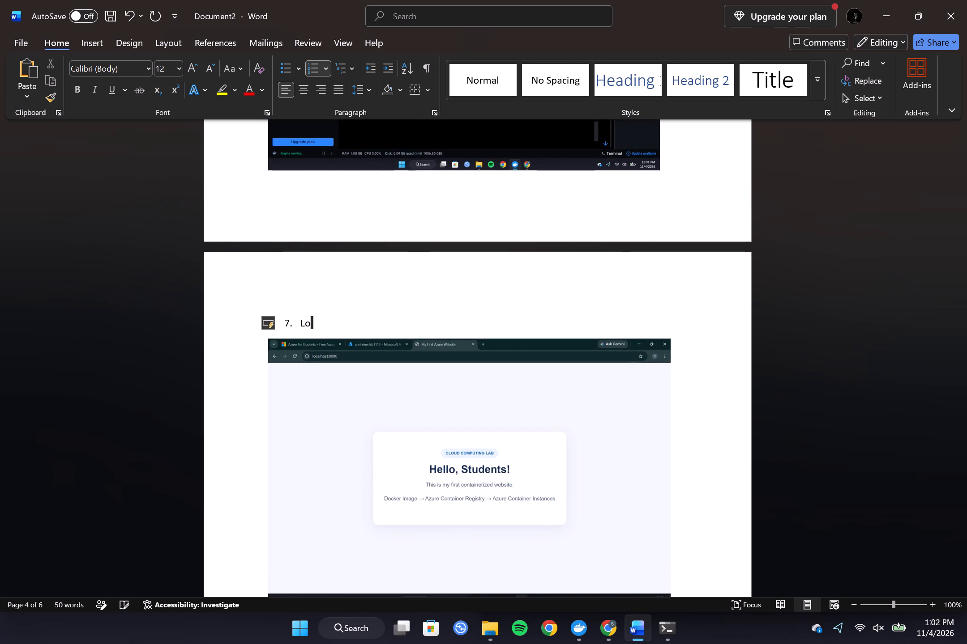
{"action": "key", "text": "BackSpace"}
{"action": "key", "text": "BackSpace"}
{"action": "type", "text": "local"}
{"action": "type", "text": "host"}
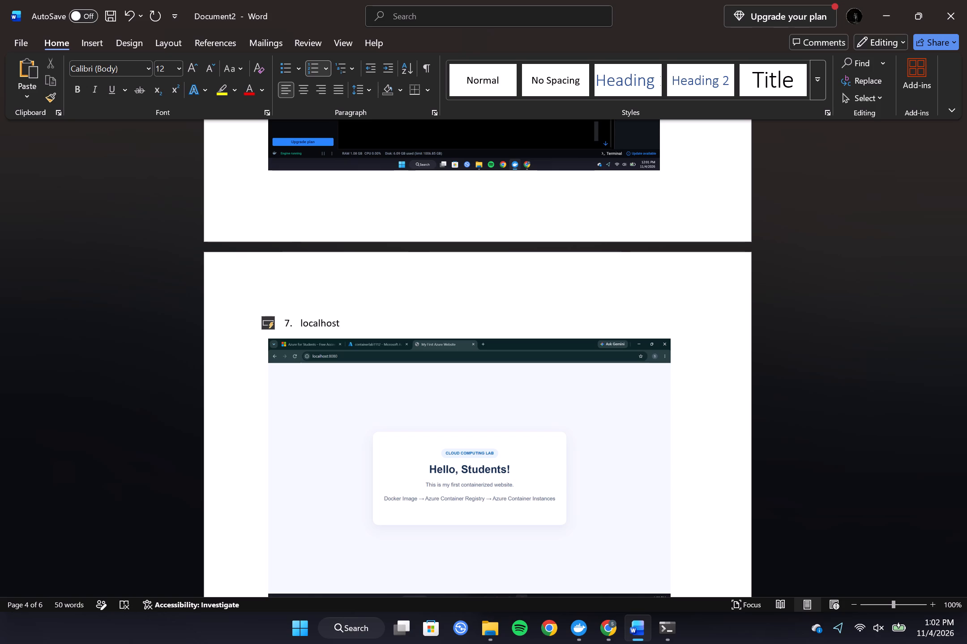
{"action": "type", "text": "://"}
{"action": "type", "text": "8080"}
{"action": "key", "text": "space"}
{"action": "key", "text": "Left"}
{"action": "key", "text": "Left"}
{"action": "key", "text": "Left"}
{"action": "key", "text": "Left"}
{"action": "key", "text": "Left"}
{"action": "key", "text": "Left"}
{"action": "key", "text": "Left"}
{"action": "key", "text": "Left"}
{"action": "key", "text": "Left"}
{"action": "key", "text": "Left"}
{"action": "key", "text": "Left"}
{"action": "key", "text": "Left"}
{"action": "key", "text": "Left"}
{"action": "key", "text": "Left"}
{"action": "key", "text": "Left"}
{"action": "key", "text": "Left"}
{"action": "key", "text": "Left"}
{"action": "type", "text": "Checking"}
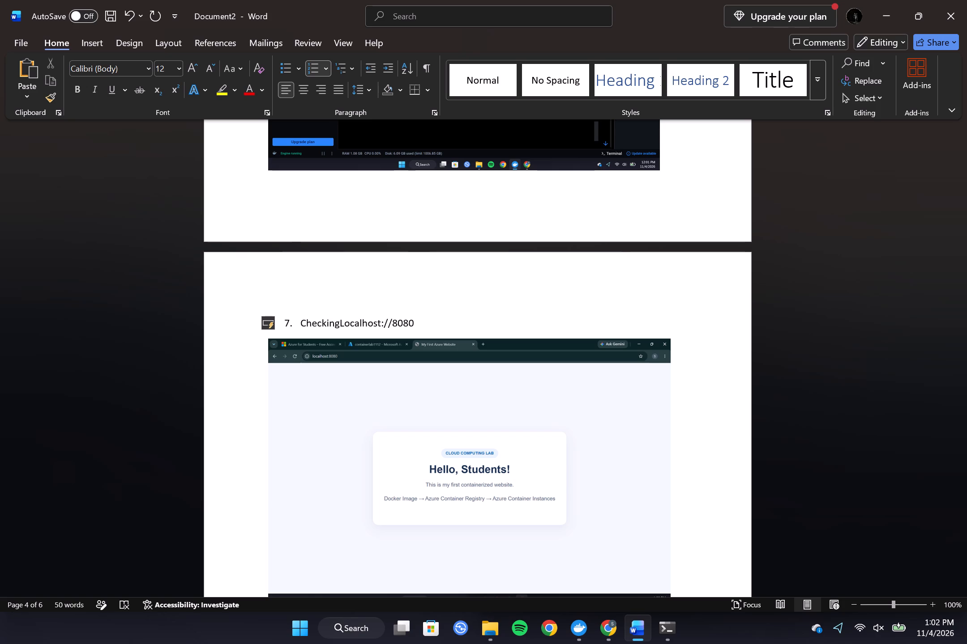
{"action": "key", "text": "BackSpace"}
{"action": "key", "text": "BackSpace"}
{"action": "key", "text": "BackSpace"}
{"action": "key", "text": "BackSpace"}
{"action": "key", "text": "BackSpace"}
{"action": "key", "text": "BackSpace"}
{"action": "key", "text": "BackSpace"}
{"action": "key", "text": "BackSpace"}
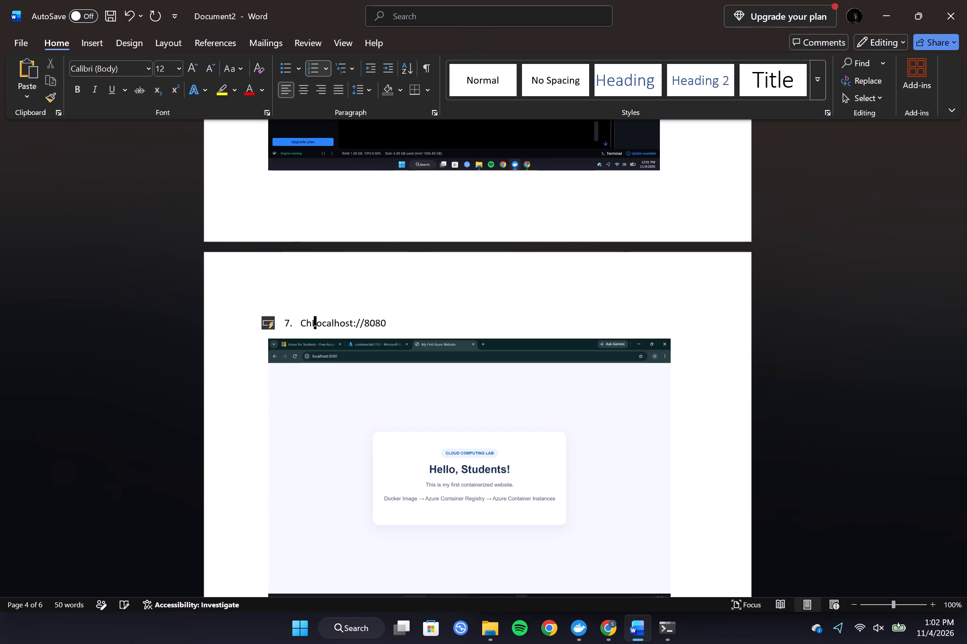
Complete the new caption above the localhost screenshot so it reads "Localhost://8080 checking Screenshot:".
{"action": "left_click", "coordinate": [411, 323]}
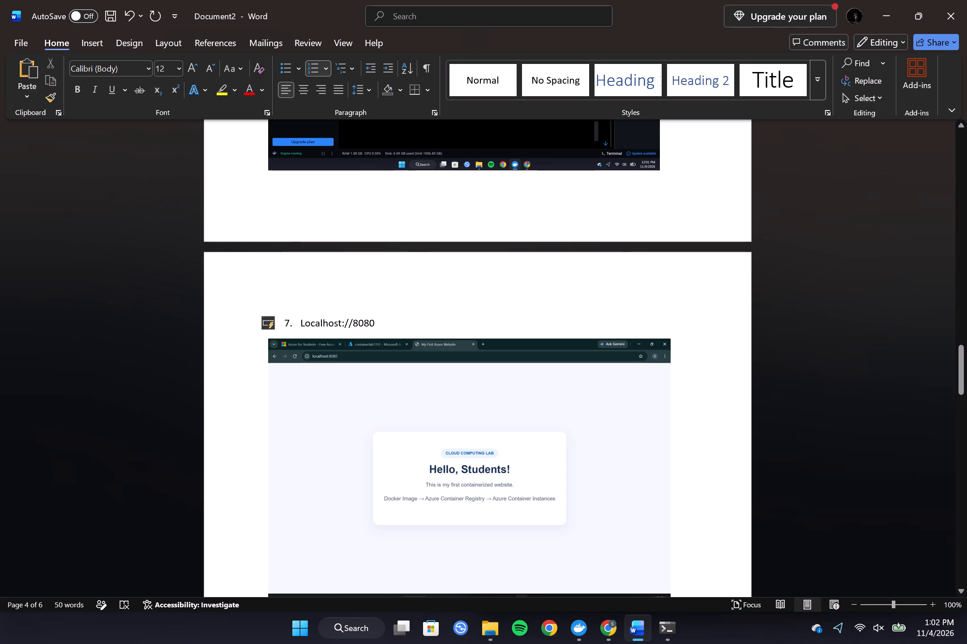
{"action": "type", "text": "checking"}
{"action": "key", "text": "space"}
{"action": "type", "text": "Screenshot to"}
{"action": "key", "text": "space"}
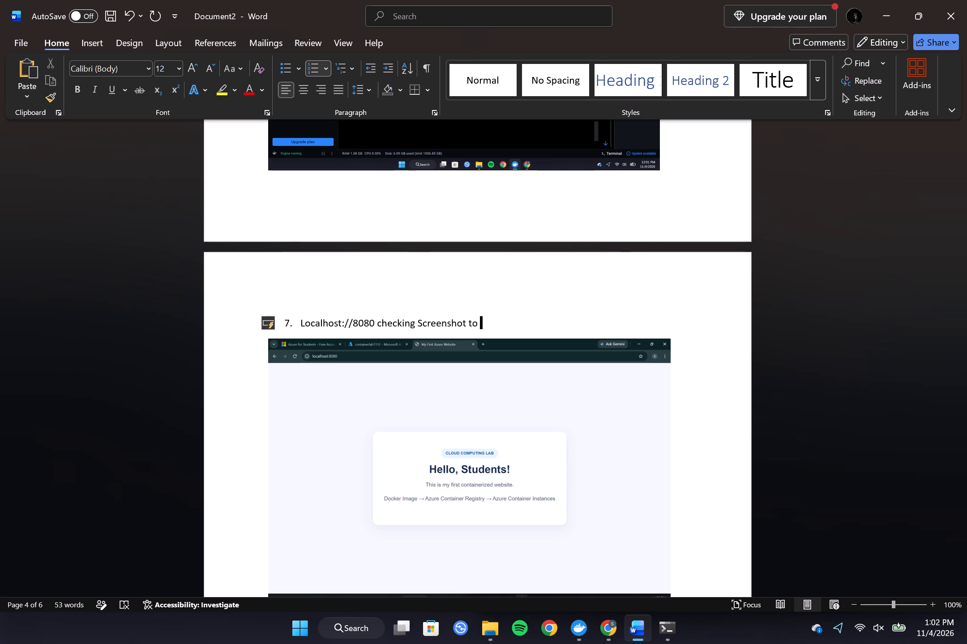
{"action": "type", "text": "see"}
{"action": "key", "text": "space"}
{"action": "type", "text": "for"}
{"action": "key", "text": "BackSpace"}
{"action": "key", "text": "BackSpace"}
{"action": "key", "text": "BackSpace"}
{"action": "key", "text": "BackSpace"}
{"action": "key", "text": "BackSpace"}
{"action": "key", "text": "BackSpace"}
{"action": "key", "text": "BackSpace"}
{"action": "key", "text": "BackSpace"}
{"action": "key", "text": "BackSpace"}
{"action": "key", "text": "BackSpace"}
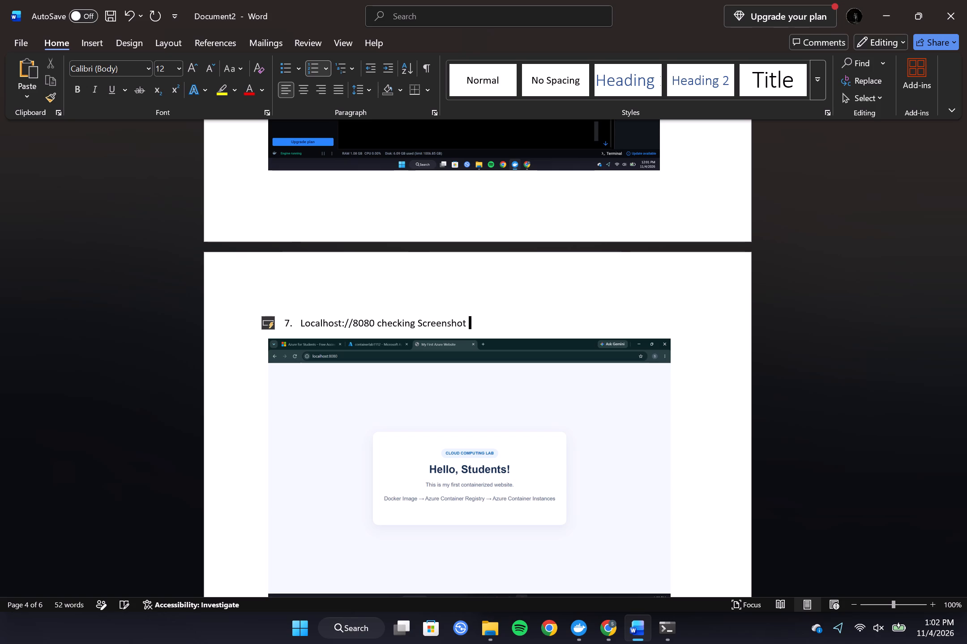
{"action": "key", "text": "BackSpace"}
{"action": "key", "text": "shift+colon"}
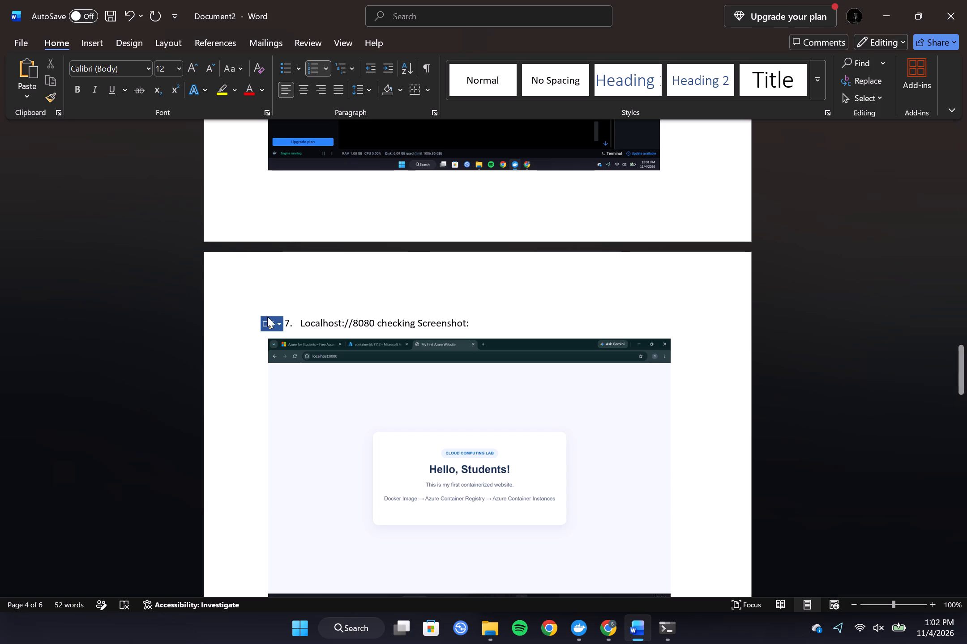
Change the first letter of caption 7 to lowercase so it reads "localhost://8080 checking Screenshot:".
{"action": "left_click", "coordinate": [304, 321]}
{"action": "key", "text": "BackSpace"}
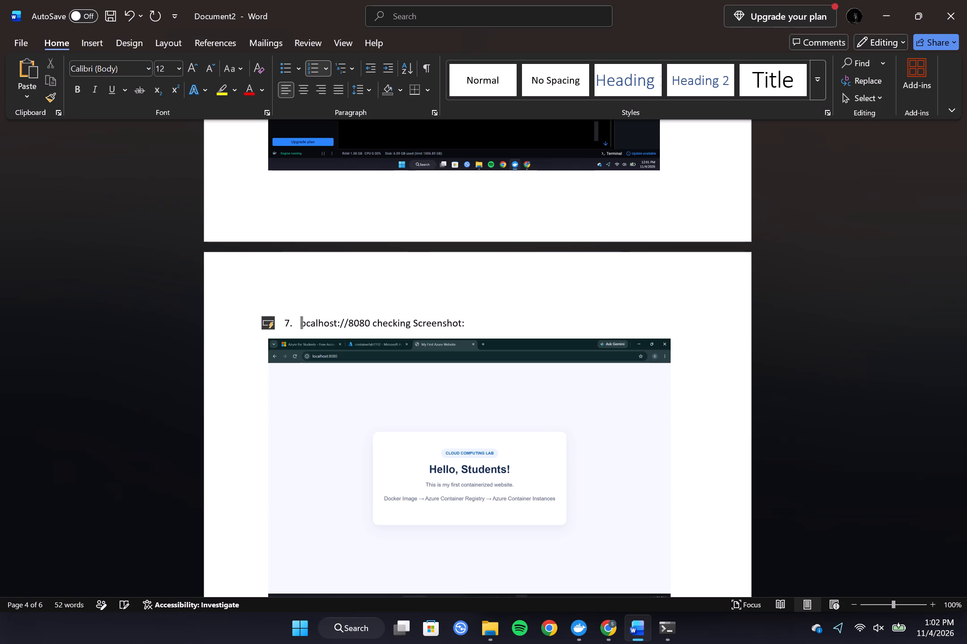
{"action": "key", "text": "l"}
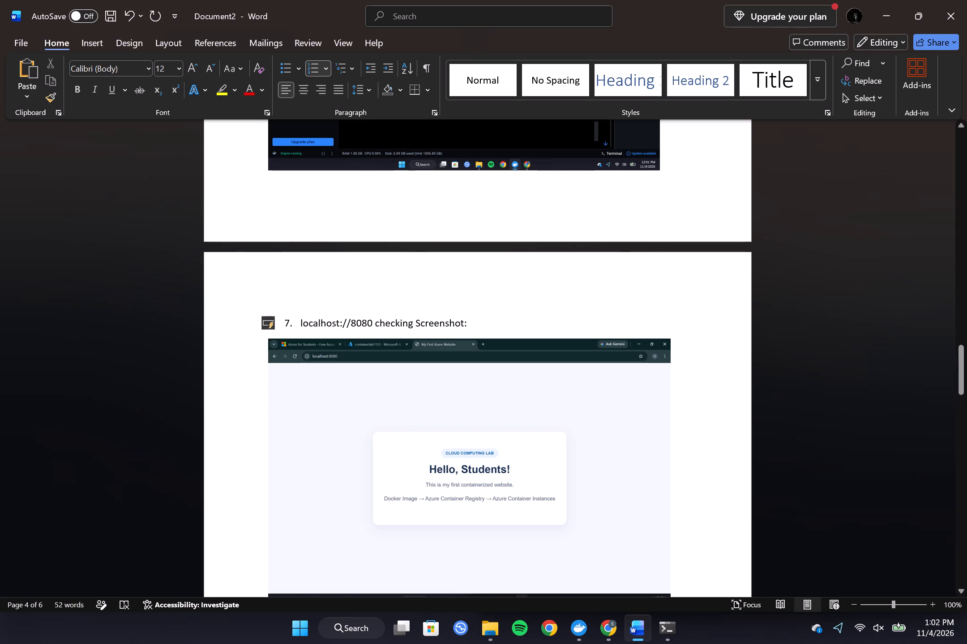
{"action": "left_click", "coordinate": [475, 321]}
Scale down the localhost website screenshot slightly more, keeping its proportions, to free space on the page below caption 8.
{"action": "scroll", "coordinate": [475, 321], "scroll_direction": "down", "scroll_amount": 1}
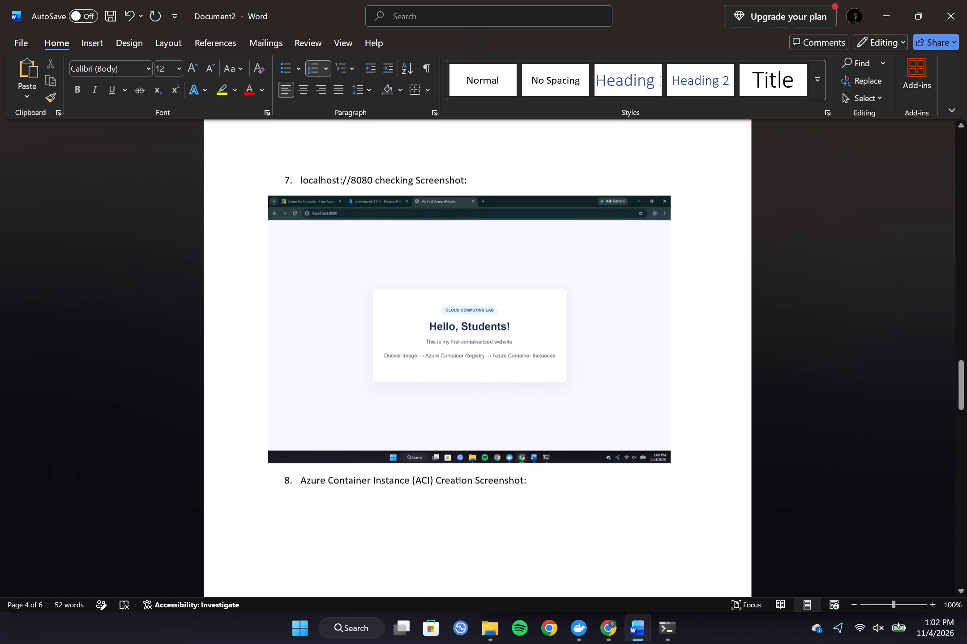
{"action": "scroll", "coordinate": [435, 482], "scroll_direction": "down", "scroll_amount": 1}
{"action": "left_click", "coordinate": [511, 290]}
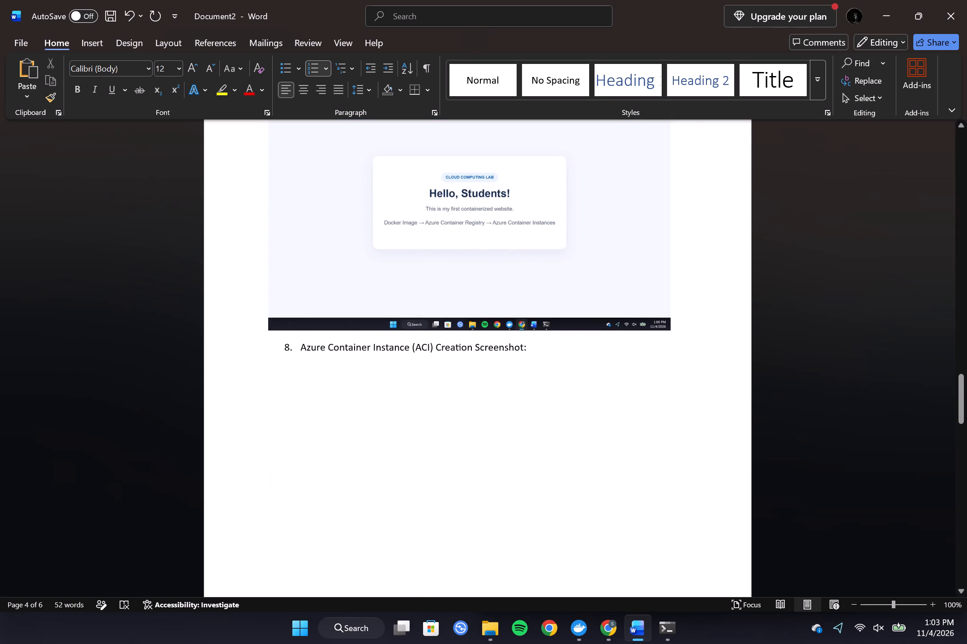
{"action": "left_click_drag", "start_coordinate": [669, 331], "coordinate": [665, 326]}
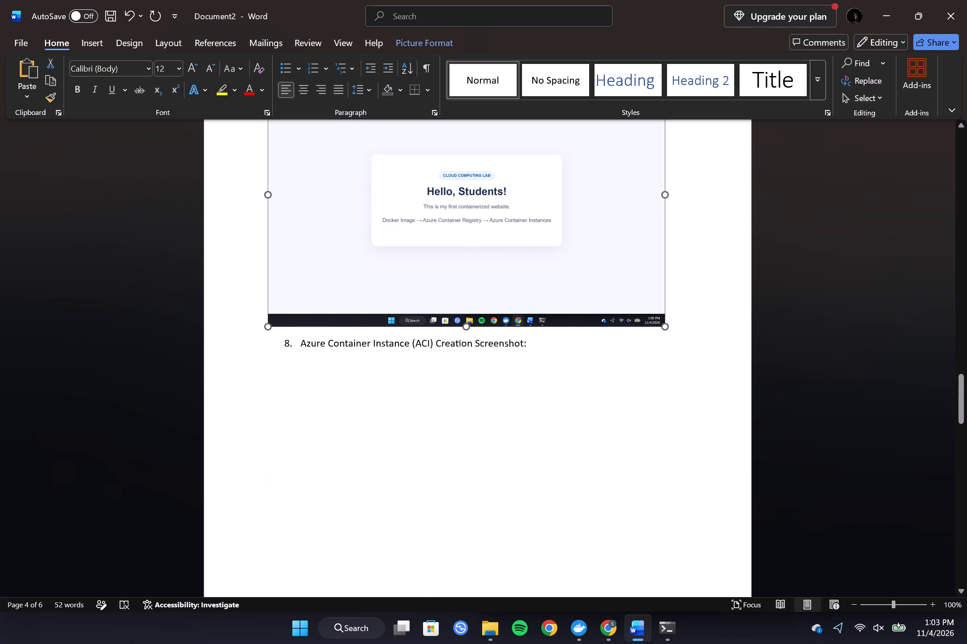
{"action": "left_click_drag", "start_coordinate": [665, 326], "coordinate": [657, 314]}
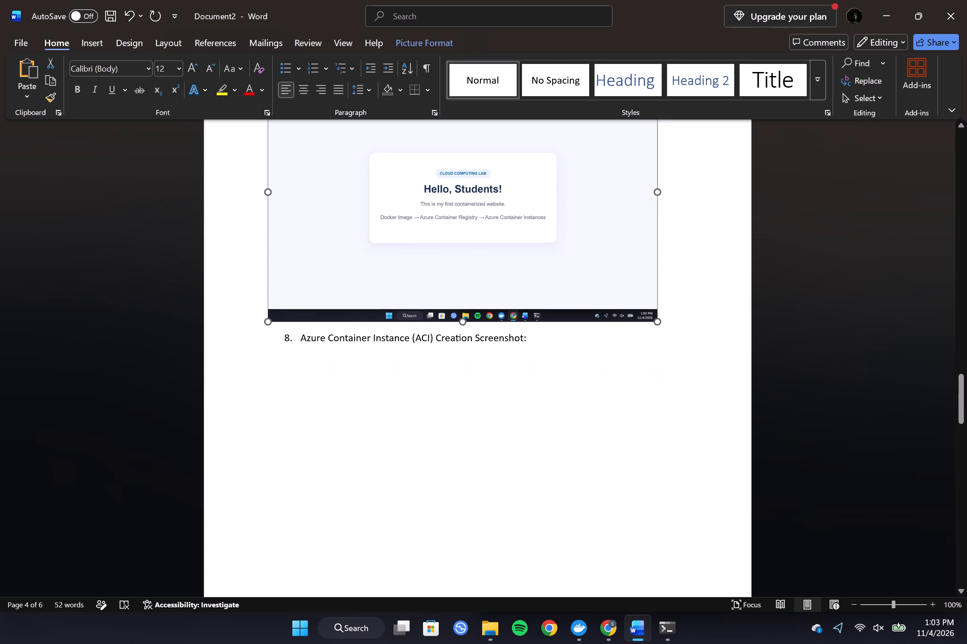
{"action": "left_click_drag", "start_coordinate": [657, 314], "coordinate": [652, 313]}
Scale down the containerlab screenshot proportionally so it fits on the same page beneath the Azure Container Instance caption.
{"action": "scroll", "coordinate": [615, 407], "scroll_direction": "down", "scroll_amount": 1}
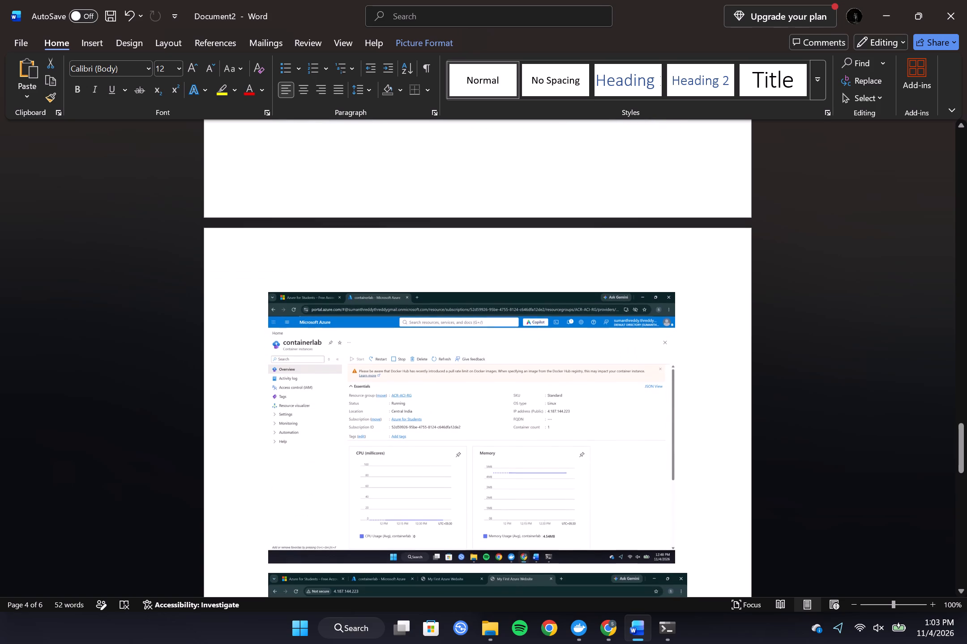
{"action": "left_click", "coordinate": [629, 425]}
{"action": "left_click_drag", "start_coordinate": [672, 561], "coordinate": [661, 551]}
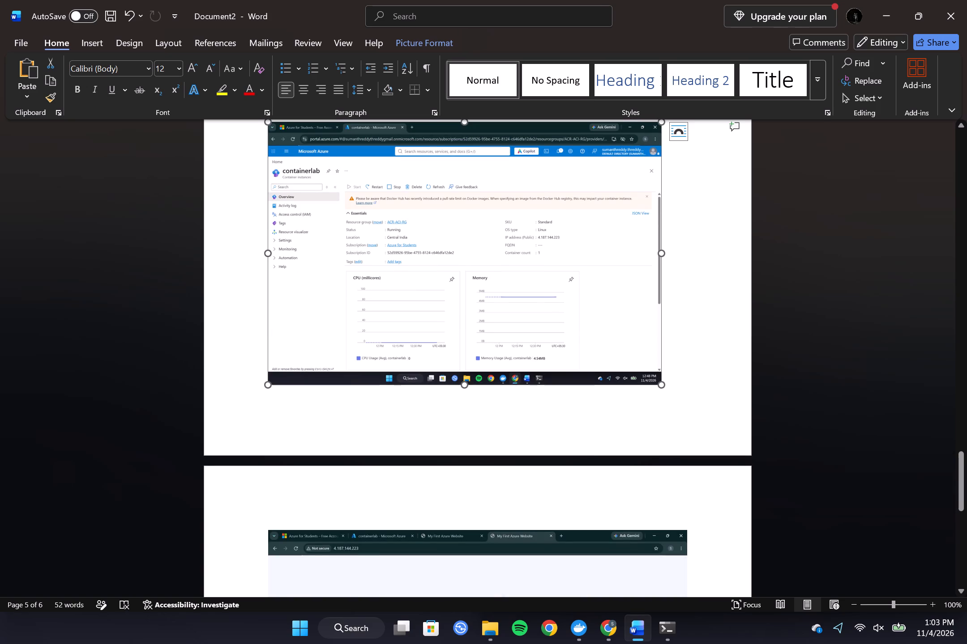
{"action": "scroll", "coordinate": [680, 484], "scroll_direction": "up", "scroll_amount": 1}
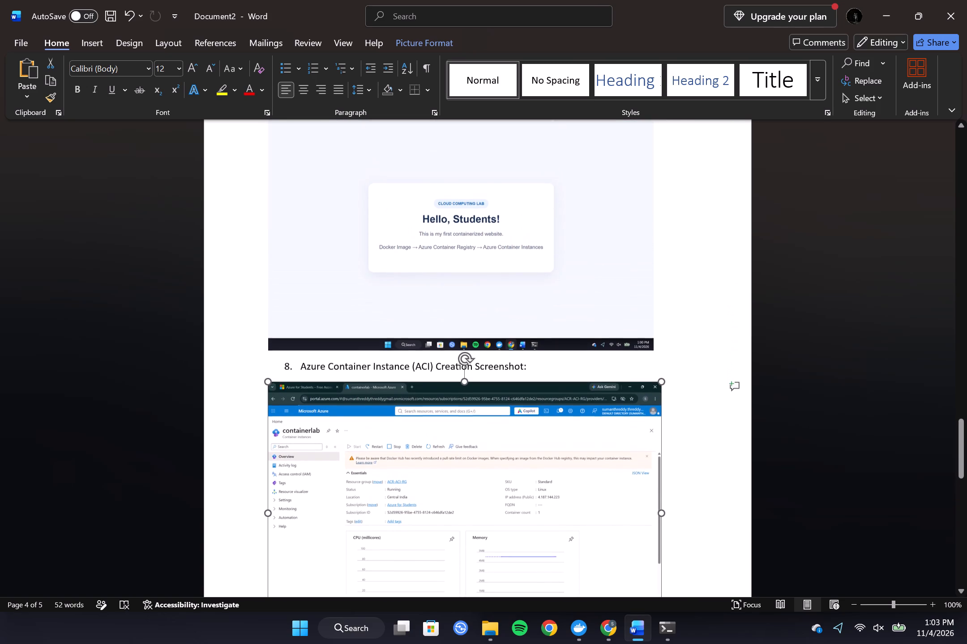
{"action": "scroll", "coordinate": [684, 436], "scroll_direction": "down", "scroll_amount": 1}
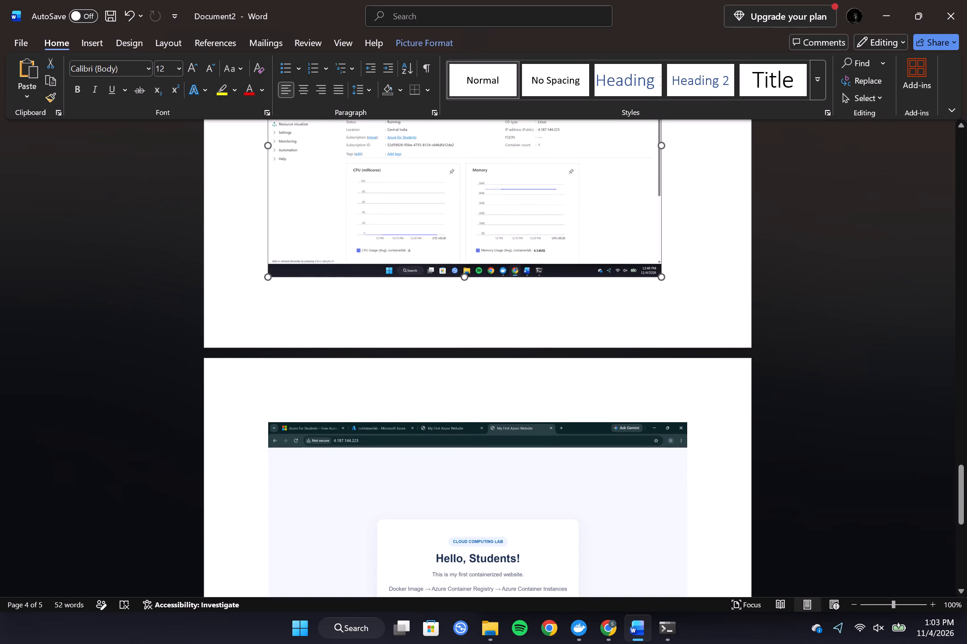
{"action": "left_click", "coordinate": [697, 280]}
{"action": "key", "text": "Return"}
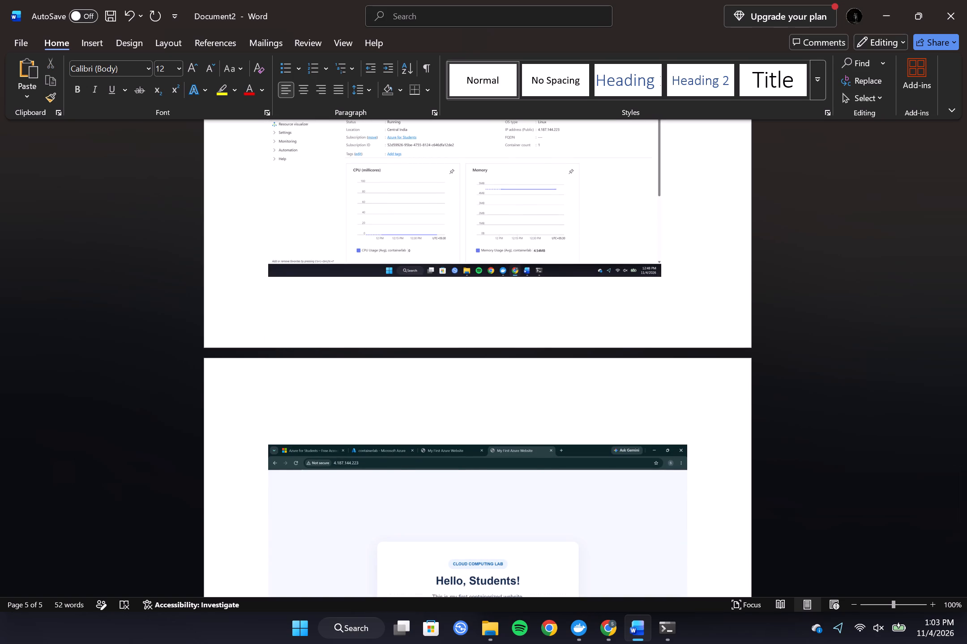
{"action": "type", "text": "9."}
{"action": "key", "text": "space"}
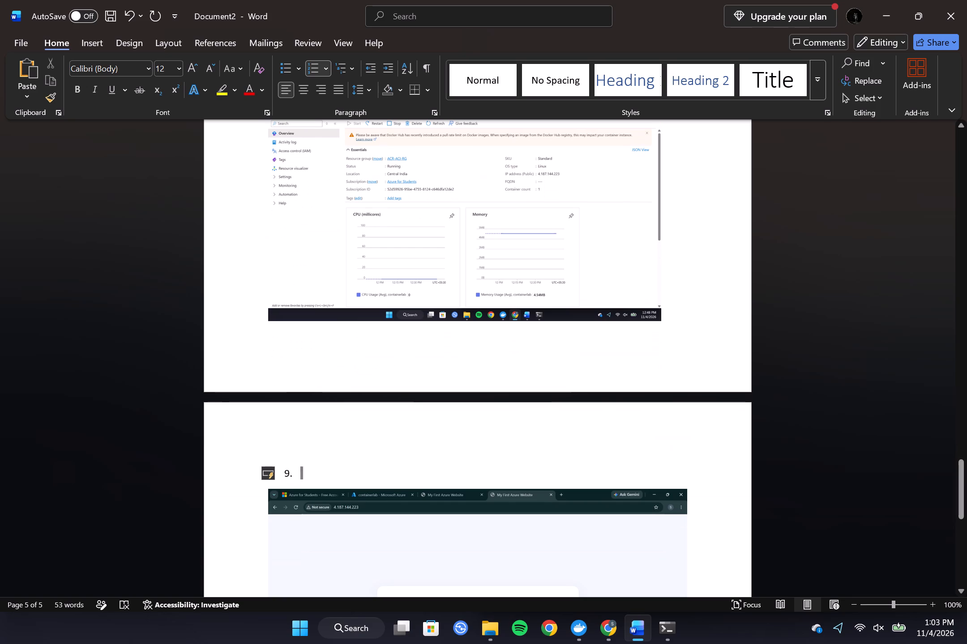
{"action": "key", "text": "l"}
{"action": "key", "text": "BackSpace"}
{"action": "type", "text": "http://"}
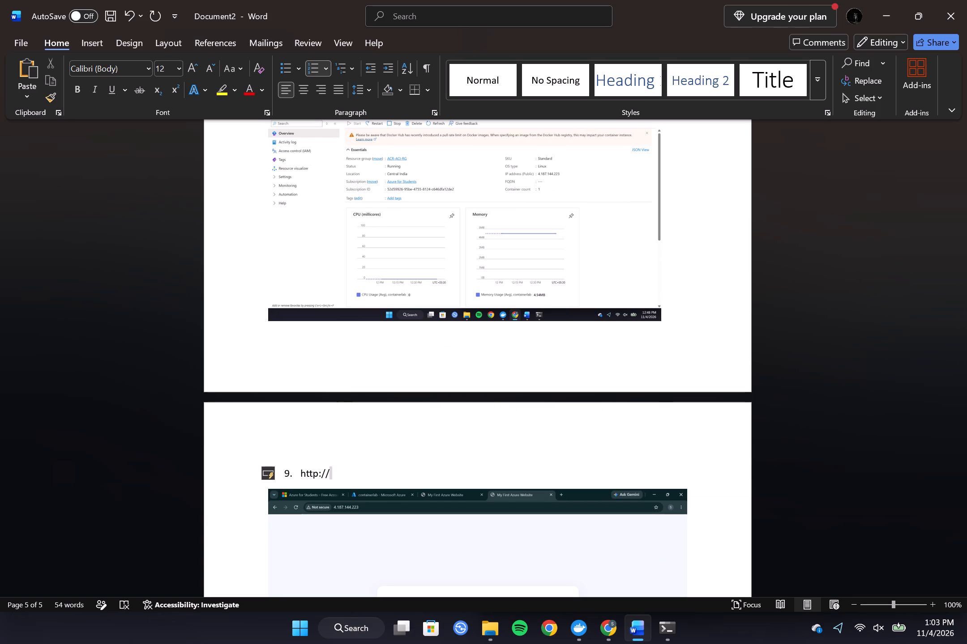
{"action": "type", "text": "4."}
{"action": "left_click", "coordinate": [611, 628]}
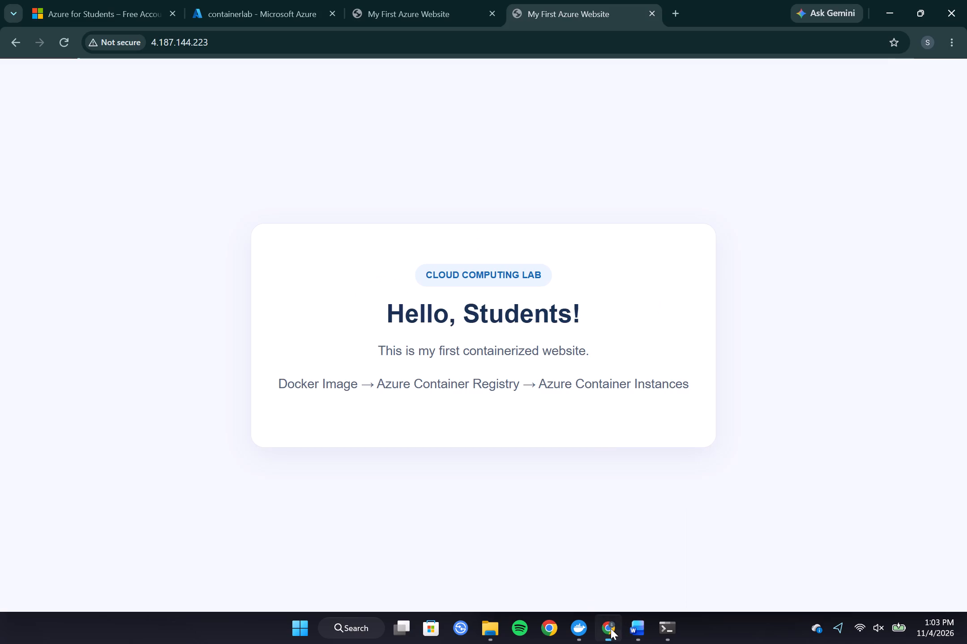
{"action": "left_click_drag", "start_coordinate": [227, 34], "coordinate": [151, 34]}
{"action": "key", "text": "ctrl+c"}
{"action": "left_click", "coordinate": [633, 625]}
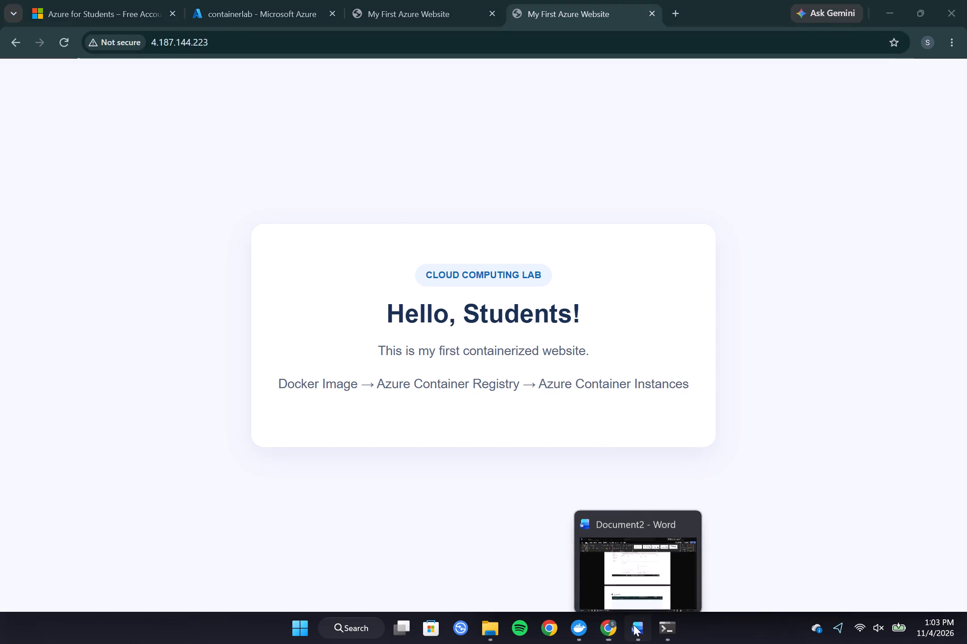
{"action": "key", "text": "ctrl+v"}
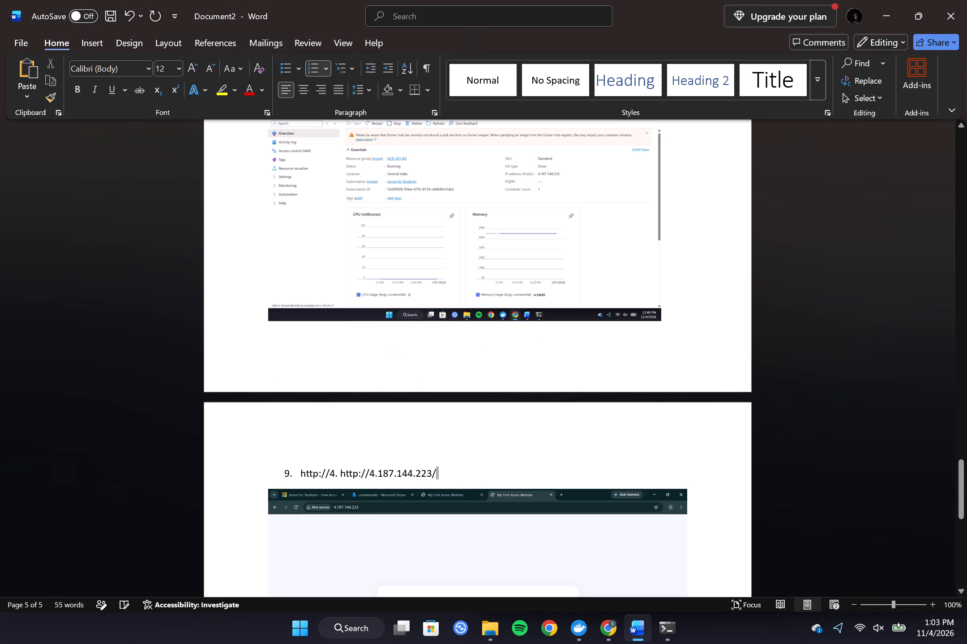
{"action": "key", "text": "Left"}
{"action": "key", "text": "Left"}
{"action": "key", "text": "Left"}
{"action": "key", "text": "Left"}
{"action": "key", "text": "Left"}
{"action": "key", "text": "Left"}
{"action": "key", "text": "Left"}
{"action": "key", "text": "Left"}
{"action": "key", "text": "Left"}
{"action": "key", "text": "Left"}
{"action": "key", "text": "Left"}
{"action": "key", "text": "Left"}
{"action": "key", "text": "Left"}
{"action": "key", "text": "Left"}
{"action": "key", "text": "Left"}
{"action": "key", "text": "Left"}
{"action": "key", "text": "Left"}
{"action": "key", "text": "Left"}
{"action": "key", "text": "Left"}
{"action": "key", "text": "Left"}
{"action": "key", "text": "BackSpace"}
{"action": "key", "text": "BackSpace"}
{"action": "key", "text": "BackSpace"}
{"action": "key", "text": "BackSpace"}
{"action": "key", "text": "BackSpace"}
{"action": "key", "text": "BackSpace"}
{"action": "key", "text": "BackSpace"}
{"action": "key", "text": "BackSpace"}
{"action": "key", "text": "BackSpace"}
{"action": "key", "text": "BackSpace"}
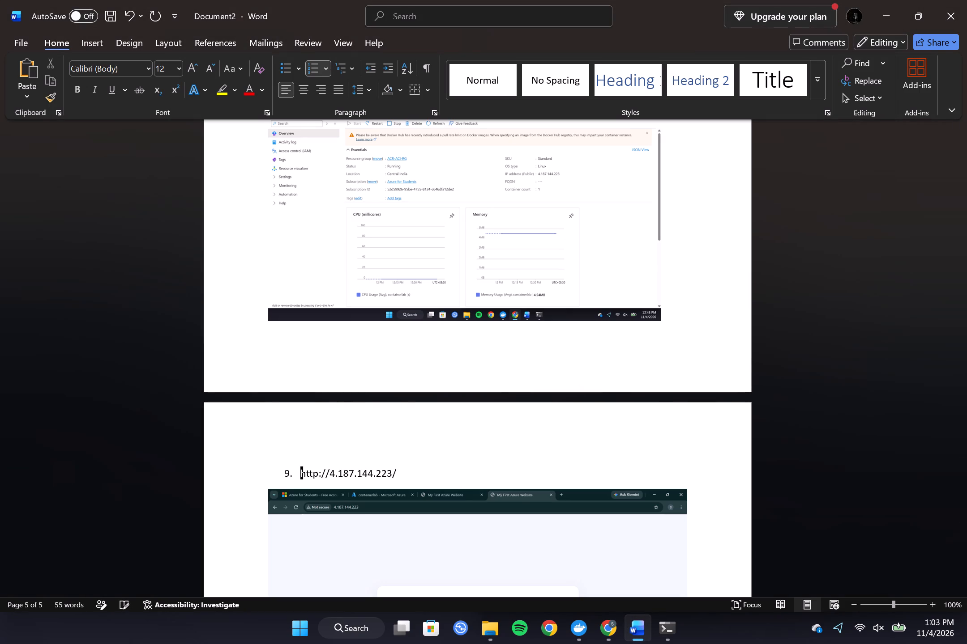
{"action": "key", "text": "BackSpace"}
{"action": "key", "text": "ctrl+z"}
Complete caption 9 after the address with "Web Application Check Screenshot:".
{"action": "left_click", "coordinate": [451, 469]}
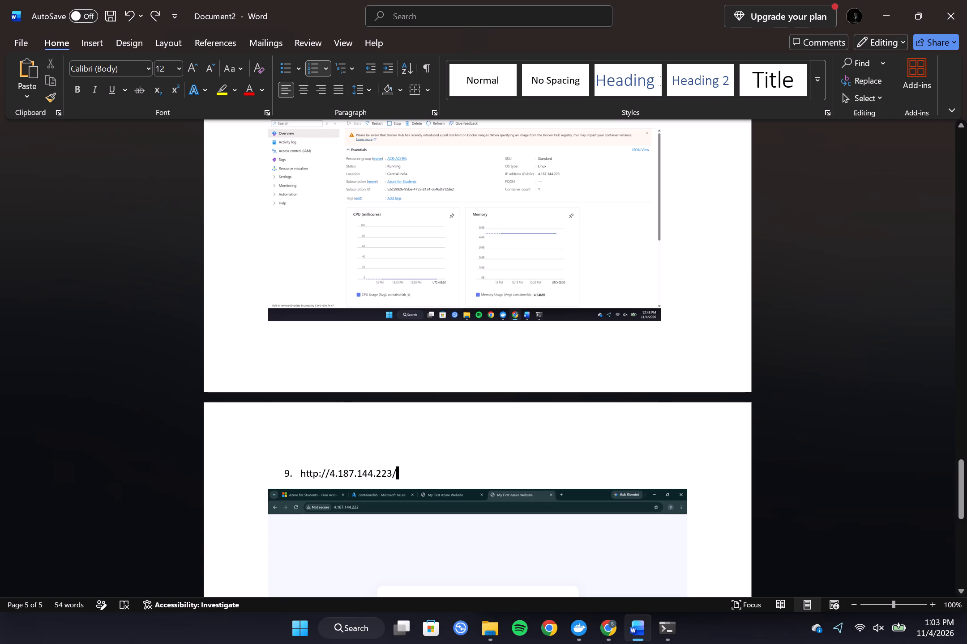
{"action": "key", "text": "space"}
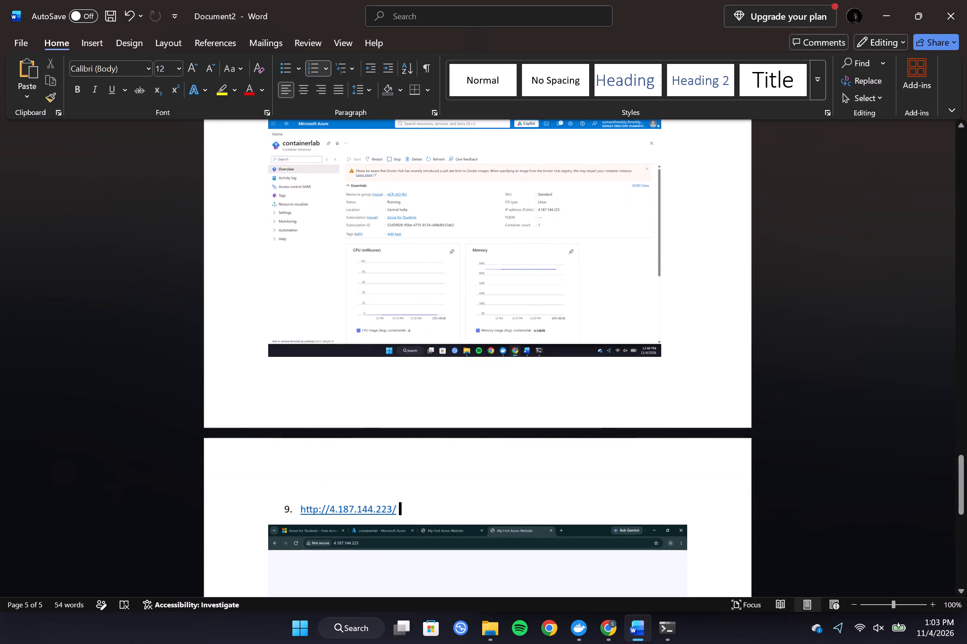
{"action": "scroll", "coordinate": [489, 413], "scroll_direction": "down", "scroll_amount": 1}
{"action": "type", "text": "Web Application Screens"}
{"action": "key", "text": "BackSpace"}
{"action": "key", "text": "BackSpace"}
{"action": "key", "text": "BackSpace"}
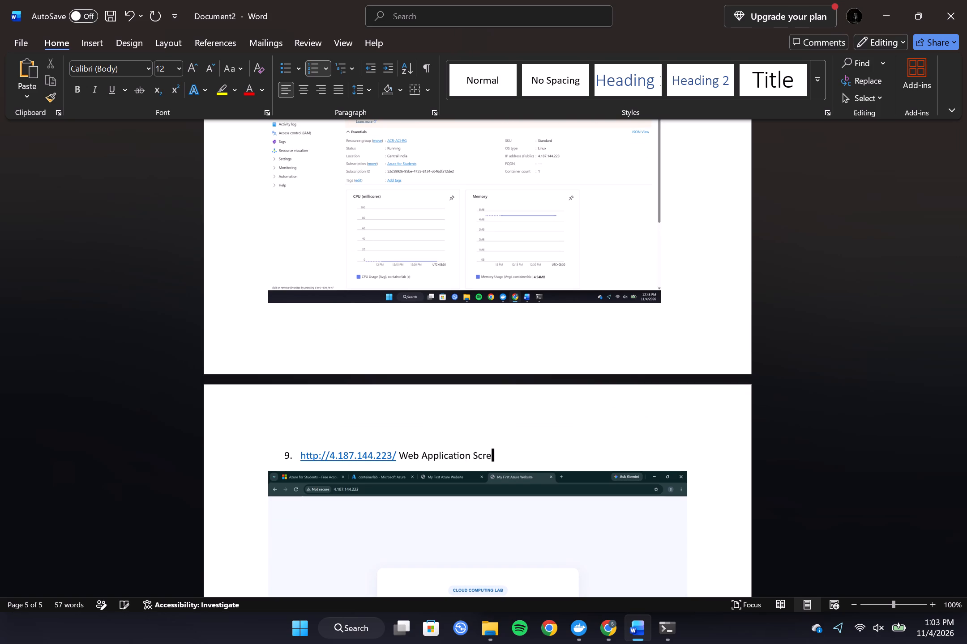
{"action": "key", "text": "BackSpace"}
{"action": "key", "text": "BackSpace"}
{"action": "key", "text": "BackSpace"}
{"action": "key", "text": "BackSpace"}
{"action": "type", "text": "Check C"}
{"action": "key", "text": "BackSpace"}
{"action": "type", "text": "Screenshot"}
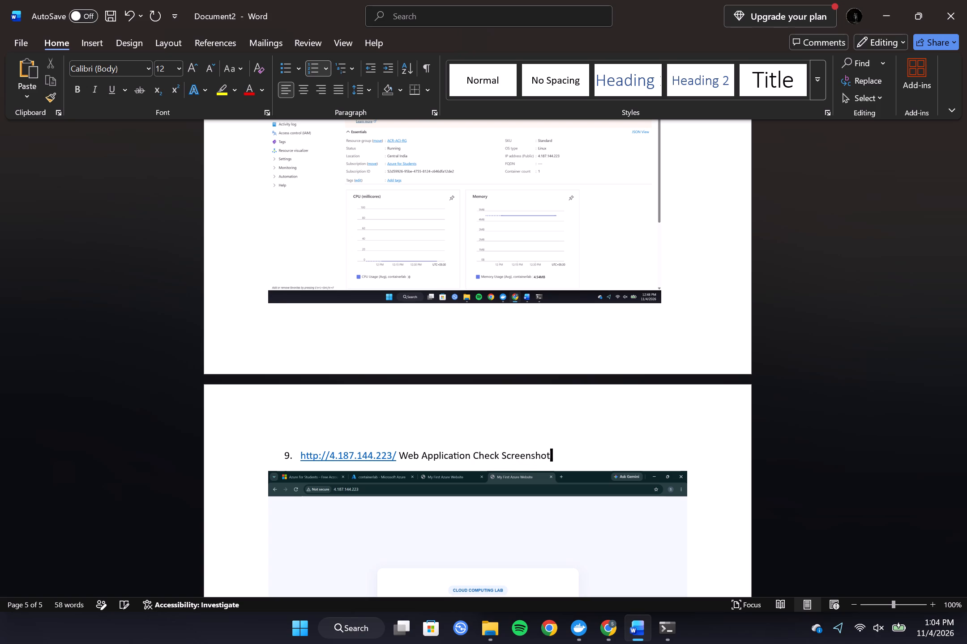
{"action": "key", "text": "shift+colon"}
{"action": "scroll", "coordinate": [475, 381], "scroll_direction": "up", "scroll_amount": 1}
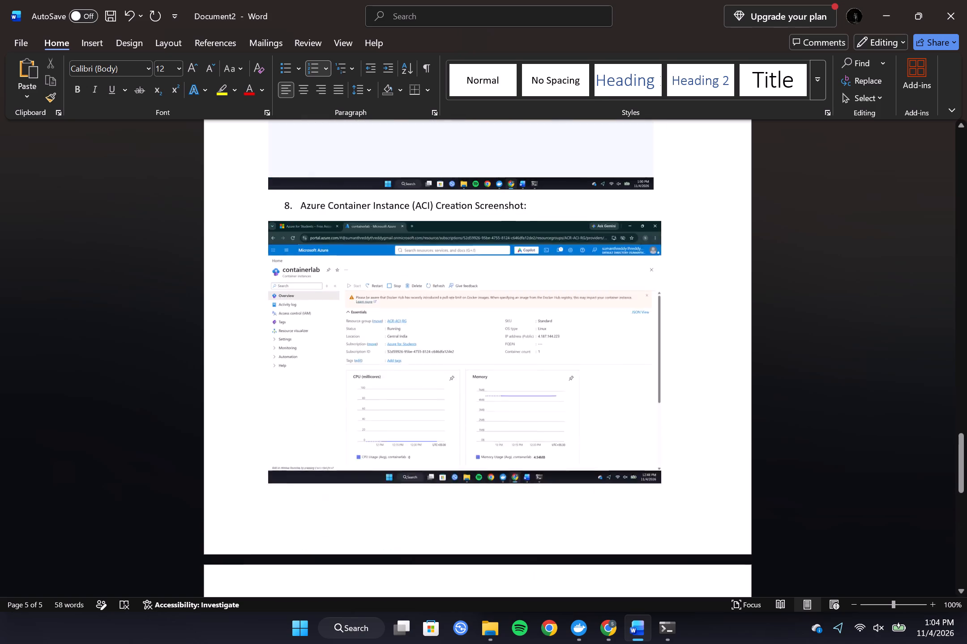
{"action": "scroll", "coordinate": [475, 381], "scroll_direction": "up", "scroll_amount": 1}
{"action": "scroll", "coordinate": [489, 291], "scroll_direction": "up", "scroll_amount": 1}
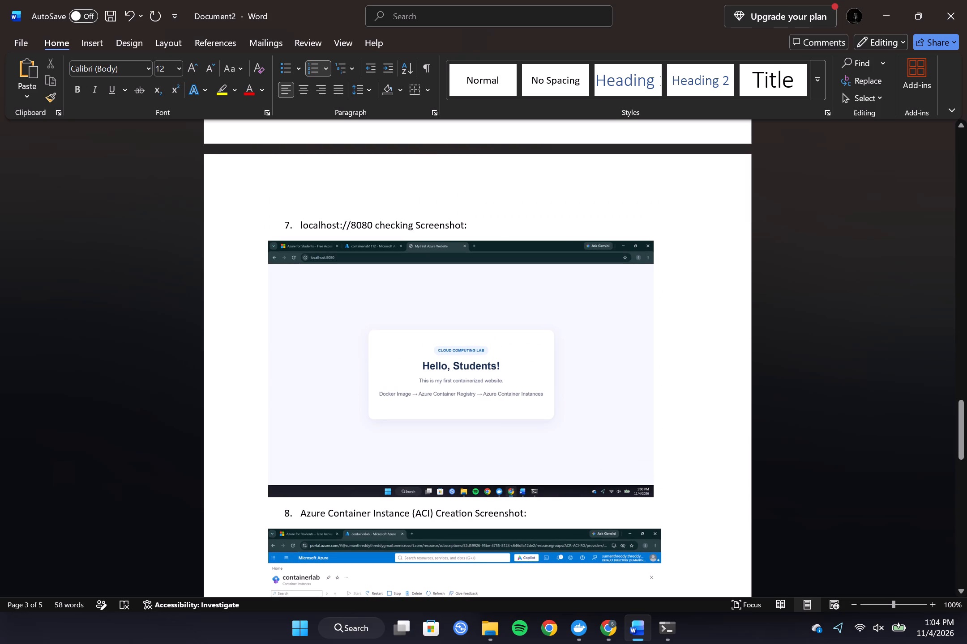
{"action": "left_click", "coordinate": [301, 222]}
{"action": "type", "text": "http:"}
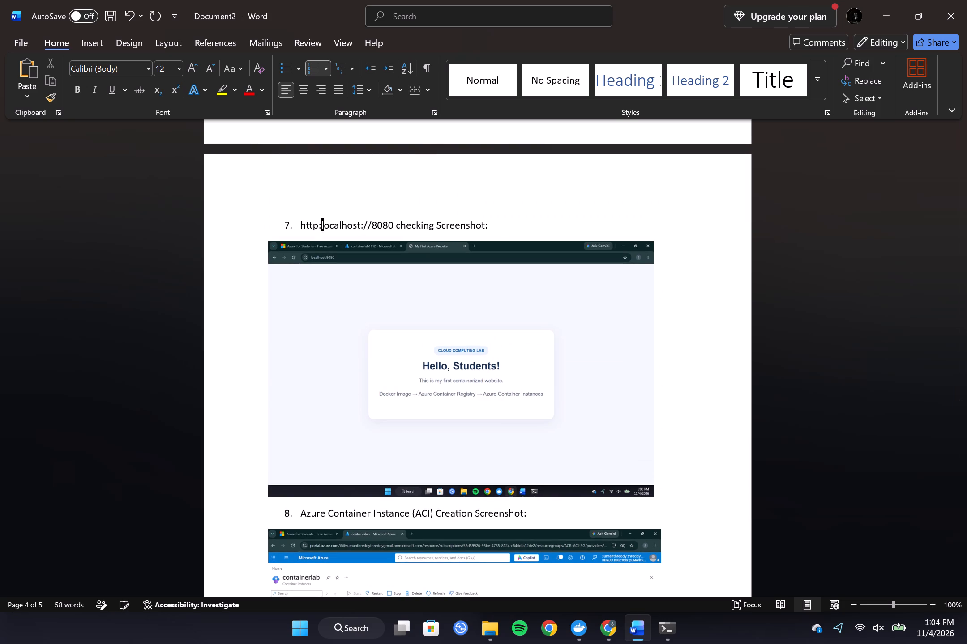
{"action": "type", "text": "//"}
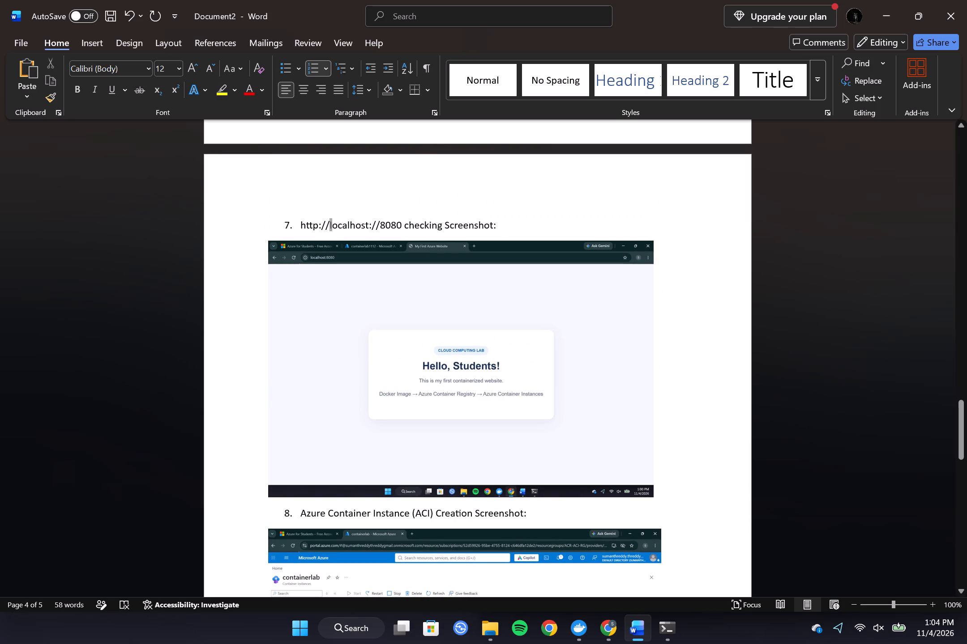
{"action": "left_click", "coordinate": [379, 225]}
{"action": "key", "text": "BackSpace"}
{"action": "key", "text": "BackSpace"}
{"action": "left_click", "coordinate": [392, 222]}
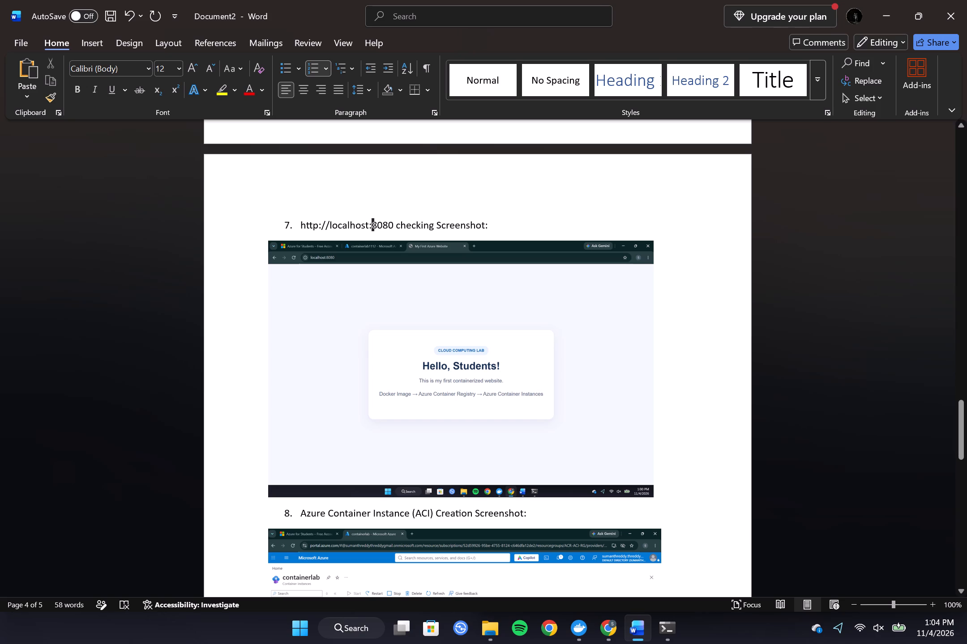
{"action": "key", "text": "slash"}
Insert "Web Application" between the address and "checking" in caption 7.
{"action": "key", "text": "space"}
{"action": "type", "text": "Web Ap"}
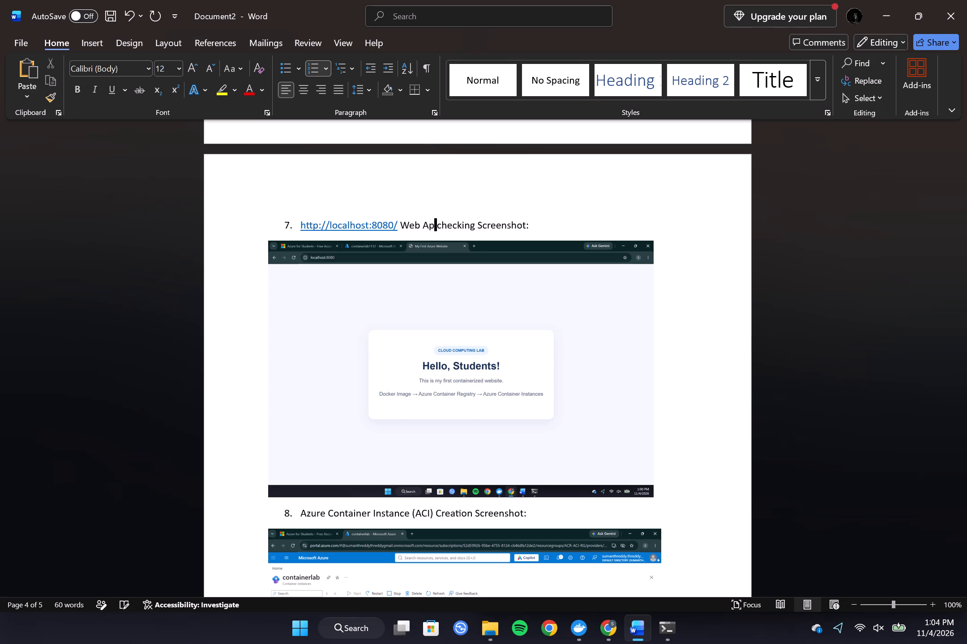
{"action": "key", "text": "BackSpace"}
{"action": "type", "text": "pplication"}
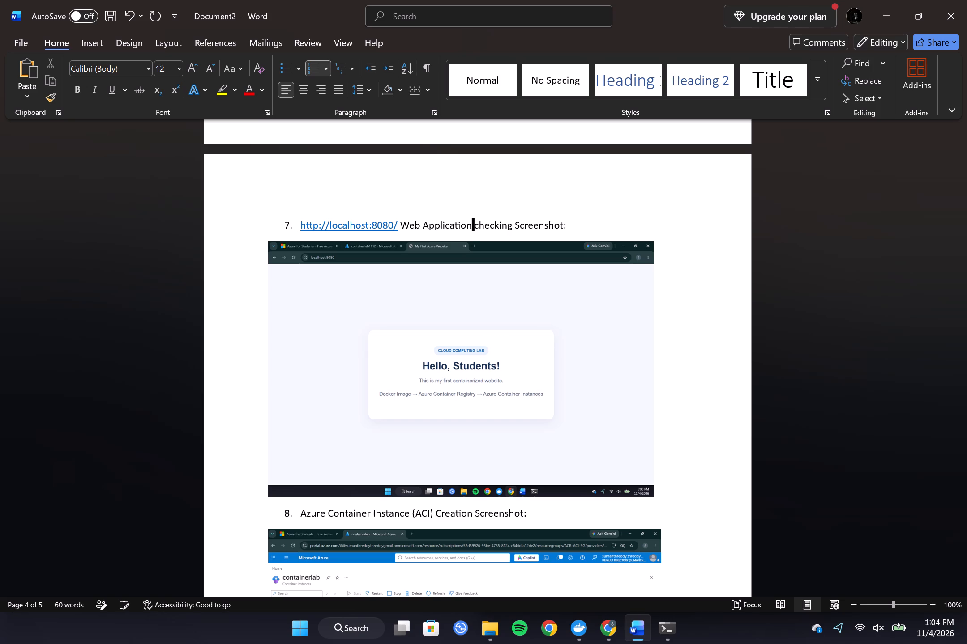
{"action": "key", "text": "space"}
Shorten "checking" to "check" in caption 7.
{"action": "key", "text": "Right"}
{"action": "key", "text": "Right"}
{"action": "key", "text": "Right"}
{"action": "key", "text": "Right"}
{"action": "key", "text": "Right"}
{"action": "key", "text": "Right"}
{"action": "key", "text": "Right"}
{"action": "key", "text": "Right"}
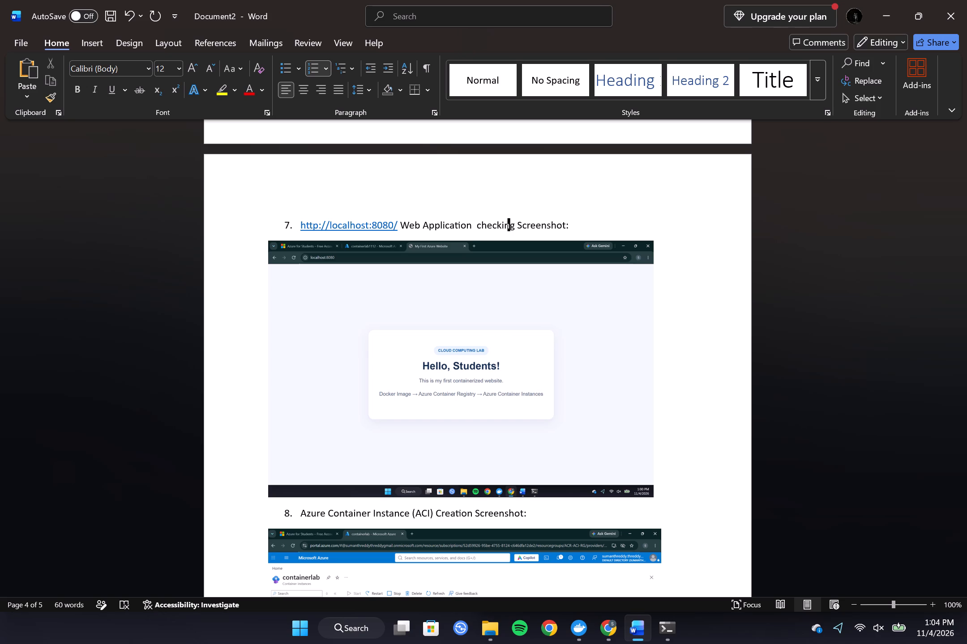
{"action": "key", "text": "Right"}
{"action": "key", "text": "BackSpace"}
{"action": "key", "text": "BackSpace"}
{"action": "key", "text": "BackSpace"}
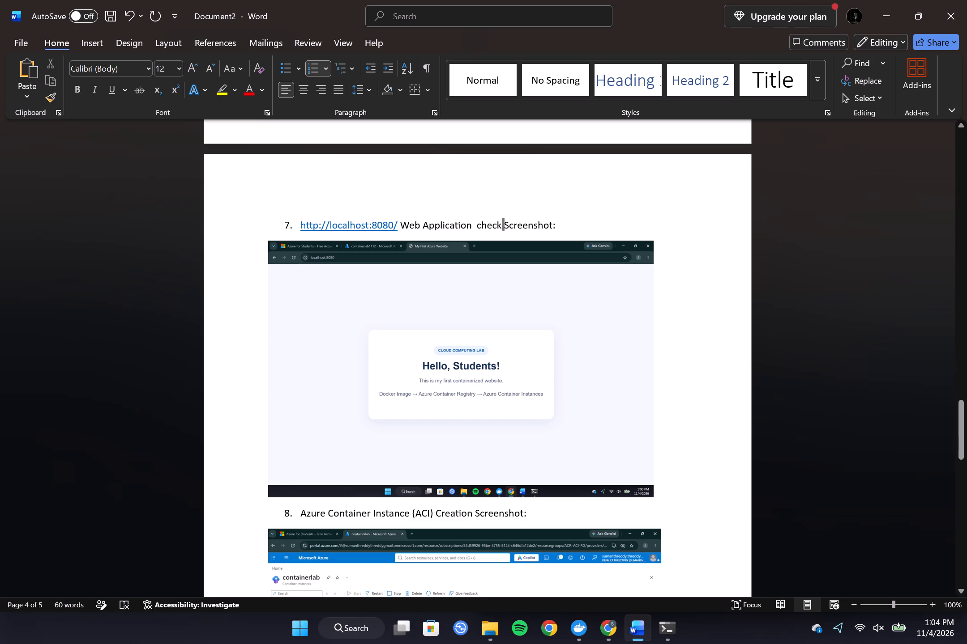
Remove the extra space before "check" in caption 7.
{"action": "left_click", "coordinate": [476, 224]}
{"action": "key", "text": "BackSpace"}
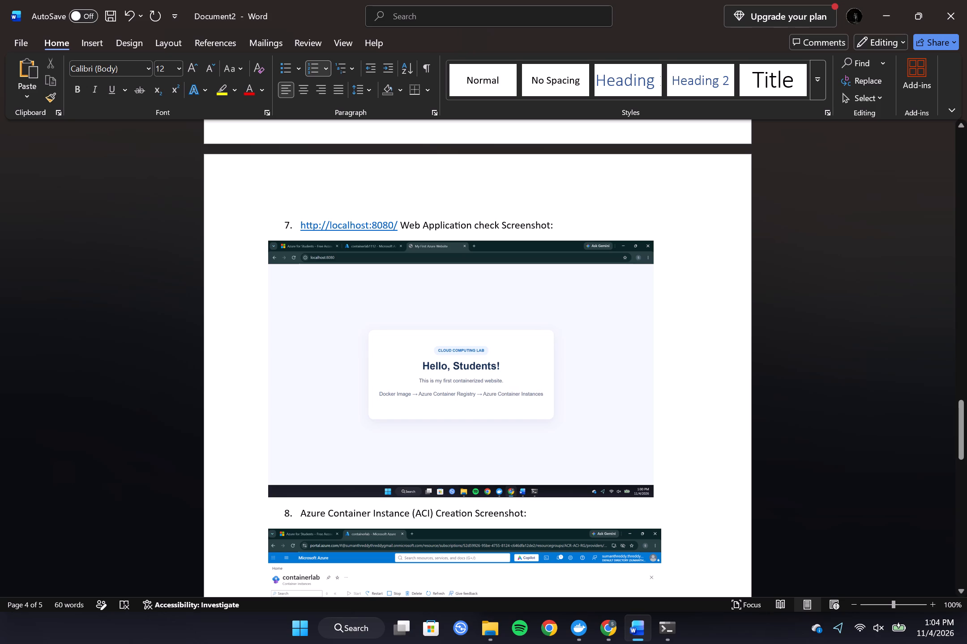
{"action": "left_click", "coordinate": [584, 224]}
Review captions 7 to 9 and their screenshots, and return to the start of the document.
{"action": "scroll", "coordinate": [573, 277], "scroll_direction": "down", "scroll_amount": 2}
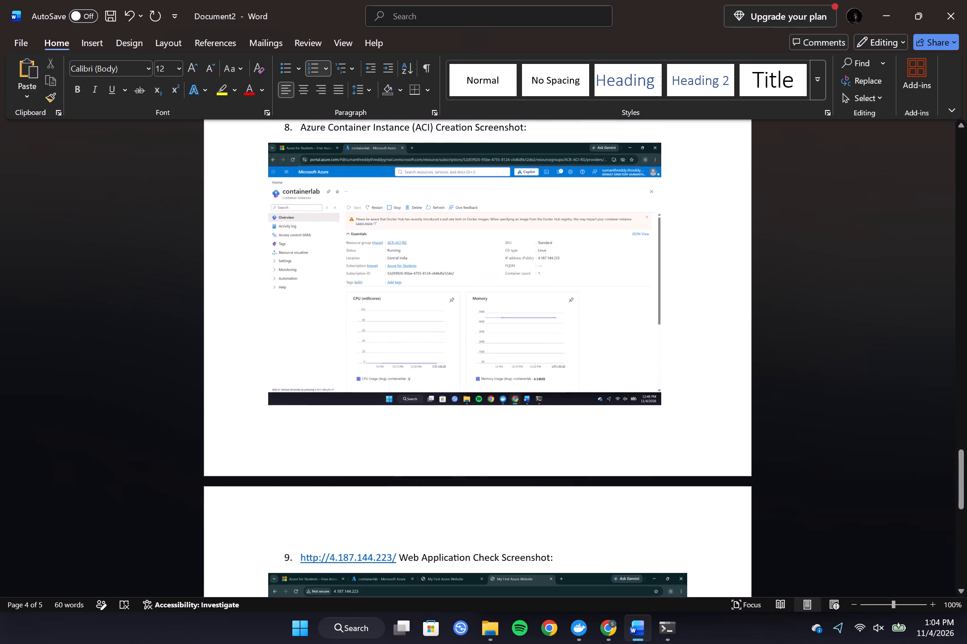
{"action": "scroll", "coordinate": [549, 303], "scroll_direction": "up", "scroll_amount": 1}
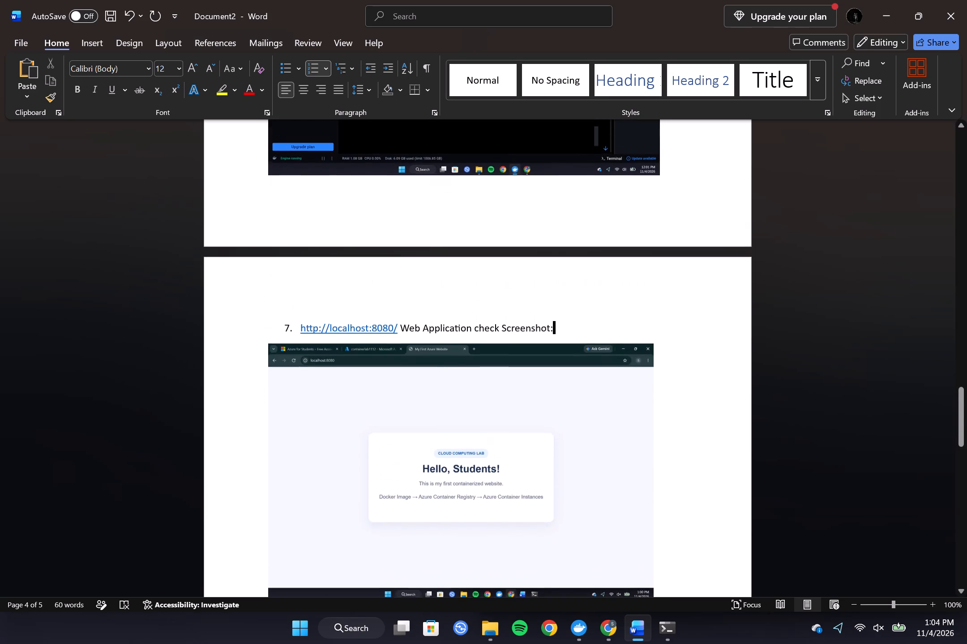
{"action": "scroll", "coordinate": [549, 303], "scroll_direction": "down", "scroll_amount": 3}
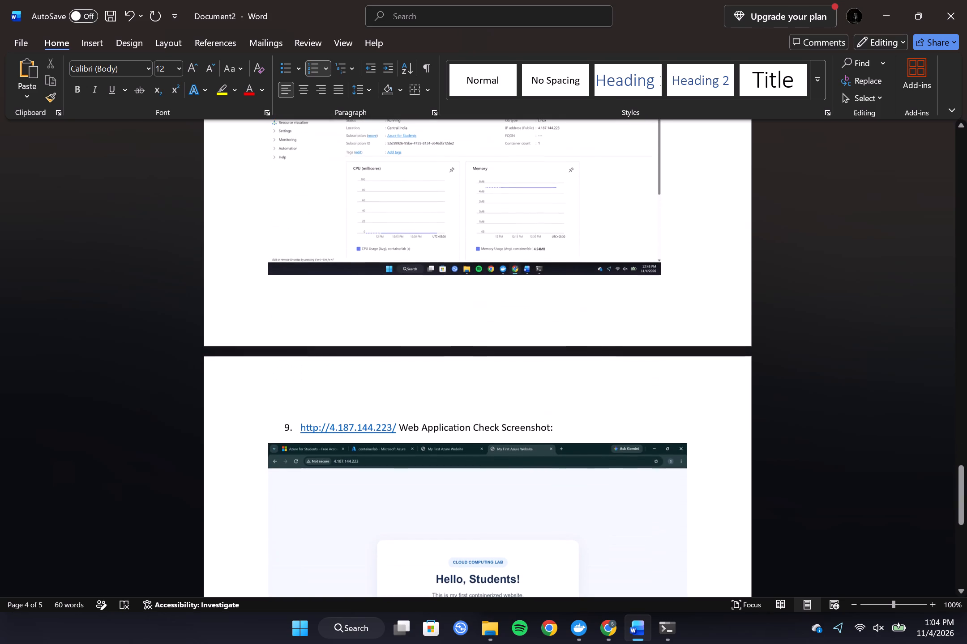
{"action": "scroll", "coordinate": [549, 303], "scroll_direction": "down", "scroll_amount": 1}
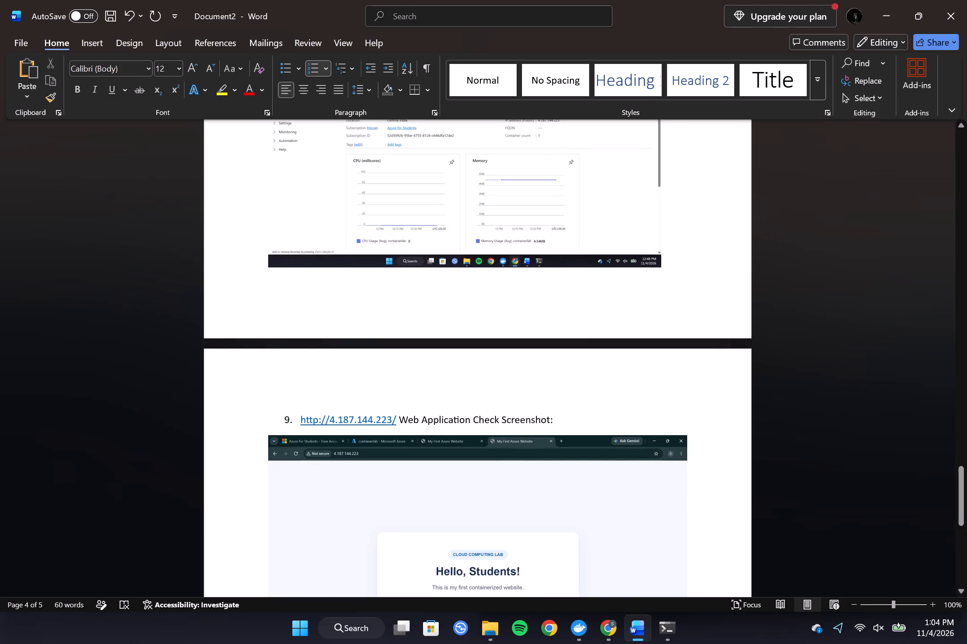
{"action": "scroll", "coordinate": [549, 303], "scroll_direction": "up", "scroll_amount": 3}
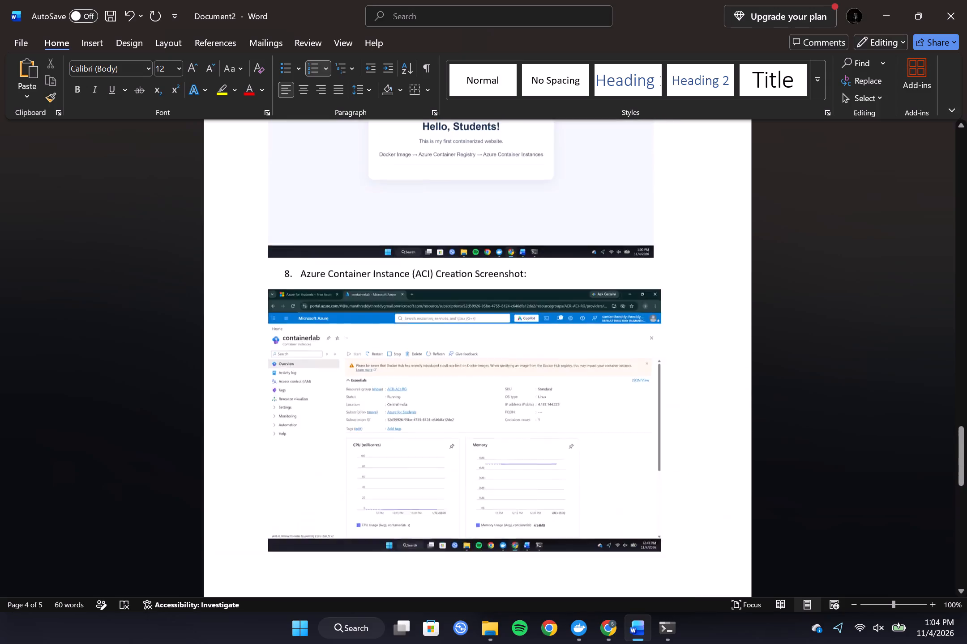
{"action": "scroll", "coordinate": [549, 303], "scroll_direction": "up", "scroll_amount": 3}
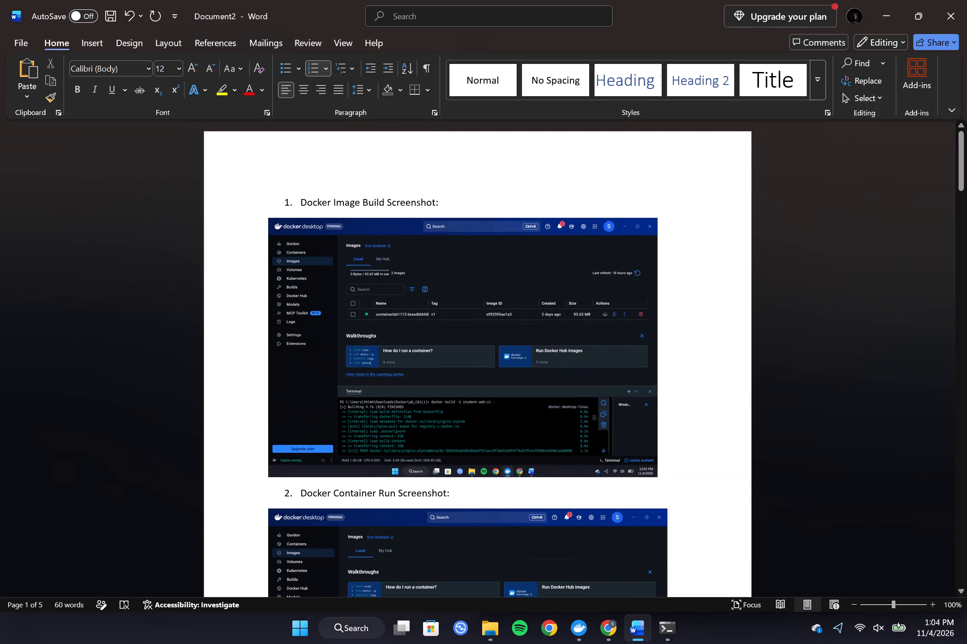
Insert an unnumbered blank line above the "Docker Image Build Screenshot:" caption.
{"action": "left_click", "coordinate": [458, 185]}
{"action": "left_click", "coordinate": [282, 198]}
{"action": "key", "text": "Return"}
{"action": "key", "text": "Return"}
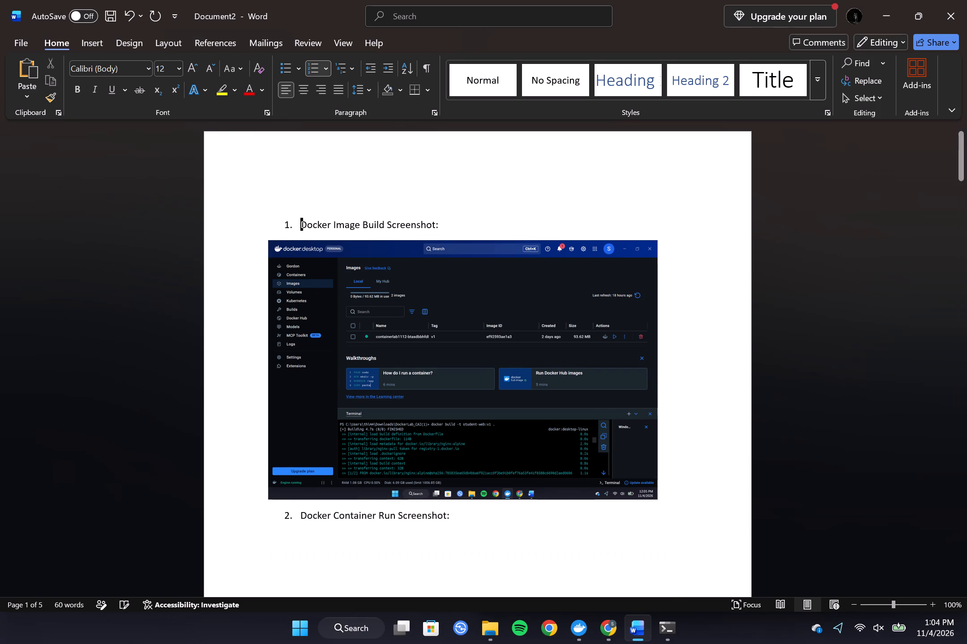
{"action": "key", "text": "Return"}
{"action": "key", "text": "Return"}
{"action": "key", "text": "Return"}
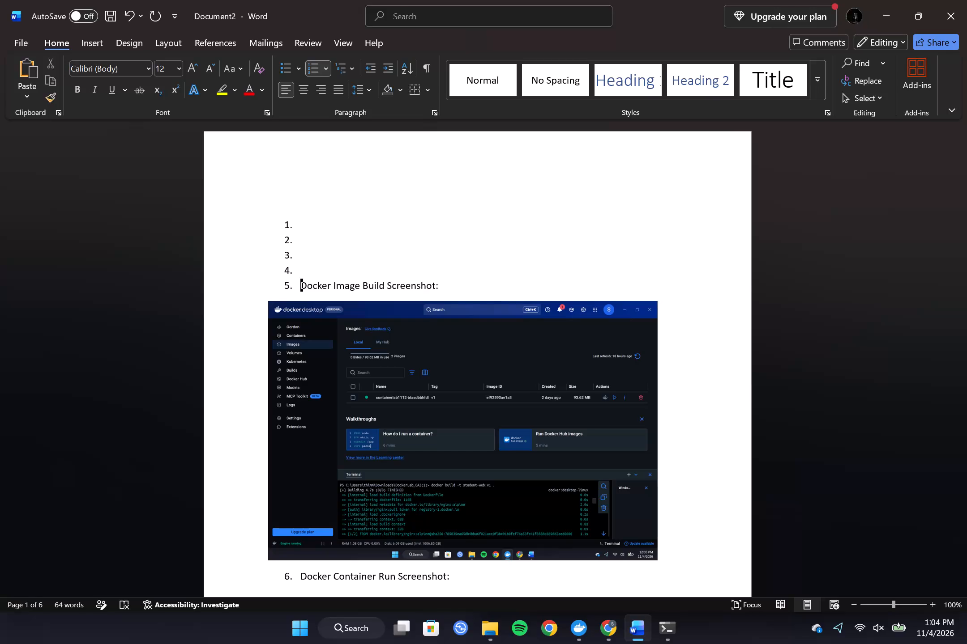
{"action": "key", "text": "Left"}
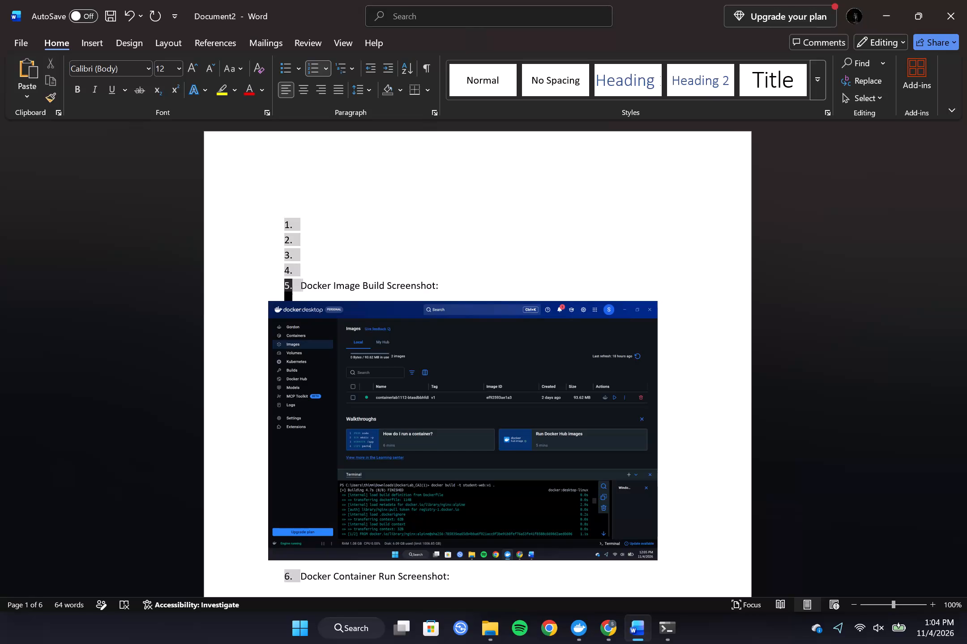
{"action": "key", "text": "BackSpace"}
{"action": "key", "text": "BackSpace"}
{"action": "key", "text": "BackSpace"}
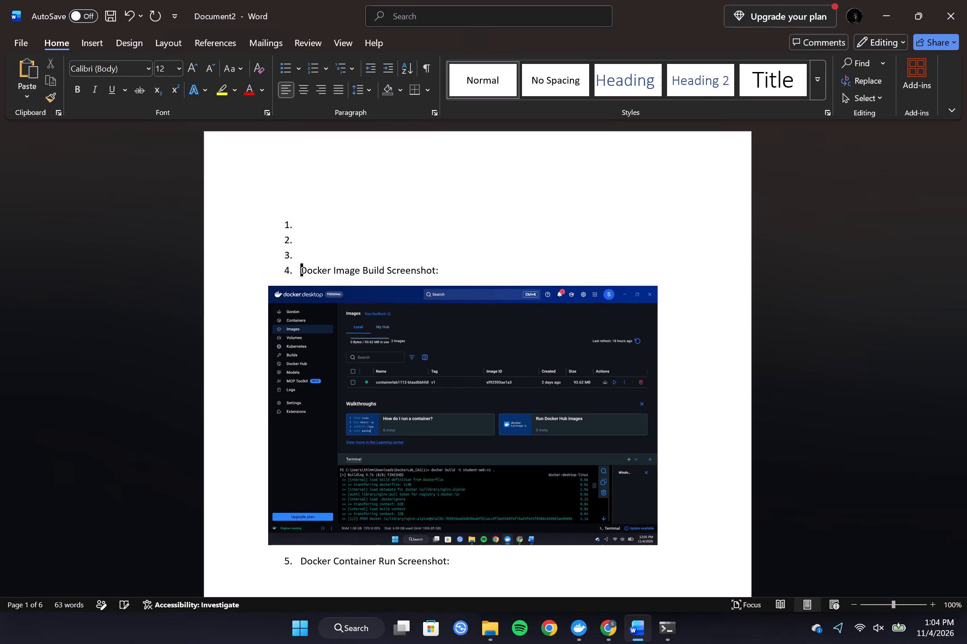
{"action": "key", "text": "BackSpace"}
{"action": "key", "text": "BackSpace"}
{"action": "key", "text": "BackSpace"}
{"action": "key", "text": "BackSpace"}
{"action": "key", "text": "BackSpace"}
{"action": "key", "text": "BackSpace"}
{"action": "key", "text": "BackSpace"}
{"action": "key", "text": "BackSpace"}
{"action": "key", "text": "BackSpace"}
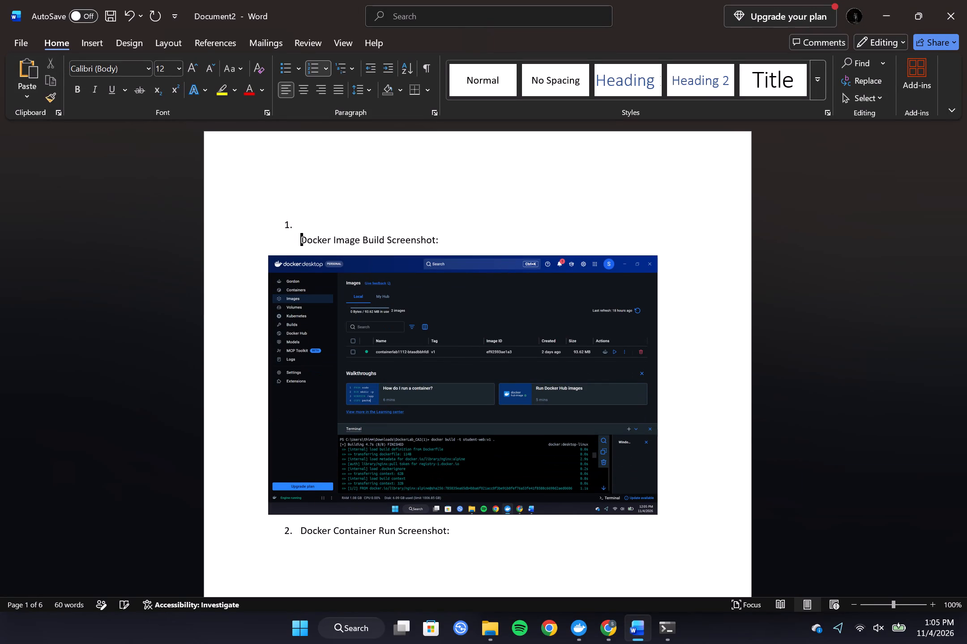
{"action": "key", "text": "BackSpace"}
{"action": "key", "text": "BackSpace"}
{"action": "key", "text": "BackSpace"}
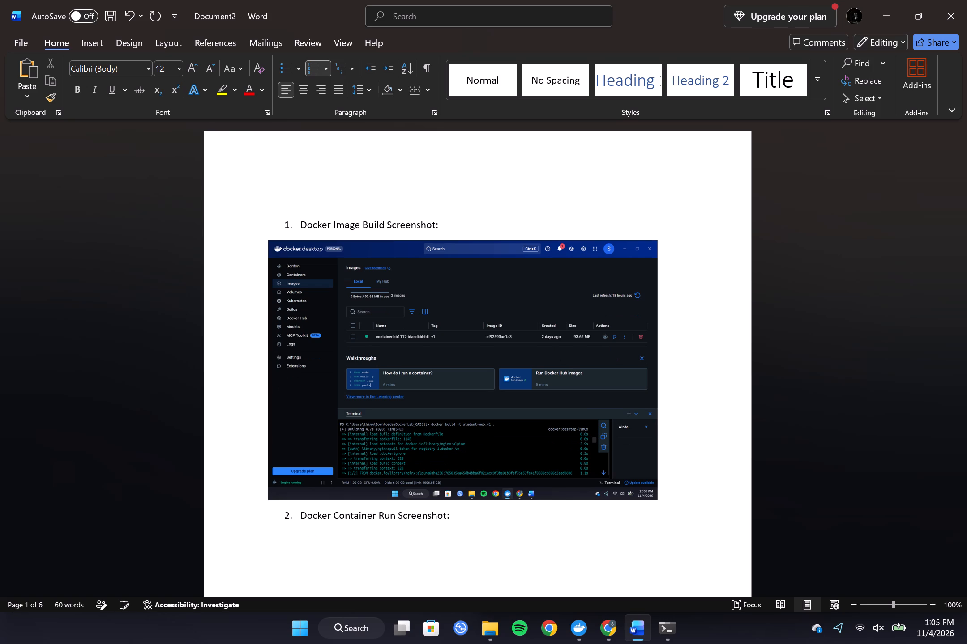
Add blank unnumbered lines above caption 1 to clear space for a cover section on the first page.
{"action": "key", "text": "Left"}
{"action": "key", "text": "Left"}
{"action": "key", "text": "Return"}
{"action": "key", "text": "Return"}
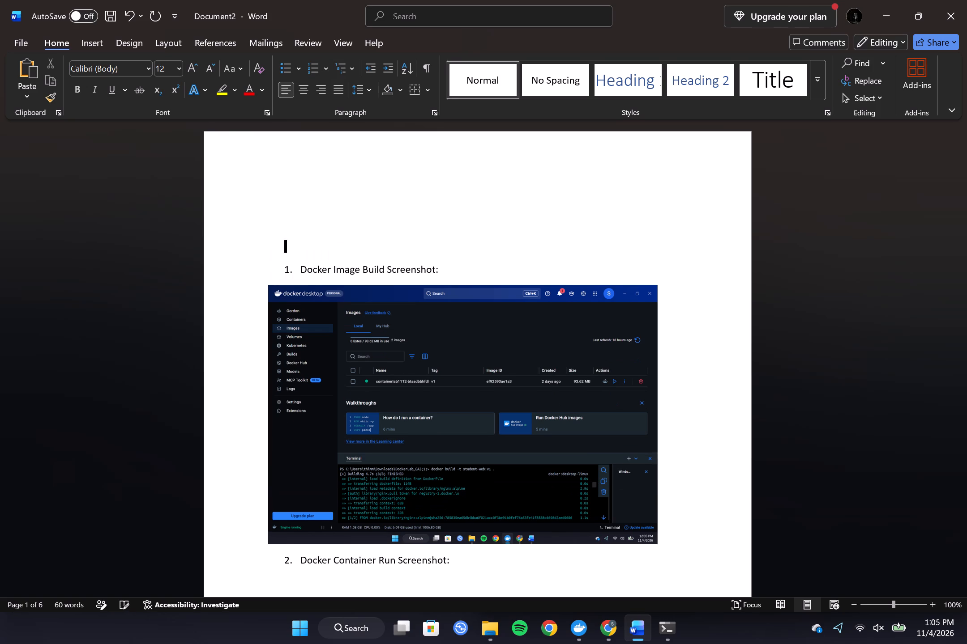
{"action": "key", "text": "Return"}
{"action": "key", "text": "Return"}
{"action": "key", "text": "Return"}
{"action": "key", "text": "Return"}
{"action": "key", "text": "Return"}
{"action": "key", "text": "Return"}
{"action": "key", "text": "Return"}
{"action": "key", "text": "Return"}
{"action": "key", "text": "Return"}
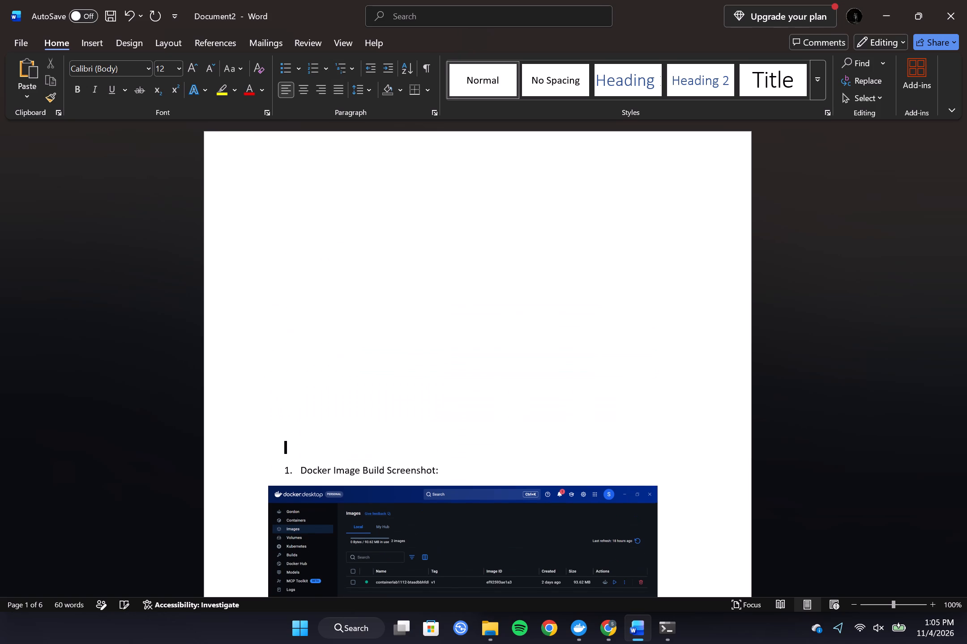
{"action": "key", "text": "Return"}
{"action": "key", "text": "Return"}
{"action": "key", "text": "Return"}
{"action": "key", "text": "Return"}
{"action": "key", "text": "Return"}
{"action": "key", "text": "Return"}
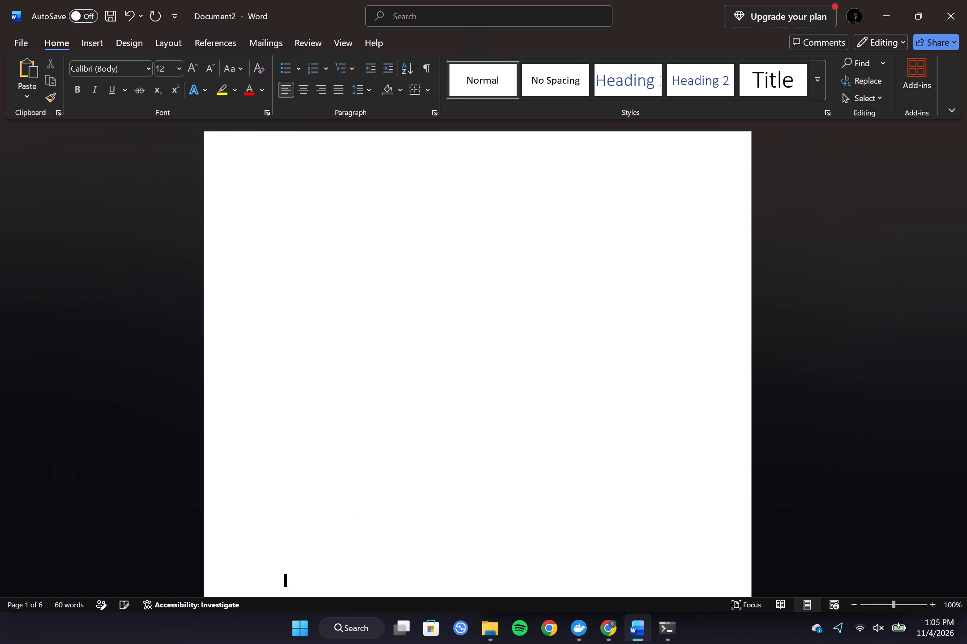
Place the insertion point near the top of the blank space and open the Word report dated yesterday from the Downloads folder.
{"action": "left_click", "coordinate": [296, 228]}
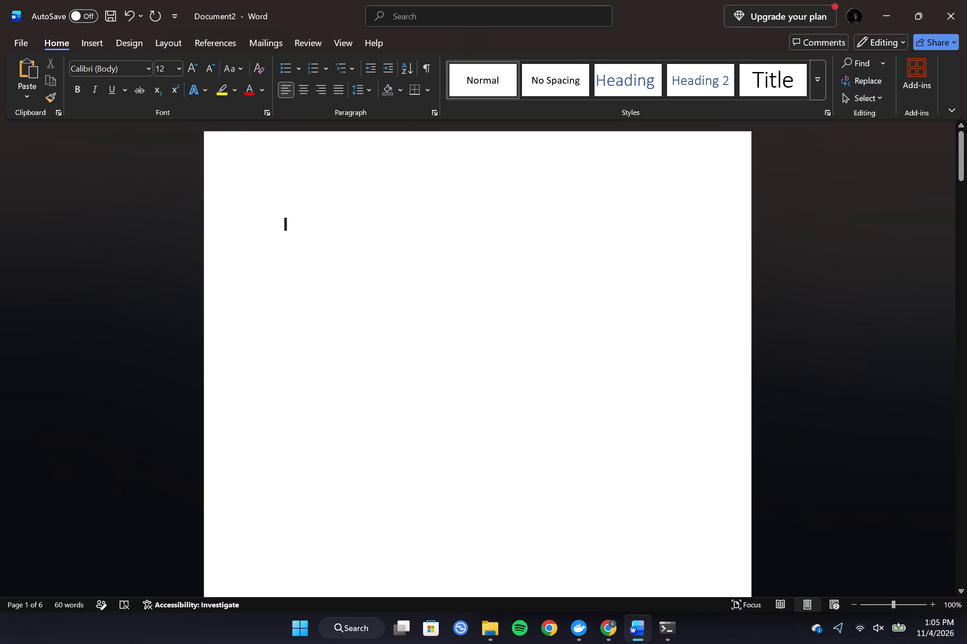
{"action": "left_click", "coordinate": [286, 257]}
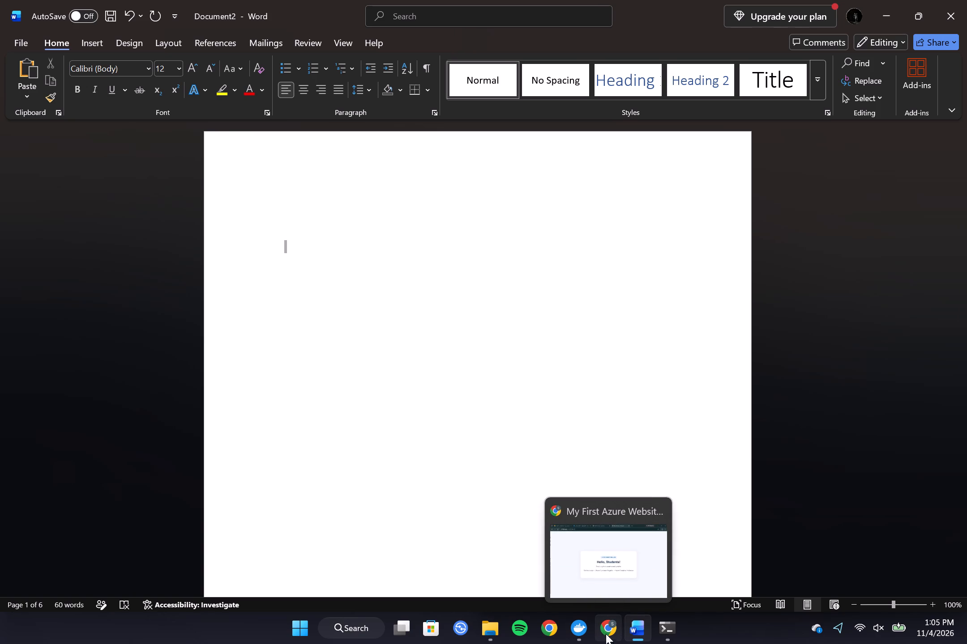
{"action": "left_click", "coordinate": [491, 631]}
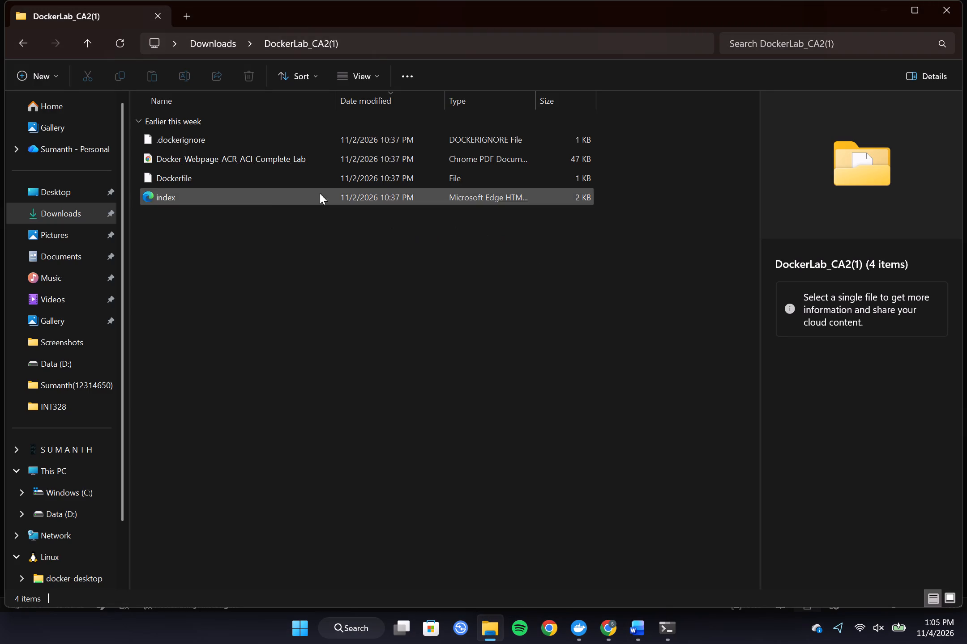
{"action": "left_click", "coordinate": [68, 208]}
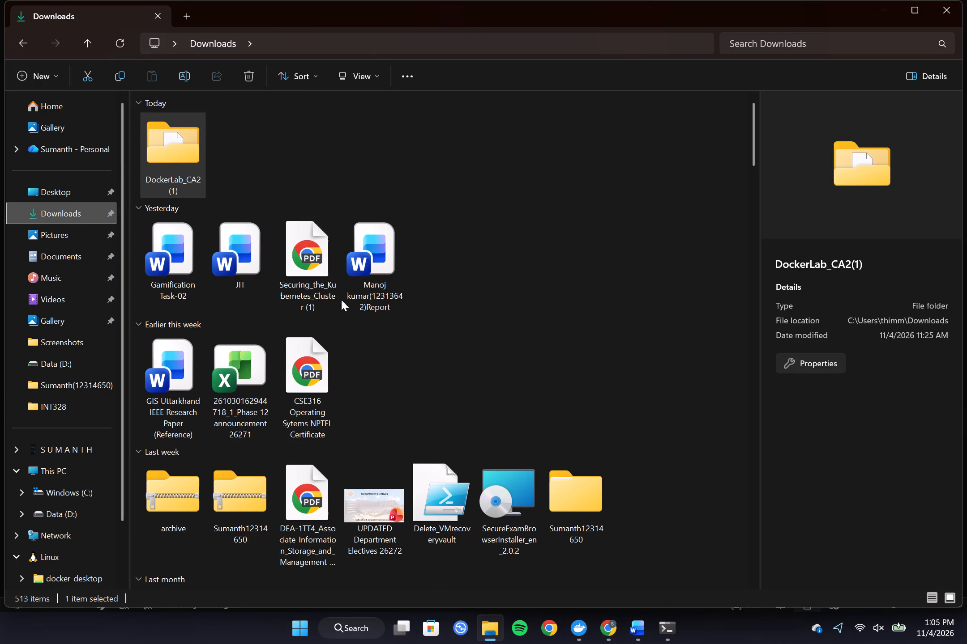
{"action": "double_click", "coordinate": [362, 306]}
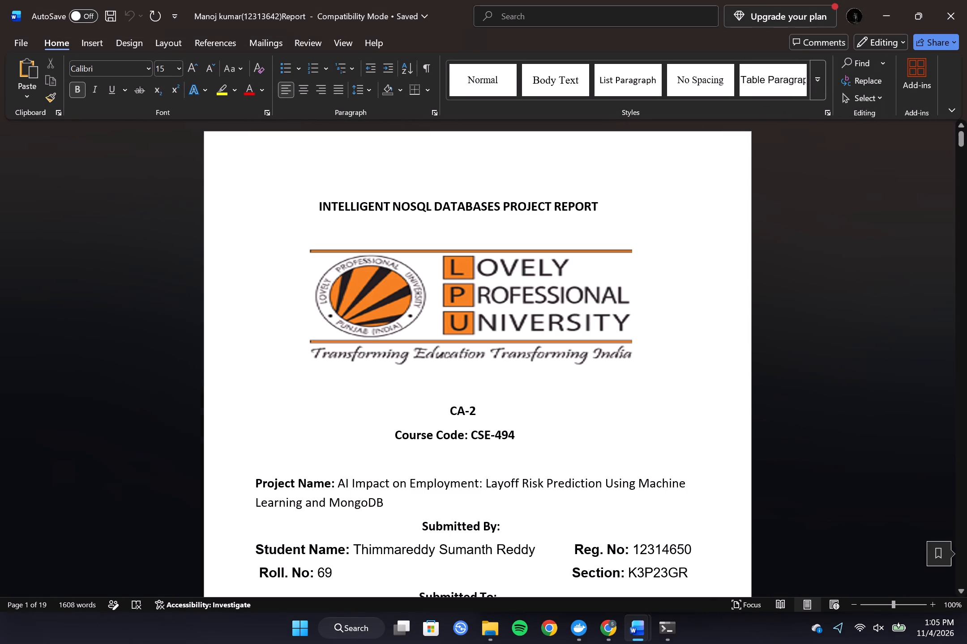
Copy the "Submitted By:" heading and the student name and registration number line from the report into the blank space atop Document2.
{"action": "right_click", "coordinate": [369, 313]}
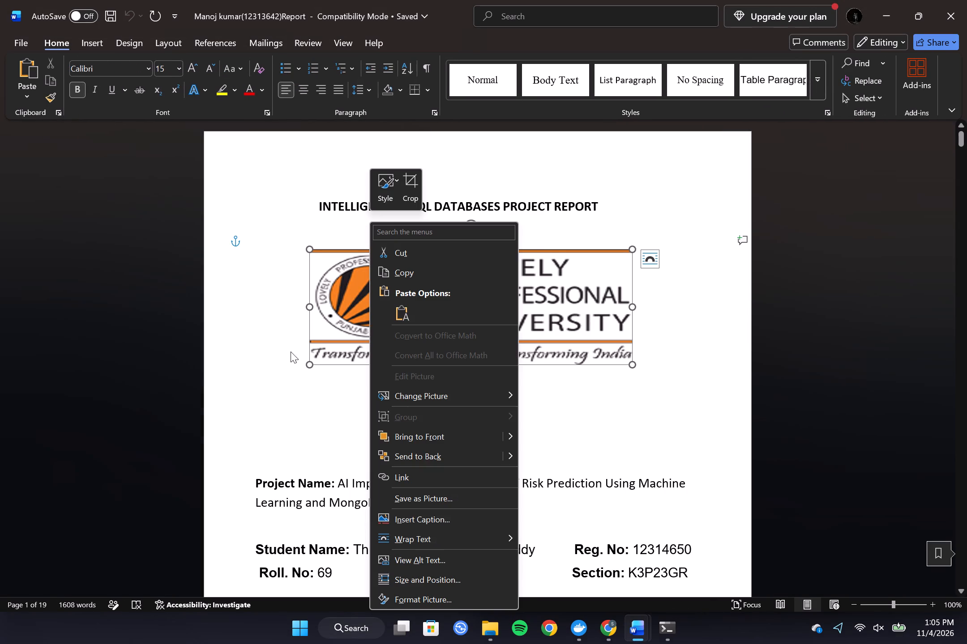
{"action": "left_click", "coordinate": [291, 352]}
{"action": "scroll", "coordinate": [331, 491], "scroll_direction": "down", "scroll_amount": 1}
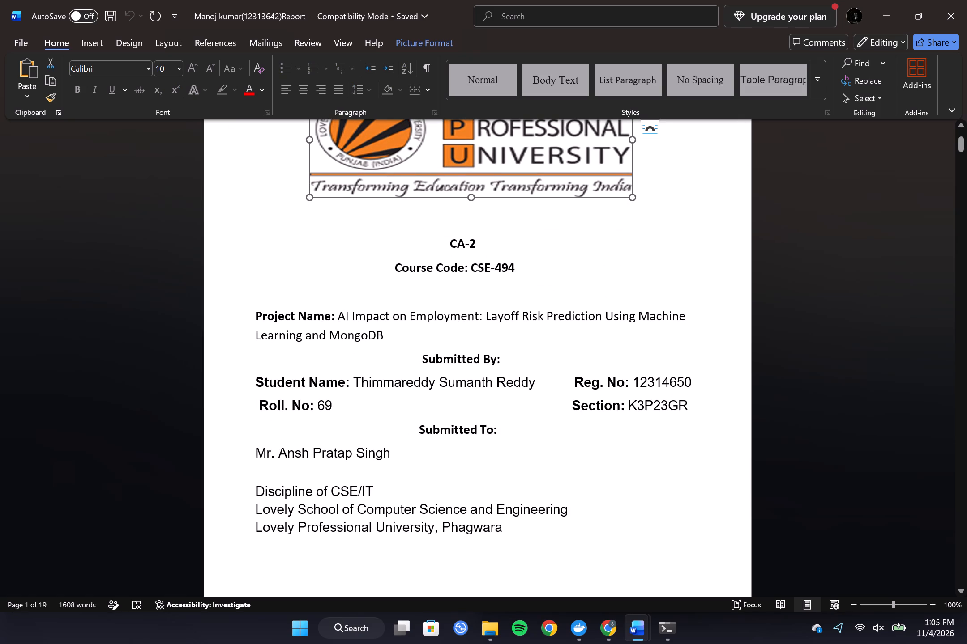
{"action": "left_click_drag", "start_coordinate": [702, 406], "coordinate": [530, 387]}
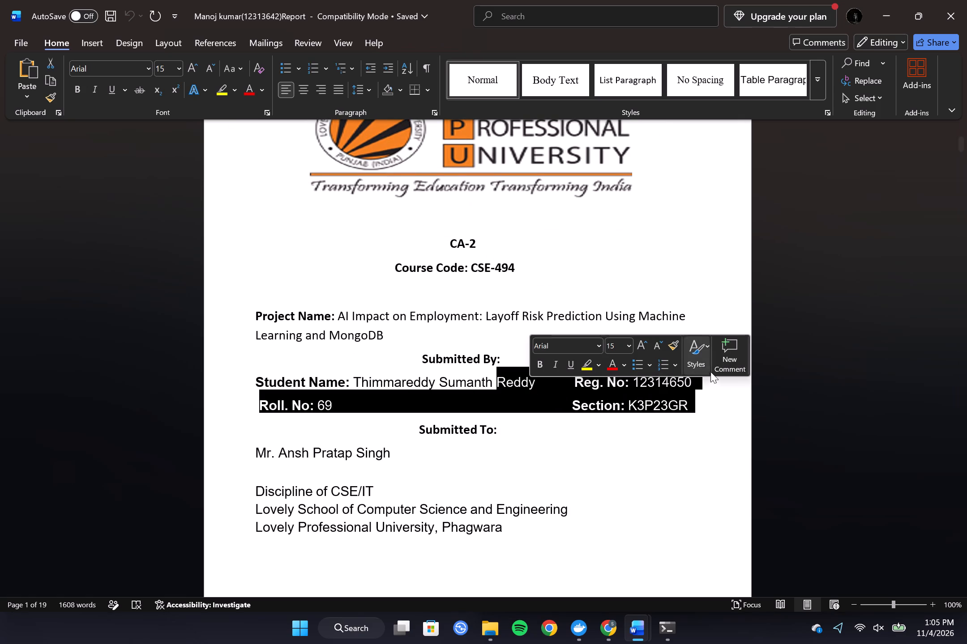
{"action": "left_click", "coordinate": [712, 380]}
{"action": "left_click", "coordinate": [346, 406]}
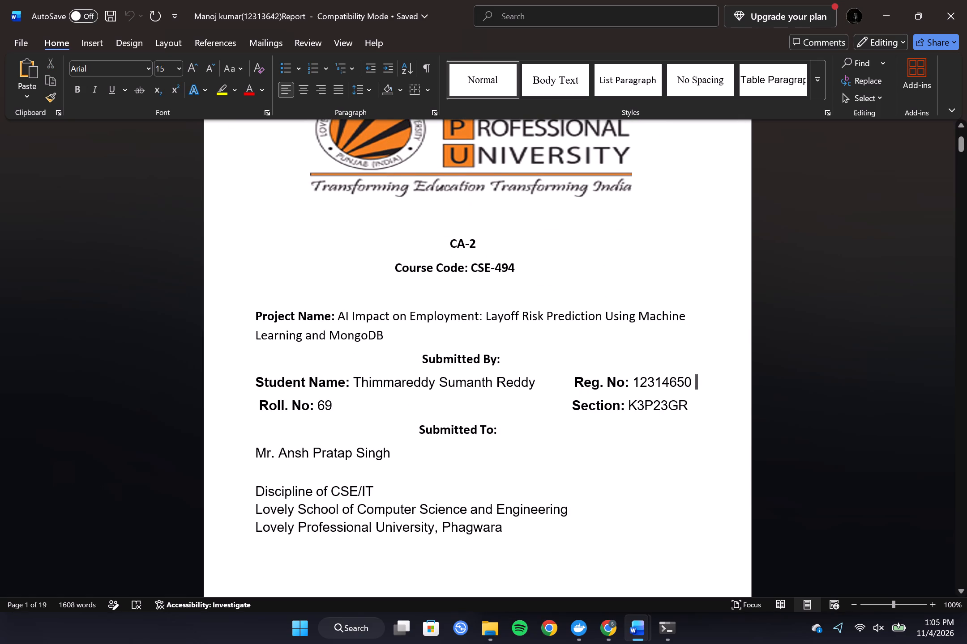
{"action": "left_click_drag", "start_coordinate": [695, 378], "coordinate": [474, 378]}
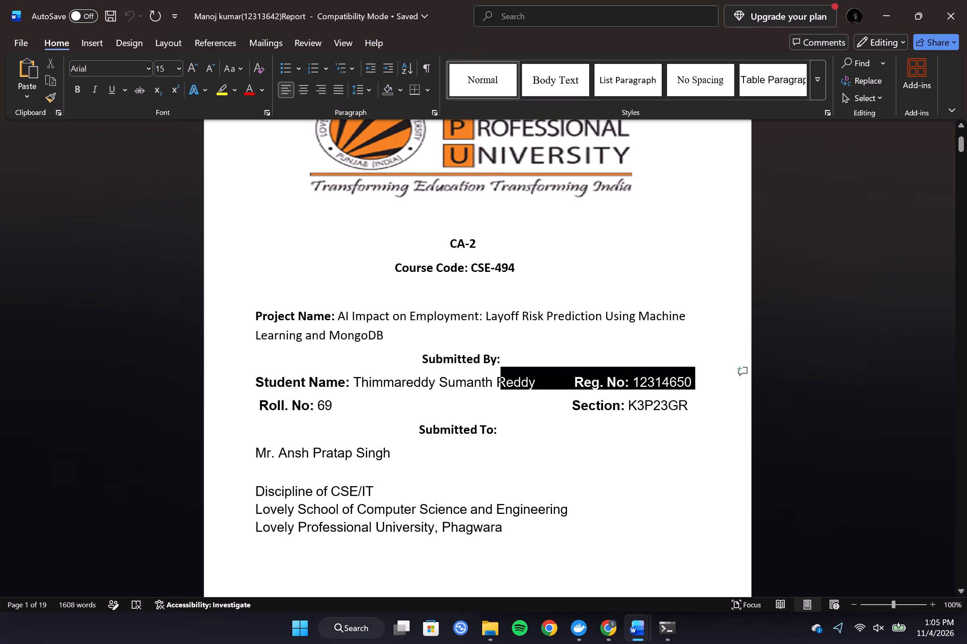
{"action": "left_click_drag", "start_coordinate": [474, 378], "coordinate": [299, 361]}
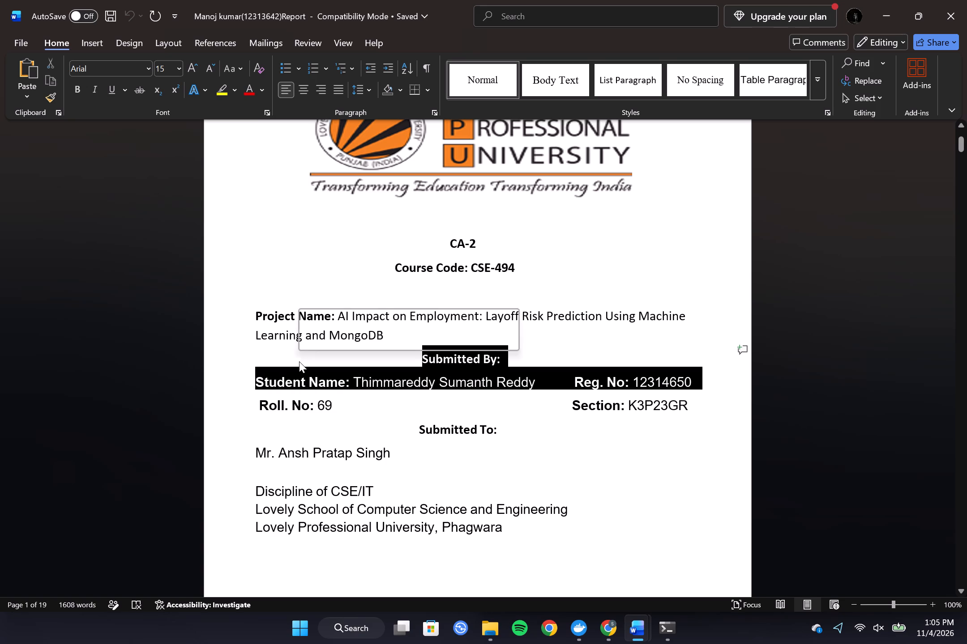
{"action": "key", "text": "ctrl+c"}
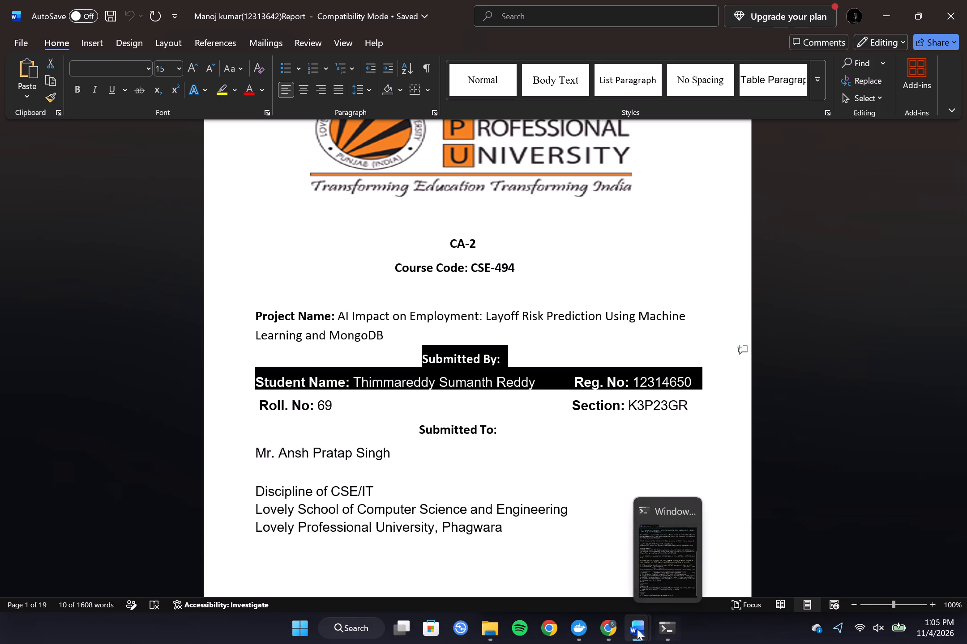
{"action": "left_click", "coordinate": [596, 575]}
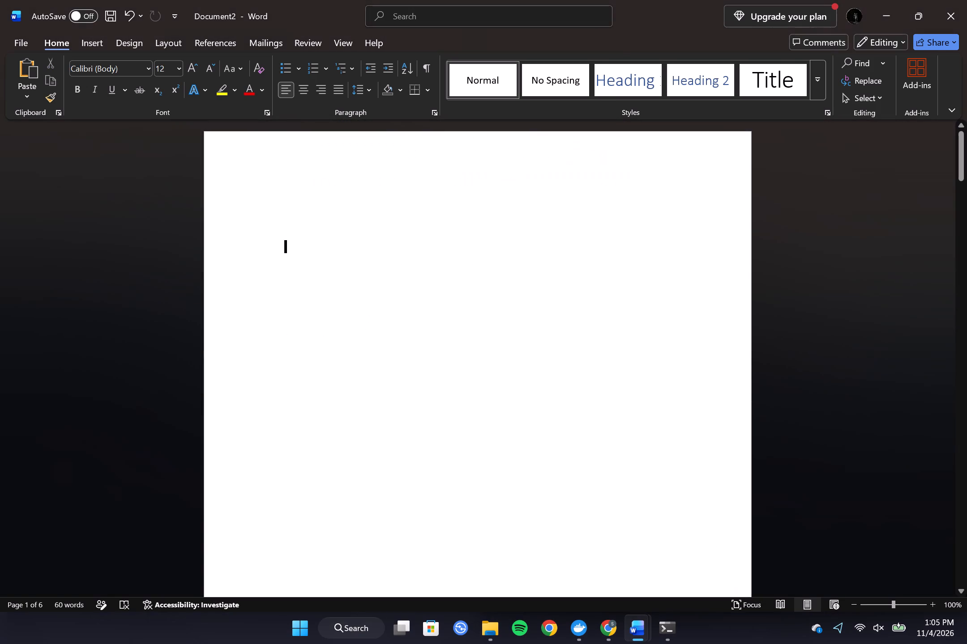
{"action": "key", "text": "ctrl+v"}
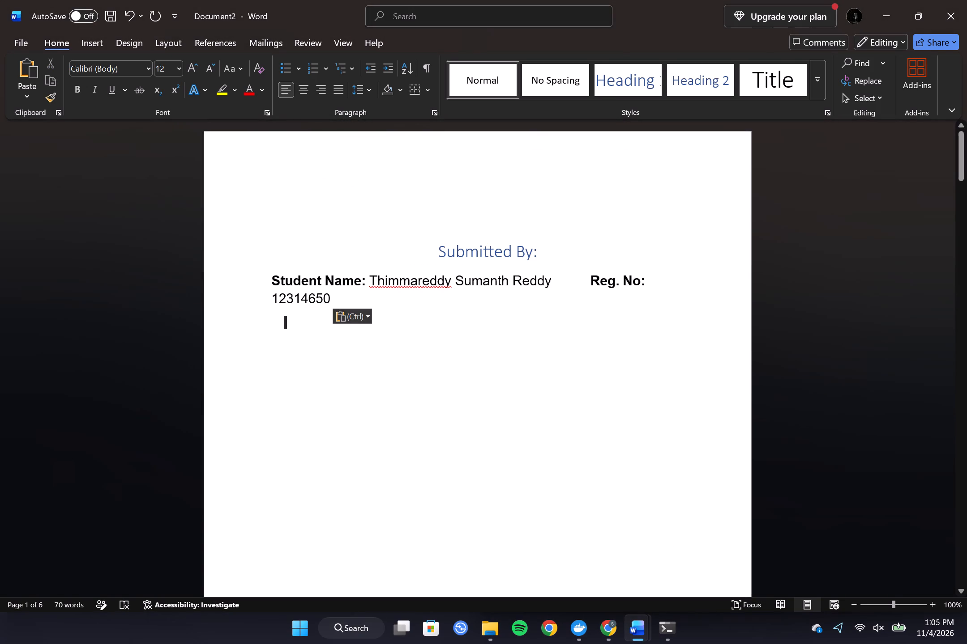
Replace the wide gap before "Reg. No:" with four spaces so the student details fit on one line.
{"action": "left_click", "coordinate": [457, 279]}
{"action": "left_click", "coordinate": [274, 296]}
{"action": "left_click", "coordinate": [595, 279]}
{"action": "key", "text": "BackSpace"}
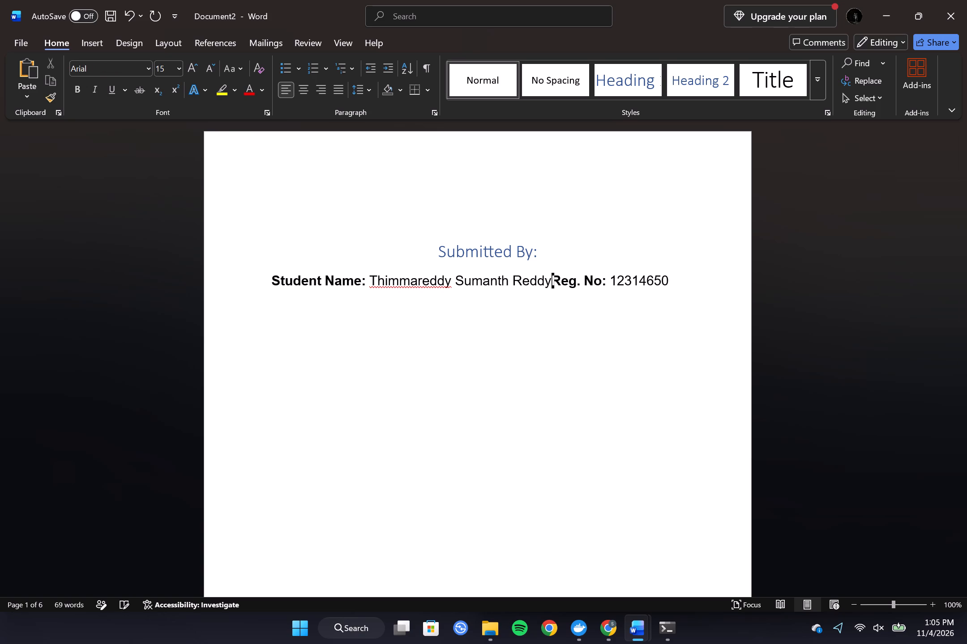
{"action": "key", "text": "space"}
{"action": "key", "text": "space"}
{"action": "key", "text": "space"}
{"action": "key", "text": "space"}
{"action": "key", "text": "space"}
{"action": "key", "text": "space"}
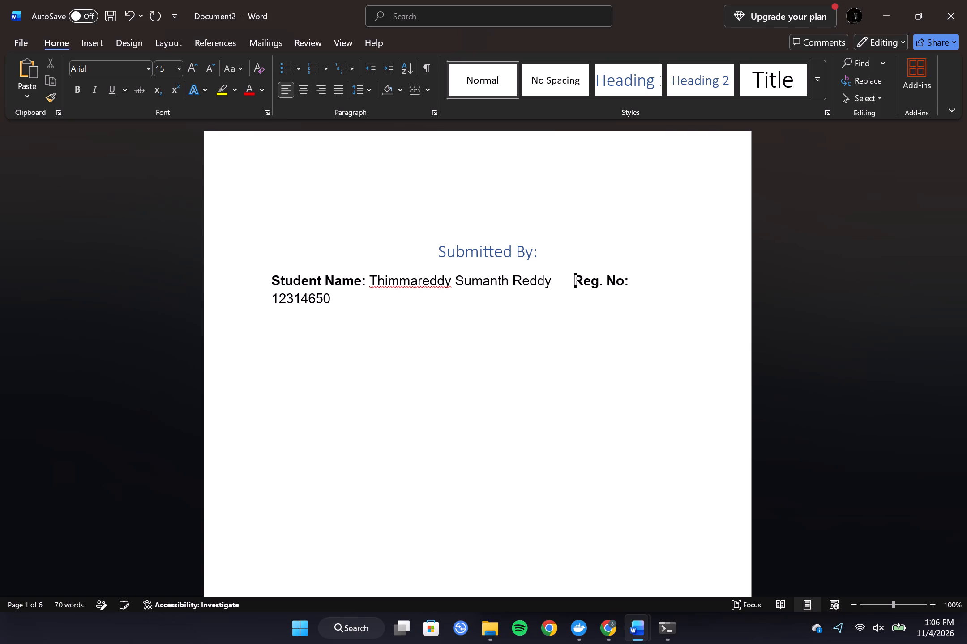
{"action": "key", "text": "BackSpace"}
{"action": "key", "text": "BackSpace"}
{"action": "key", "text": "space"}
{"action": "key", "text": "BackSpace"}
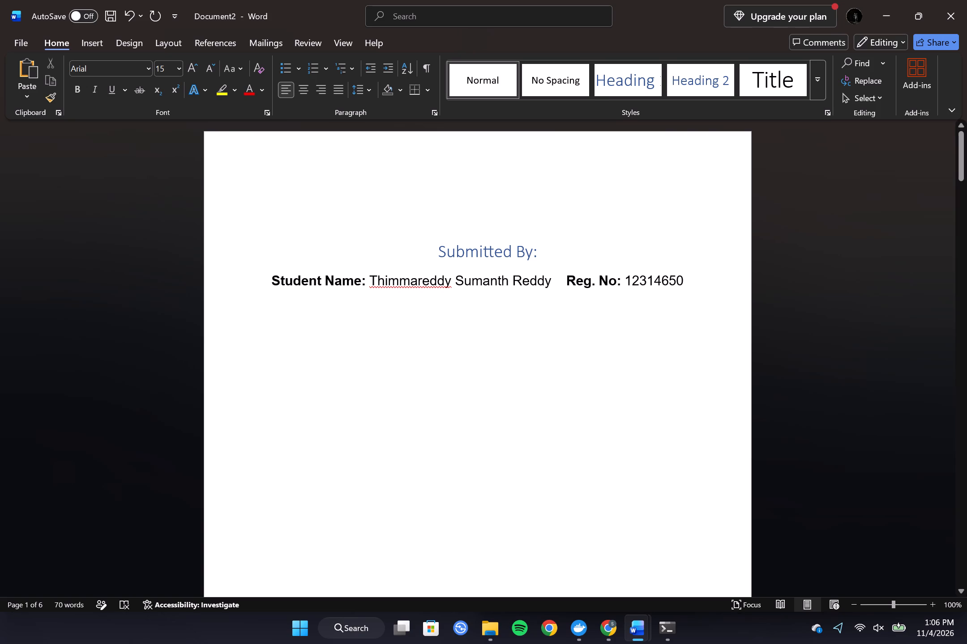
Start a new line below the student details and copy the report's "Submitted To:" heading into it.
{"action": "left_click", "coordinate": [685, 280]}
{"action": "key", "text": "Return"}
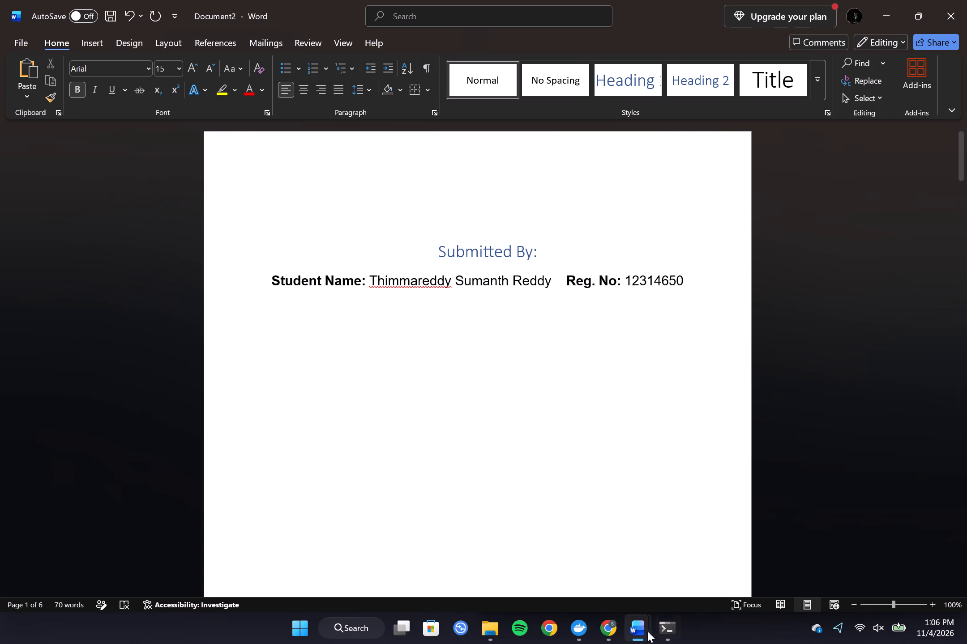
{"action": "left_click", "coordinate": [613, 632]}
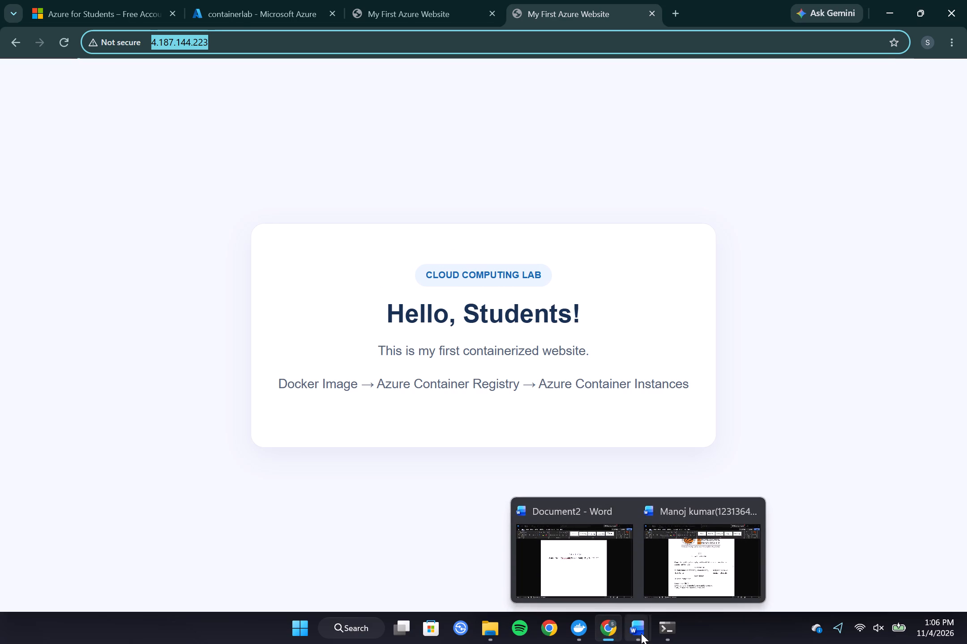
{"action": "left_click", "coordinate": [680, 559]}
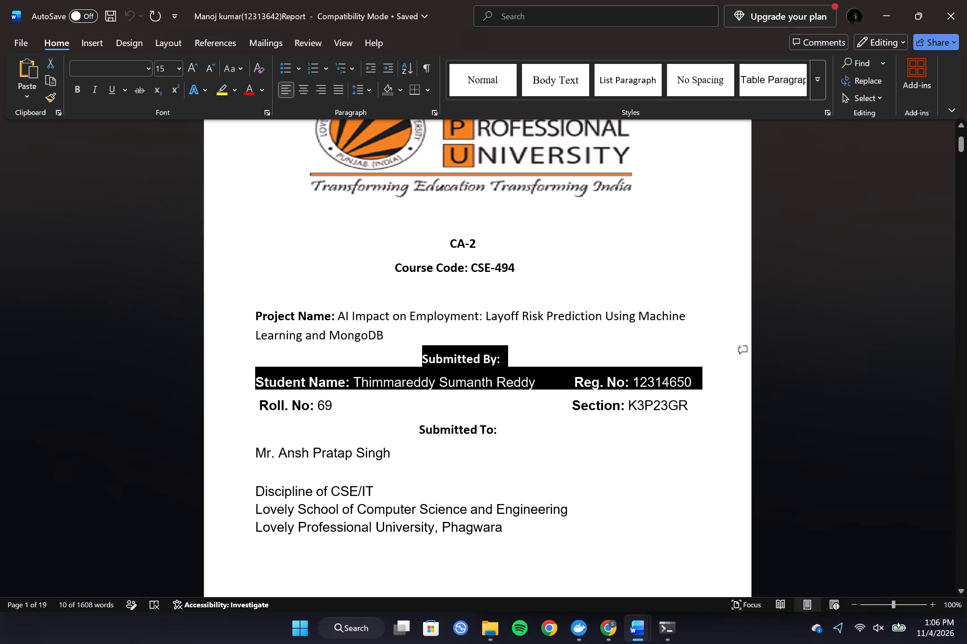
{"action": "left_click_drag", "start_coordinate": [505, 433], "coordinate": [436, 433]}
{"action": "key", "text": "ctrl+c"}
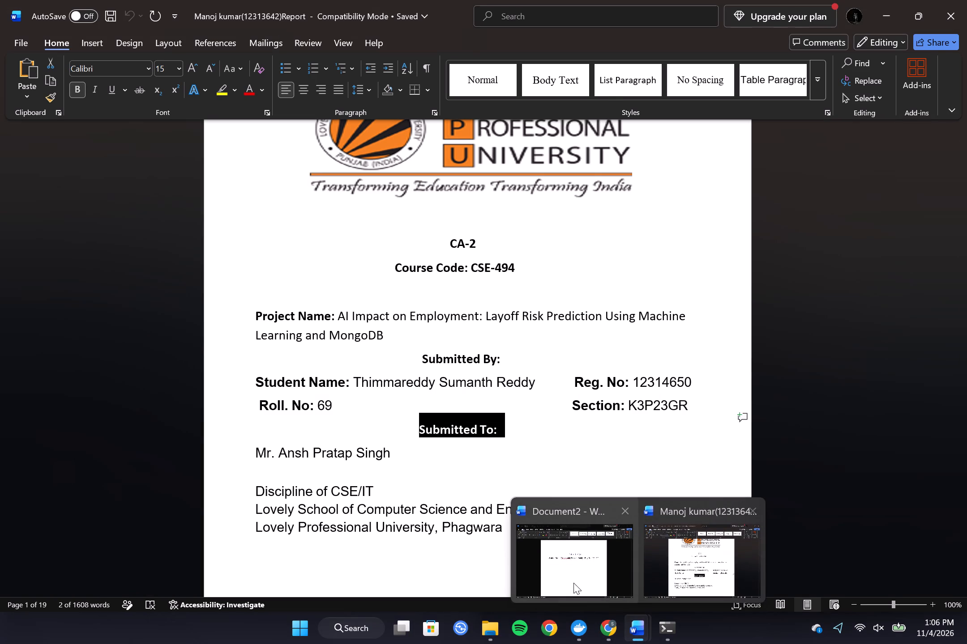
{"action": "left_click", "coordinate": [573, 583]}
{"action": "key", "text": "ctrl+v"}
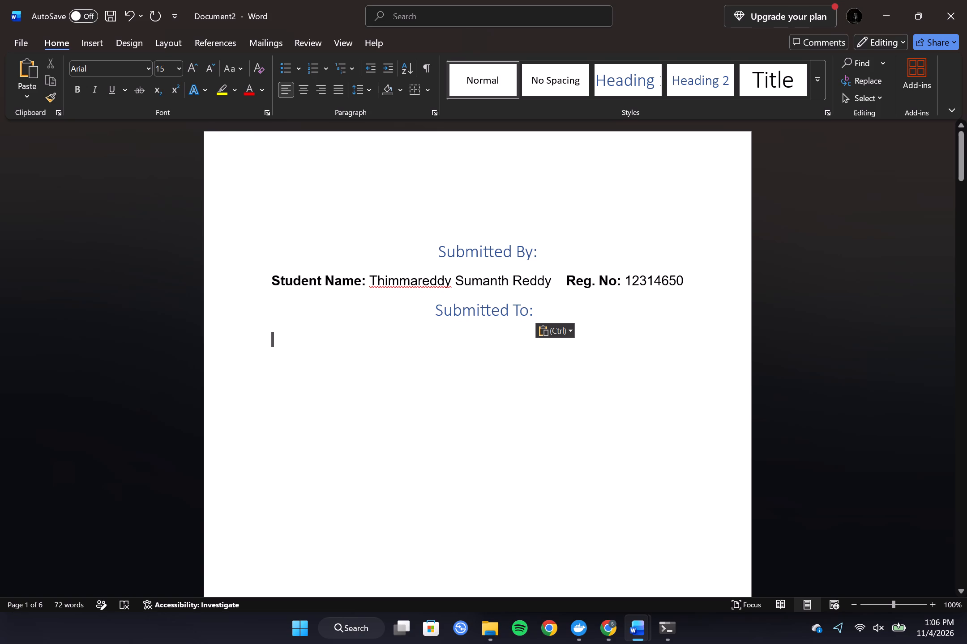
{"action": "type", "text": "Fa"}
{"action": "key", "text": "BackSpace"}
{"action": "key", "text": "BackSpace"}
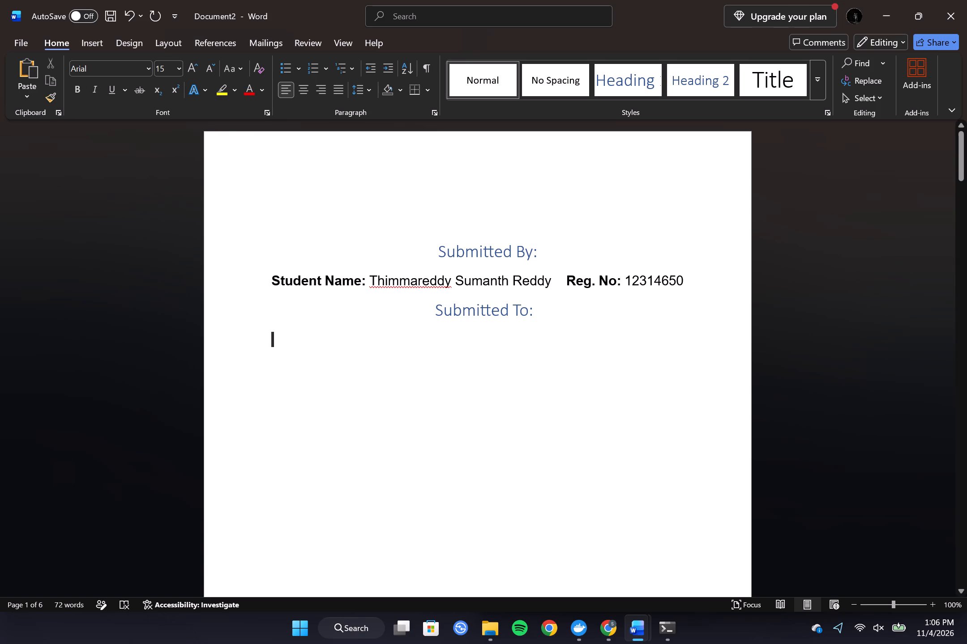
Copy the bold "Student Name:" label to the area below the "Submitted To:" heading and remove its indent.
{"action": "left_click_drag", "start_coordinate": [365, 280], "coordinate": [287, 281]}
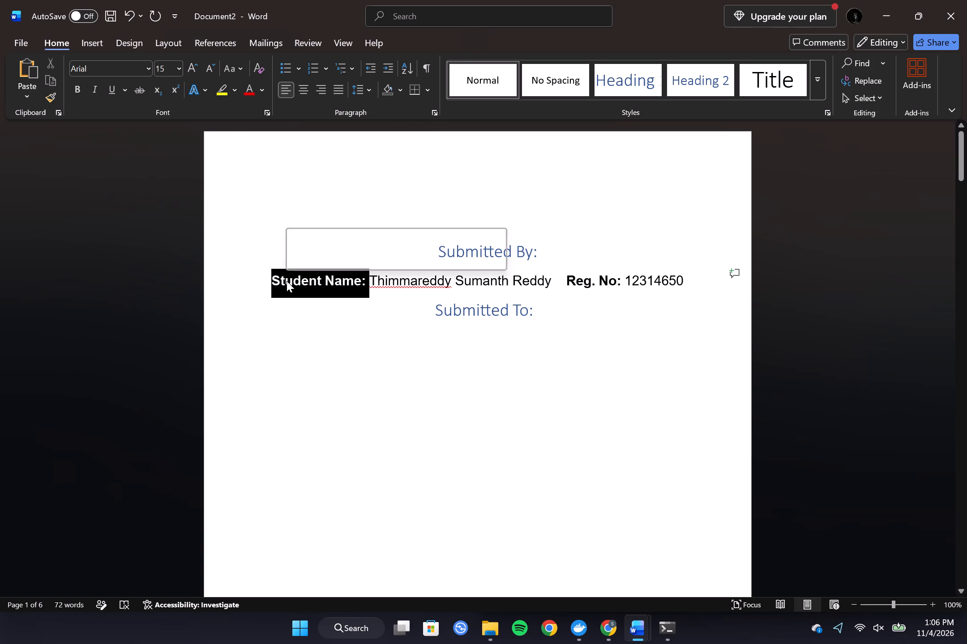
{"action": "key", "text": "ctrl+c"}
{"action": "left_click", "coordinate": [322, 368]}
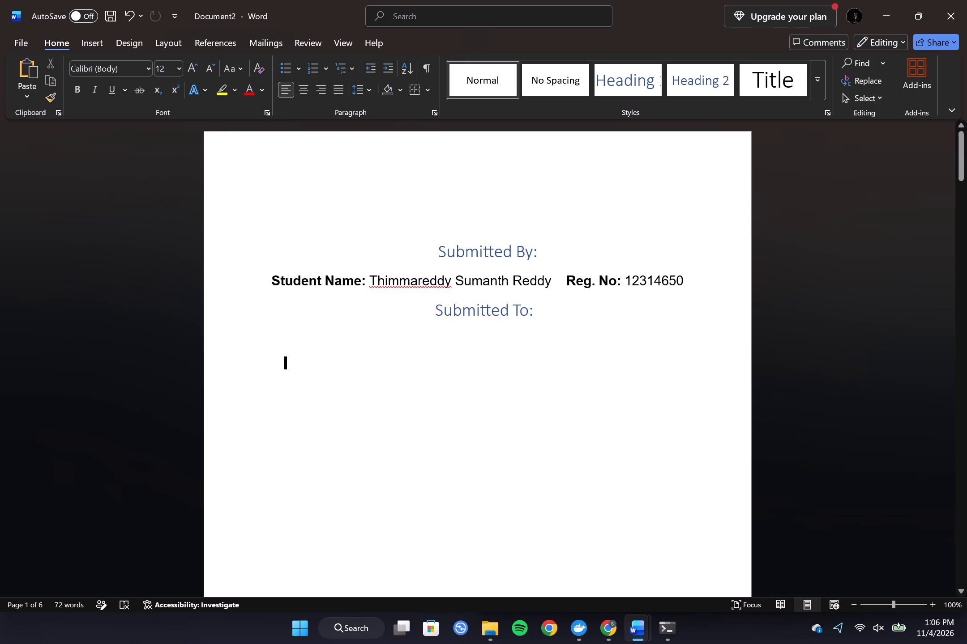
{"action": "key", "text": "ctrl+v"}
{"action": "key", "text": "Left"}
{"action": "key", "text": "Left"}
{"action": "key", "text": "Left"}
{"action": "key", "text": "Left"}
{"action": "key", "text": "Left"}
{"action": "key", "text": "Left"}
{"action": "key", "text": "Left"}
{"action": "key", "text": "Left"}
{"action": "key", "text": "Left"}
{"action": "key", "text": "Left"}
{"action": "key", "text": "Left"}
{"action": "key", "text": "Left"}
{"action": "key", "text": "Left"}
{"action": "key", "text": "Left"}
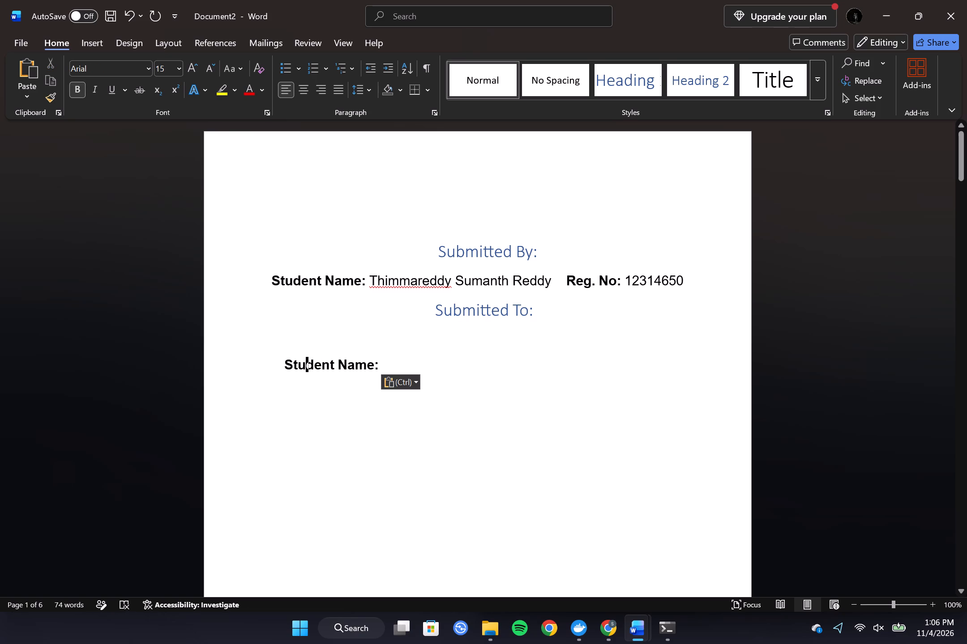
{"action": "key", "text": "Down"}
{"action": "key", "text": "BackSpace"}
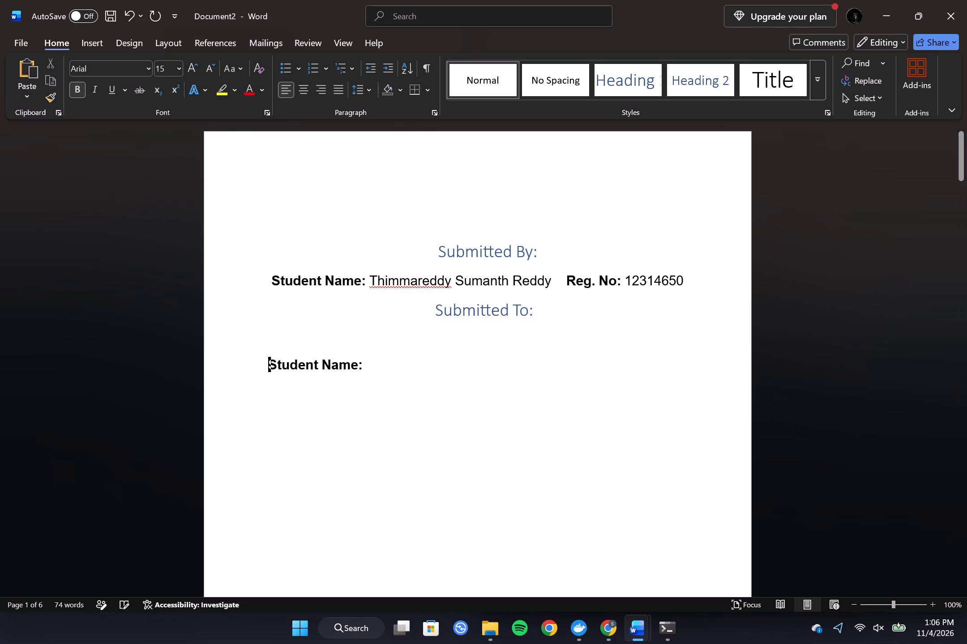
Change the copied "Student Name:" label beneath "Submitted To:" into a faculty name label.
{"action": "key", "text": "Right"}
{"action": "key", "text": "Right"}
{"action": "key", "text": "Right"}
{"action": "key", "text": "Right"}
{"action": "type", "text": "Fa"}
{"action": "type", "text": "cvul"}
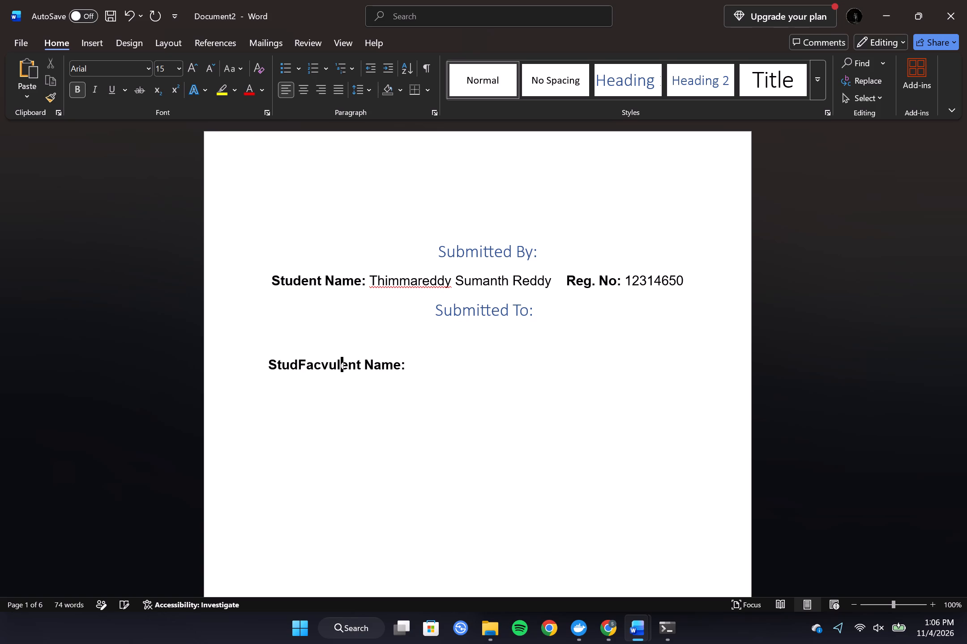
Correct the bold label under the "Submitted To:" heading to read "Faculty:".
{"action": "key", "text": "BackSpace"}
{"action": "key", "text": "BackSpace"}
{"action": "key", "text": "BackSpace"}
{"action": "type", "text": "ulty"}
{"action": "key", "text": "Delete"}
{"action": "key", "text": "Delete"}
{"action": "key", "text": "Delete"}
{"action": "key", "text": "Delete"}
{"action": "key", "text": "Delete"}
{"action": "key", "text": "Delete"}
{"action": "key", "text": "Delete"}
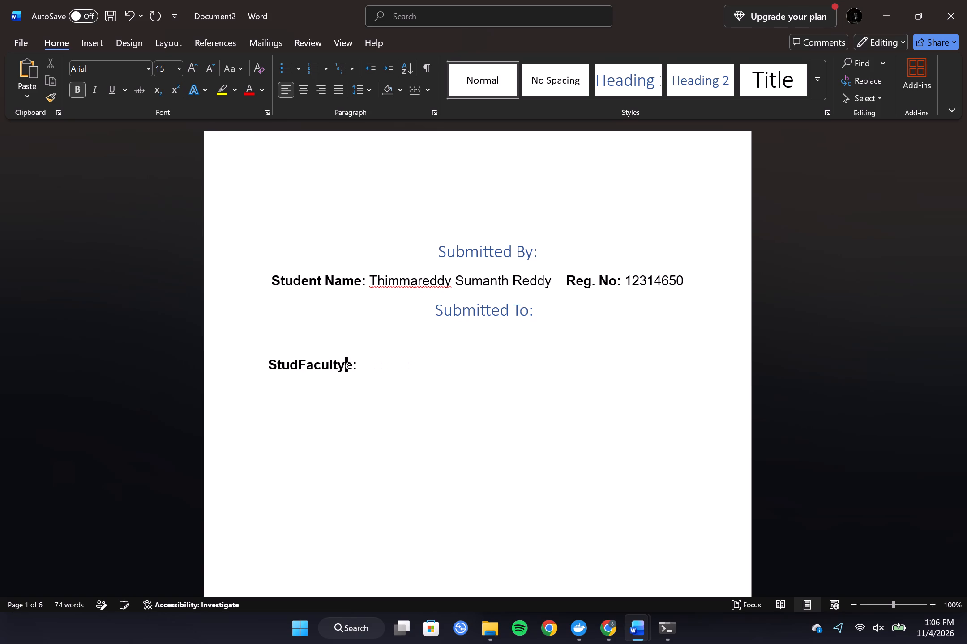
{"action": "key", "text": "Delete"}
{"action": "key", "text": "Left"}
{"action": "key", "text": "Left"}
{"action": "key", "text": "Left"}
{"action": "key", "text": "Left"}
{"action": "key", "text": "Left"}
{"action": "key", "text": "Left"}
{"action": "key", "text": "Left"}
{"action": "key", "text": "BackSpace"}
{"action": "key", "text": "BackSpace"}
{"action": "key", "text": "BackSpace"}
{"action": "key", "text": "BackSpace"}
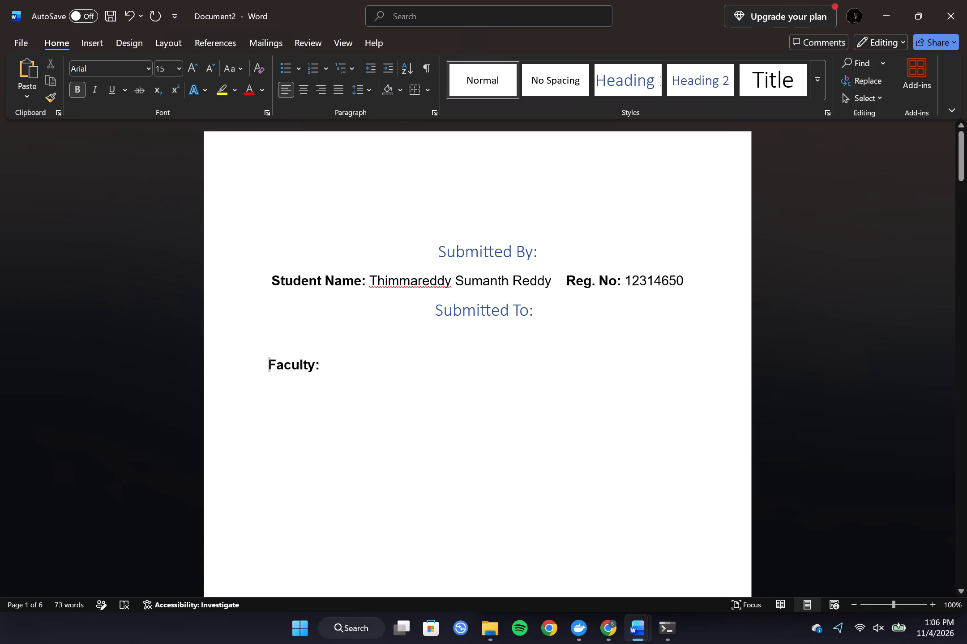
Move the "Reg. No:" entry onto its own line below the student name.
{"action": "left_click", "coordinate": [692, 271]}
{"action": "key", "text": "Left"}
{"action": "key", "text": "Left"}
{"action": "key", "text": "Left"}
{"action": "key", "text": "Left"}
{"action": "key", "text": "Left"}
{"action": "key", "text": "Left"}
{"action": "key", "text": "Left"}
{"action": "key", "text": "Left"}
{"action": "key", "text": "Left"}
{"action": "key", "text": "Left"}
{"action": "key", "text": "Left"}
{"action": "key", "text": "Left"}
{"action": "key", "text": "Left"}
{"action": "key", "text": "Left"}
{"action": "key", "text": "Left"}
{"action": "key", "text": "Left"}
{"action": "key", "text": "Left"}
{"action": "key", "text": "Return"}
Add a line reading "Section: KP23" below the registration number.
{"action": "key", "text": "Right"}
{"action": "key", "text": "Right"}
{"action": "key", "text": "Right"}
{"action": "key", "text": "Right"}
{"action": "key", "text": "Right"}
{"action": "key", "text": "Right"}
{"action": "key", "text": "Right"}
{"action": "key", "text": "Right"}
{"action": "key", "text": "Right"}
{"action": "key", "text": "Right"}
{"action": "key", "text": "Right"}
{"action": "key", "text": "Right"}
{"action": "key", "text": "Right"}
{"action": "key", "text": "Right"}
{"action": "key", "text": "Right"}
{"action": "key", "text": "Right"}
{"action": "key", "text": "Right"}
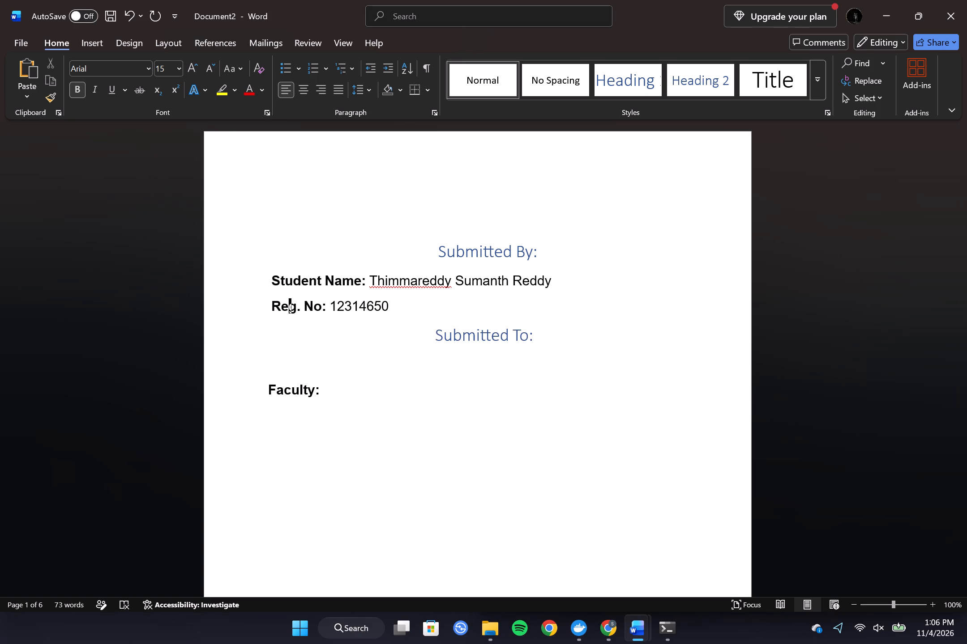
{"action": "key", "text": "Return"}
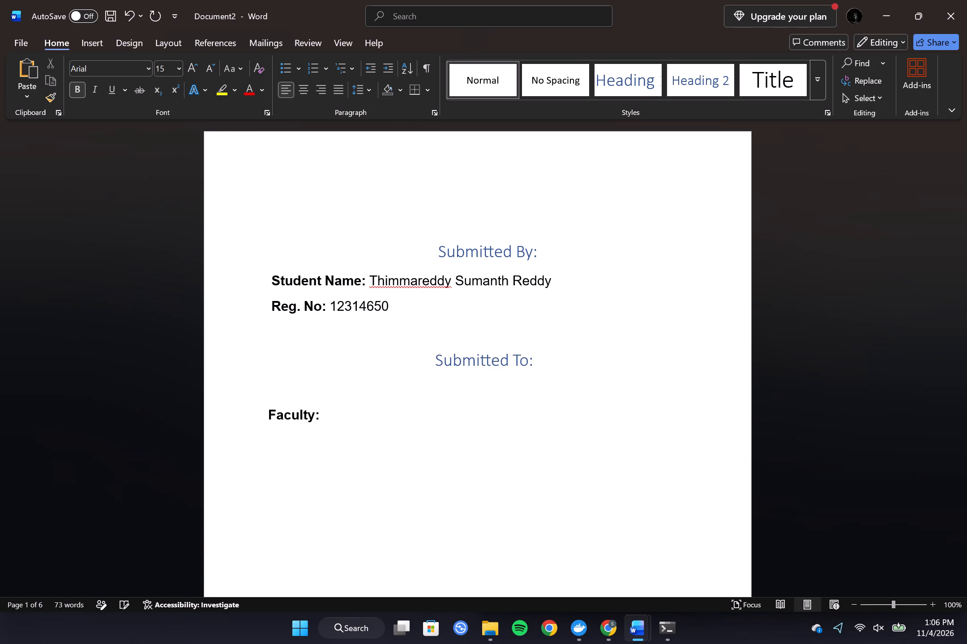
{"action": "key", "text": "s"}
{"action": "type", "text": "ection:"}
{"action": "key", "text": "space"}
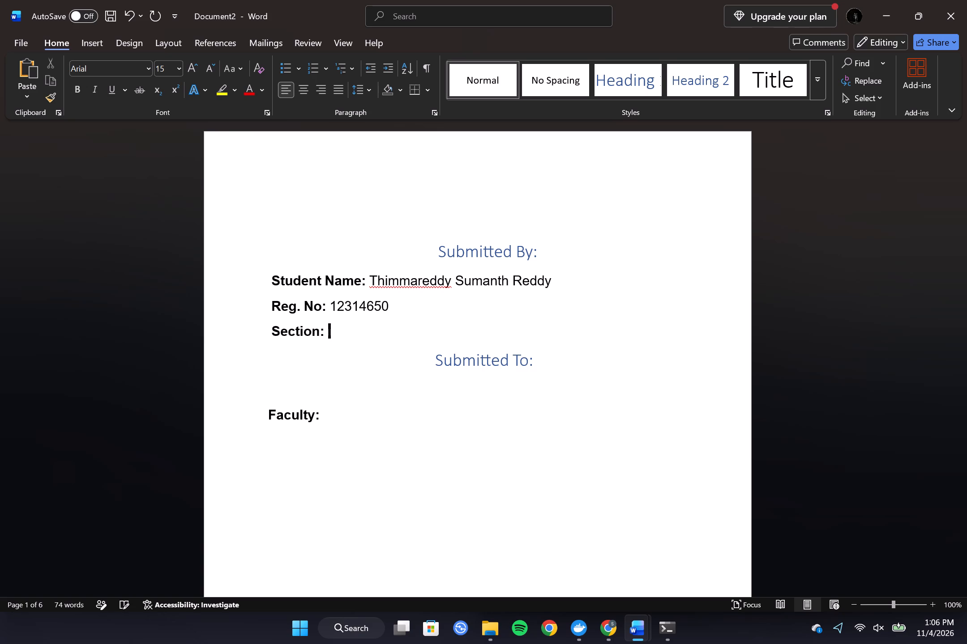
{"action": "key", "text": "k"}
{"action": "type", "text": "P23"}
Change the section value to "K23YY".
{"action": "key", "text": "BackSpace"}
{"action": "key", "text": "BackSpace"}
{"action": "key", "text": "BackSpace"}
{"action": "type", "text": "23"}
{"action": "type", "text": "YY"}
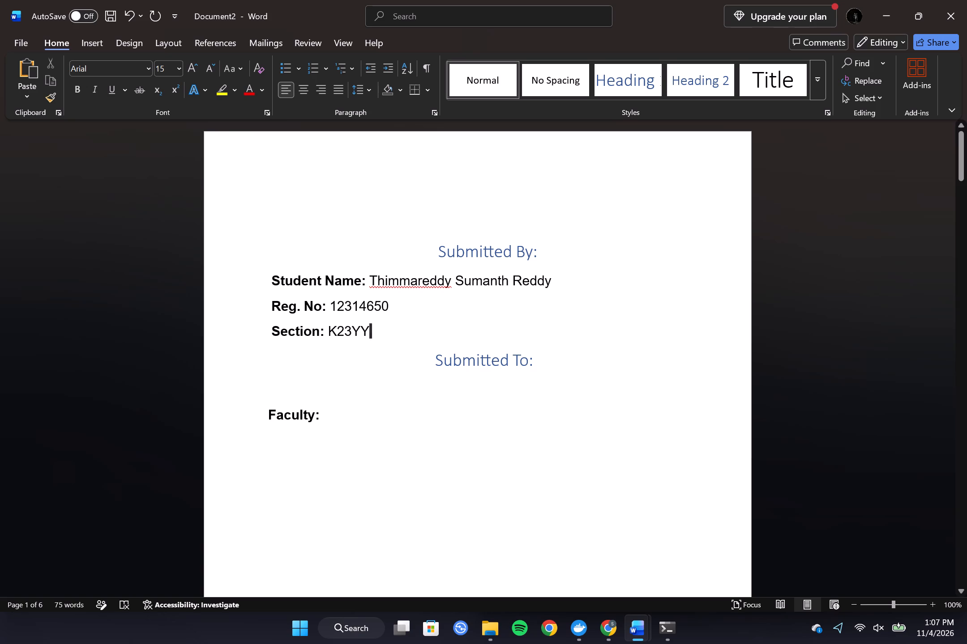
Insert "3P" after the "K" in the section value.
{"action": "left_click", "coordinate": [338, 332]}
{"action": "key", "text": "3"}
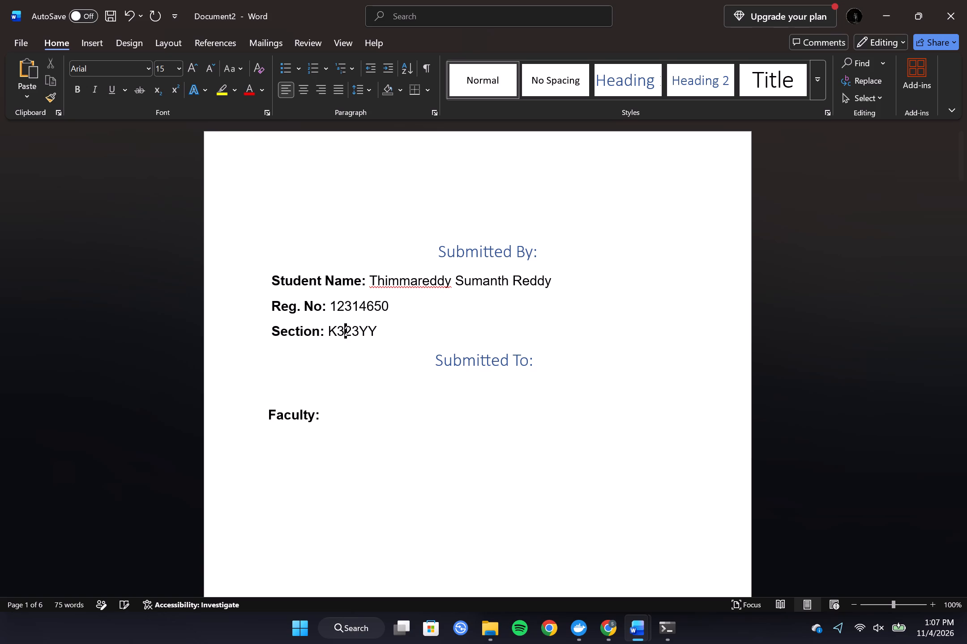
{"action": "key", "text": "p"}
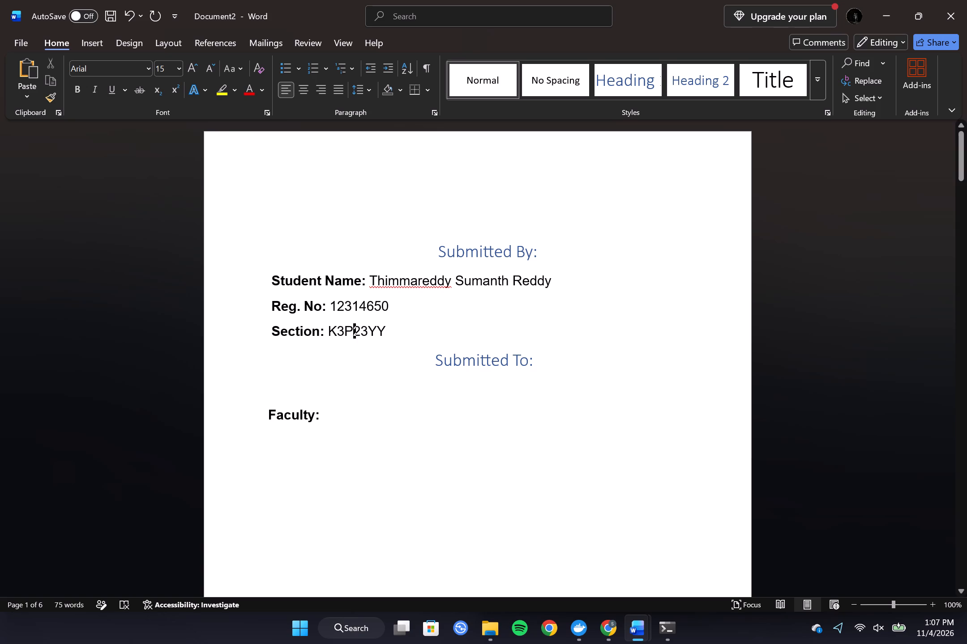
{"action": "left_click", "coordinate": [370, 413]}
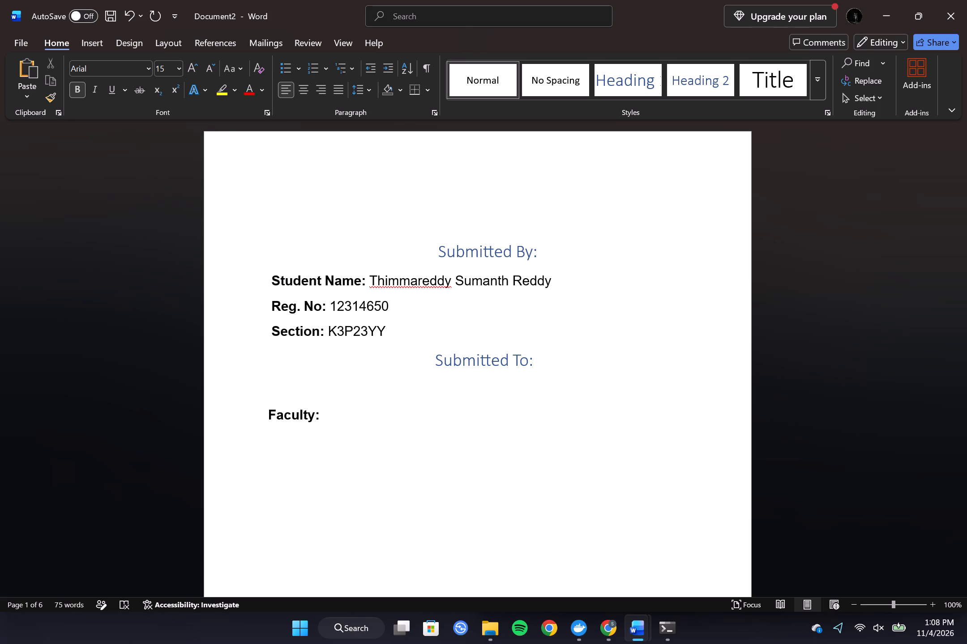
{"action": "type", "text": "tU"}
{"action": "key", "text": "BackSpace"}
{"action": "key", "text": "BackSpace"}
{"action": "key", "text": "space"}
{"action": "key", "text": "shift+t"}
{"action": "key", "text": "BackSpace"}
Copy non-bold text from the student name after "Faculty:" and delete all but its first letter, keeping the regular formatting.
{"action": "left_click_drag", "start_coordinate": [450, 275], "coordinate": [384, 275]}
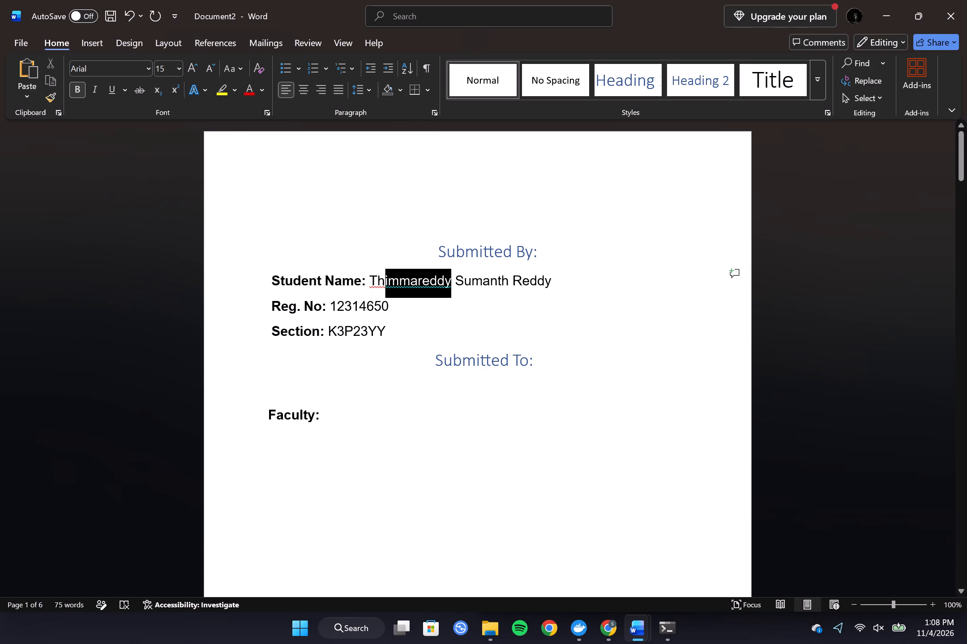
{"action": "left_click_drag", "start_coordinate": [384, 275], "coordinate": [374, 277]}
{"action": "key", "text": "ctrl+c"}
{"action": "left_click", "coordinate": [353, 415]}
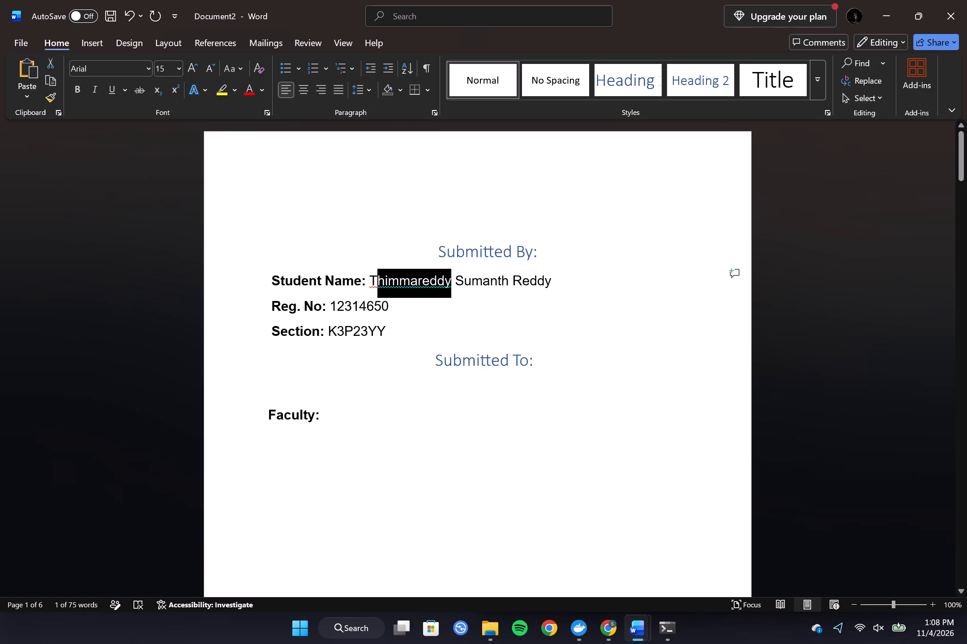
{"action": "key", "text": "ctrl+v"}
{"action": "key", "text": "BackSpace"}
{"action": "key", "text": "BackSpace"}
{"action": "key", "text": "BackSpace"}
{"action": "key", "text": "BackSpace"}
{"action": "key", "text": "BackSpace"}
{"action": "key", "text": "BackSpace"}
{"action": "key", "text": "BackSpace"}
{"action": "key", "text": "BackSpace"}
{"action": "key", "text": "BackSpace"}
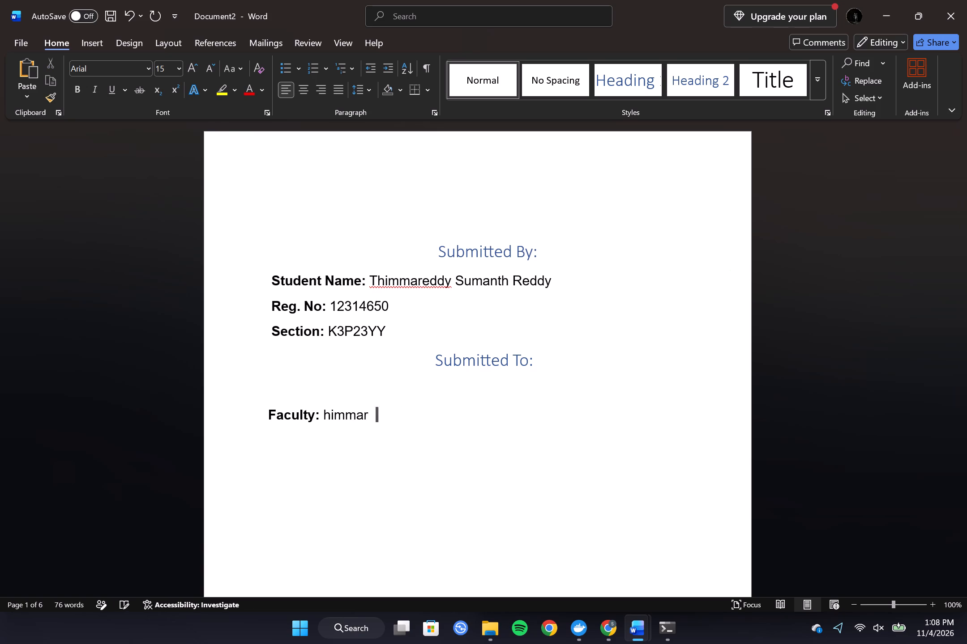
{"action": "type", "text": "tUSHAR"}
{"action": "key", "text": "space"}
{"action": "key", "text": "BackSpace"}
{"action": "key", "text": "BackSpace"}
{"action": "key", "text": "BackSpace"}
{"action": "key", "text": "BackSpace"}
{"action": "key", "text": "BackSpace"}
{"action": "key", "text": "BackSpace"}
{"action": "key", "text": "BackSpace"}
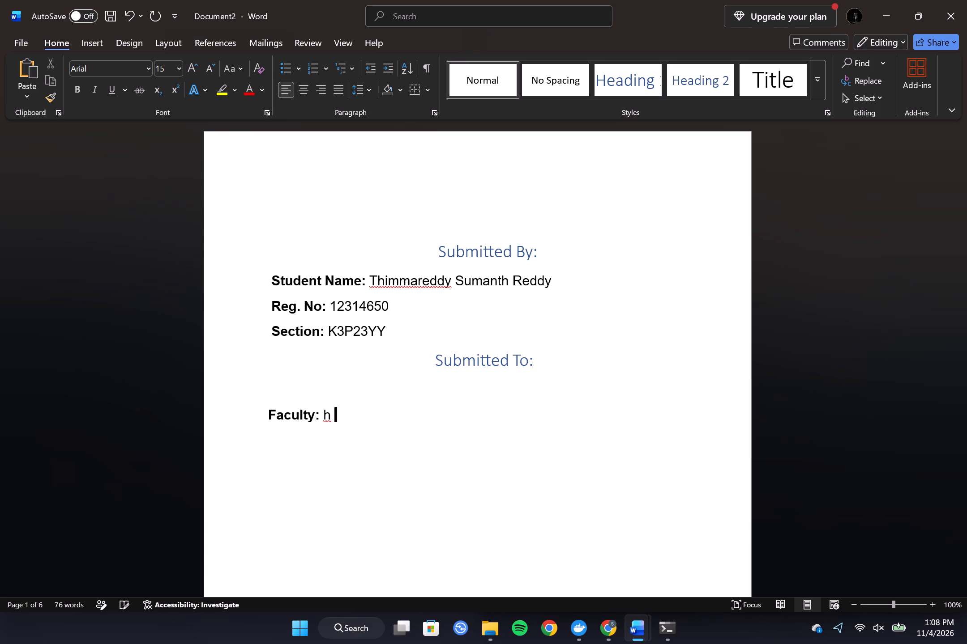
Enter the faculty member's name in regular weight after "Faculty:" and remove the stray "h" in front of it.
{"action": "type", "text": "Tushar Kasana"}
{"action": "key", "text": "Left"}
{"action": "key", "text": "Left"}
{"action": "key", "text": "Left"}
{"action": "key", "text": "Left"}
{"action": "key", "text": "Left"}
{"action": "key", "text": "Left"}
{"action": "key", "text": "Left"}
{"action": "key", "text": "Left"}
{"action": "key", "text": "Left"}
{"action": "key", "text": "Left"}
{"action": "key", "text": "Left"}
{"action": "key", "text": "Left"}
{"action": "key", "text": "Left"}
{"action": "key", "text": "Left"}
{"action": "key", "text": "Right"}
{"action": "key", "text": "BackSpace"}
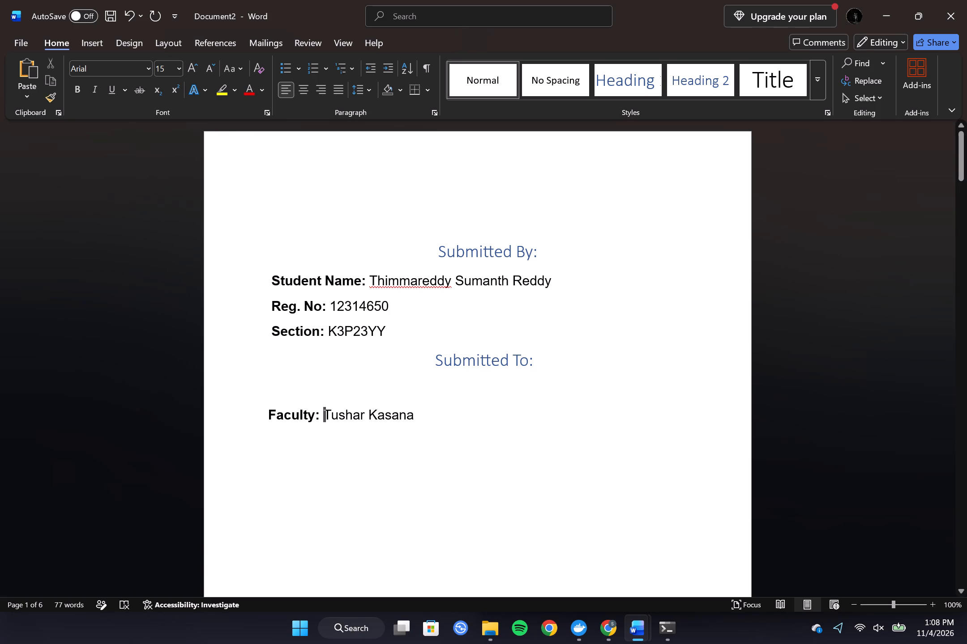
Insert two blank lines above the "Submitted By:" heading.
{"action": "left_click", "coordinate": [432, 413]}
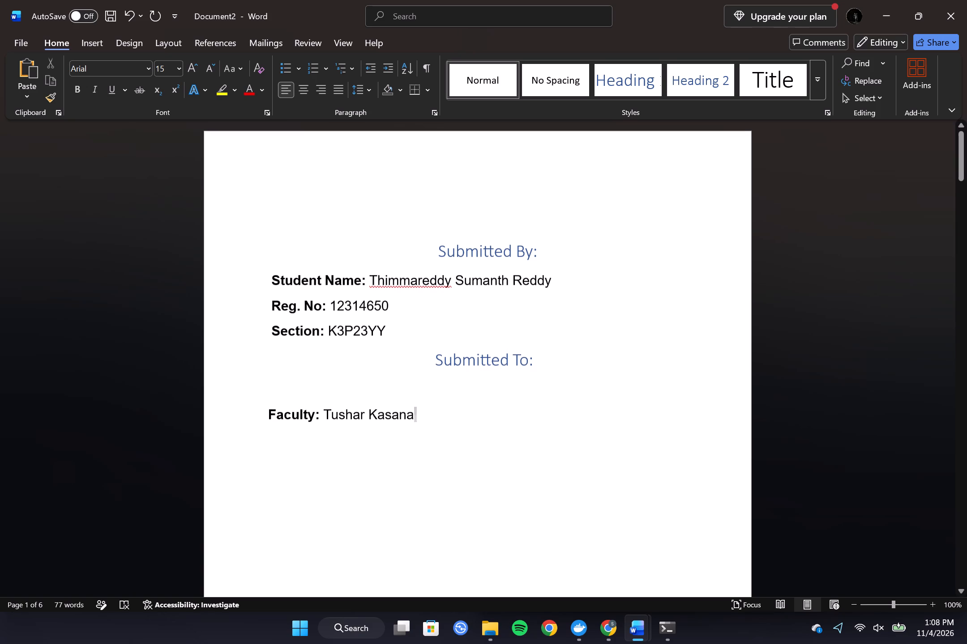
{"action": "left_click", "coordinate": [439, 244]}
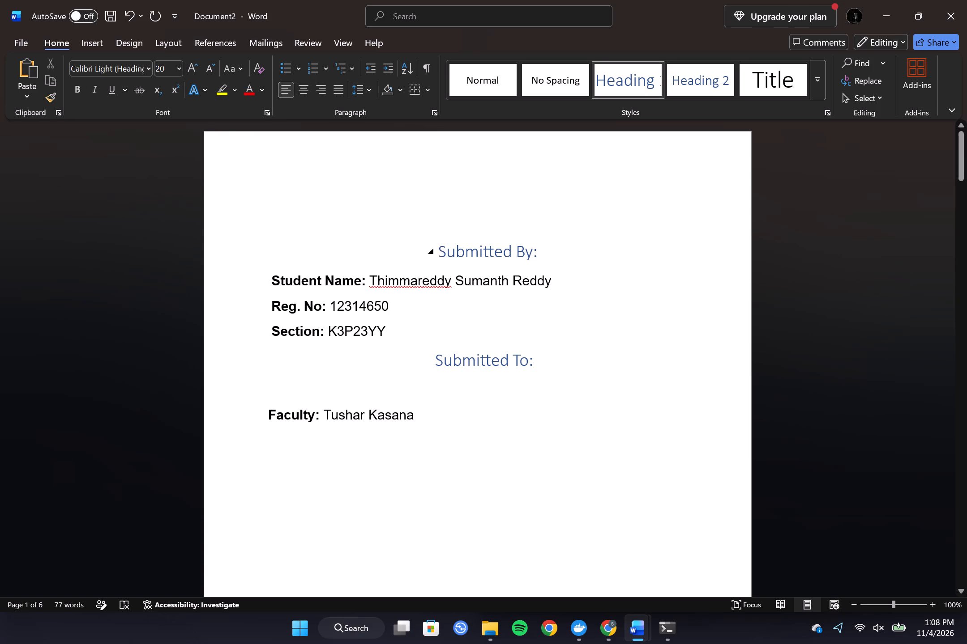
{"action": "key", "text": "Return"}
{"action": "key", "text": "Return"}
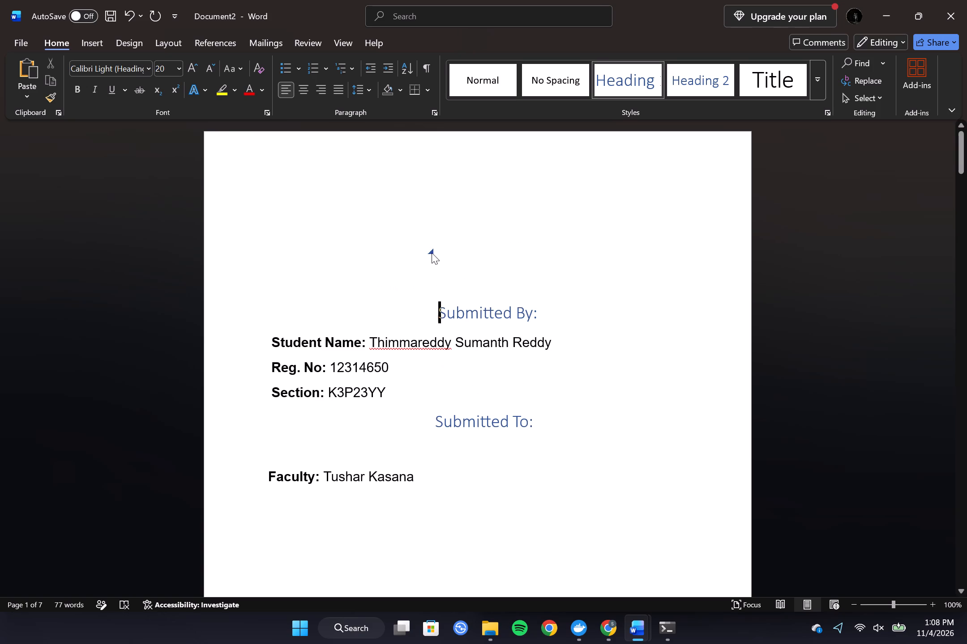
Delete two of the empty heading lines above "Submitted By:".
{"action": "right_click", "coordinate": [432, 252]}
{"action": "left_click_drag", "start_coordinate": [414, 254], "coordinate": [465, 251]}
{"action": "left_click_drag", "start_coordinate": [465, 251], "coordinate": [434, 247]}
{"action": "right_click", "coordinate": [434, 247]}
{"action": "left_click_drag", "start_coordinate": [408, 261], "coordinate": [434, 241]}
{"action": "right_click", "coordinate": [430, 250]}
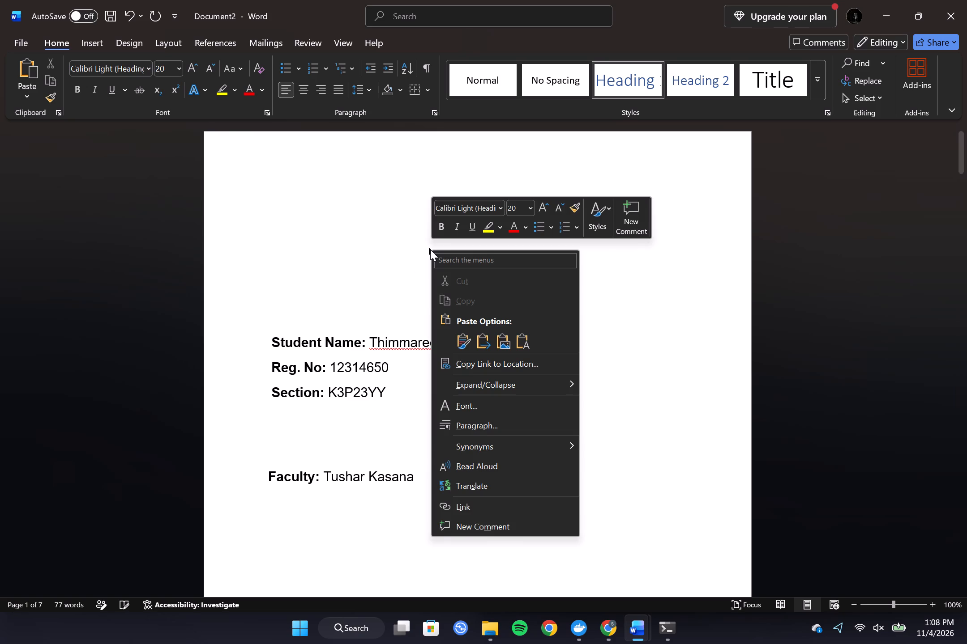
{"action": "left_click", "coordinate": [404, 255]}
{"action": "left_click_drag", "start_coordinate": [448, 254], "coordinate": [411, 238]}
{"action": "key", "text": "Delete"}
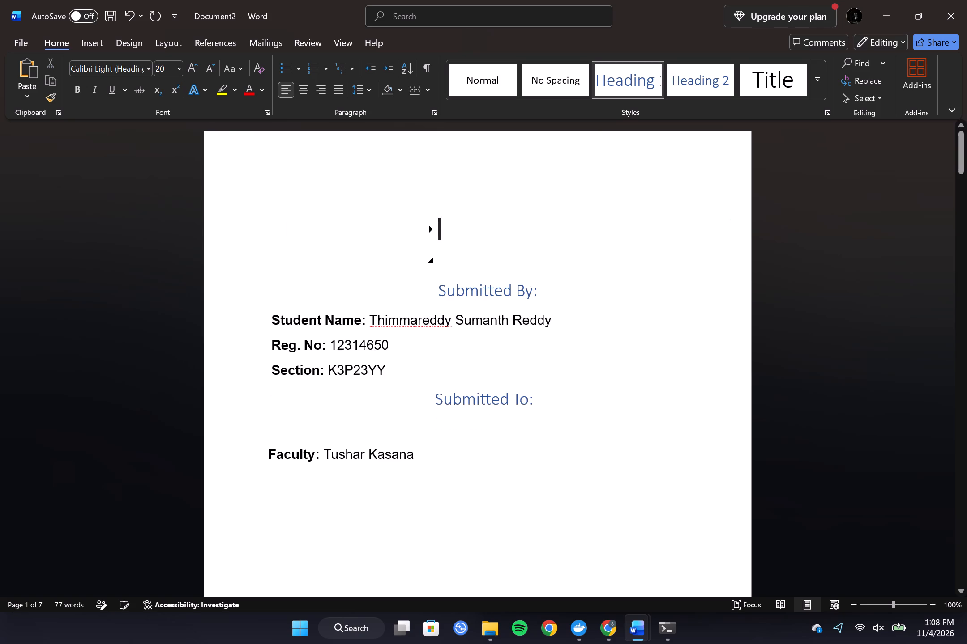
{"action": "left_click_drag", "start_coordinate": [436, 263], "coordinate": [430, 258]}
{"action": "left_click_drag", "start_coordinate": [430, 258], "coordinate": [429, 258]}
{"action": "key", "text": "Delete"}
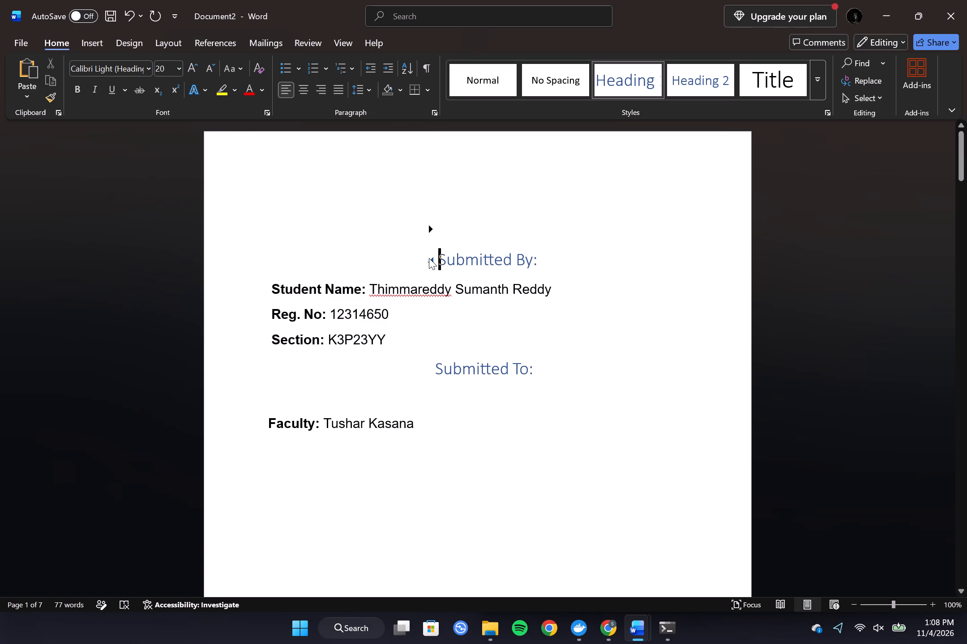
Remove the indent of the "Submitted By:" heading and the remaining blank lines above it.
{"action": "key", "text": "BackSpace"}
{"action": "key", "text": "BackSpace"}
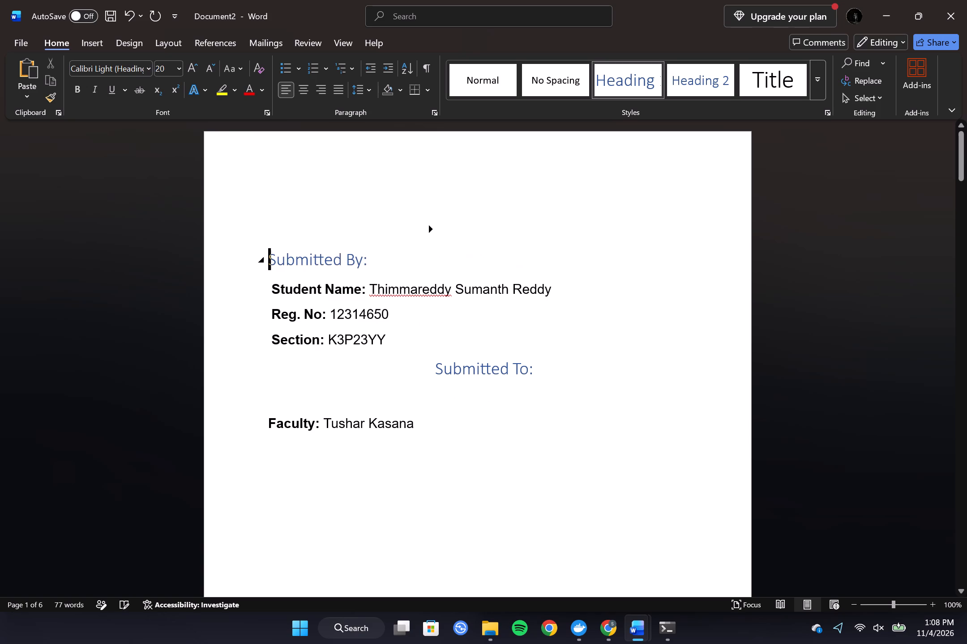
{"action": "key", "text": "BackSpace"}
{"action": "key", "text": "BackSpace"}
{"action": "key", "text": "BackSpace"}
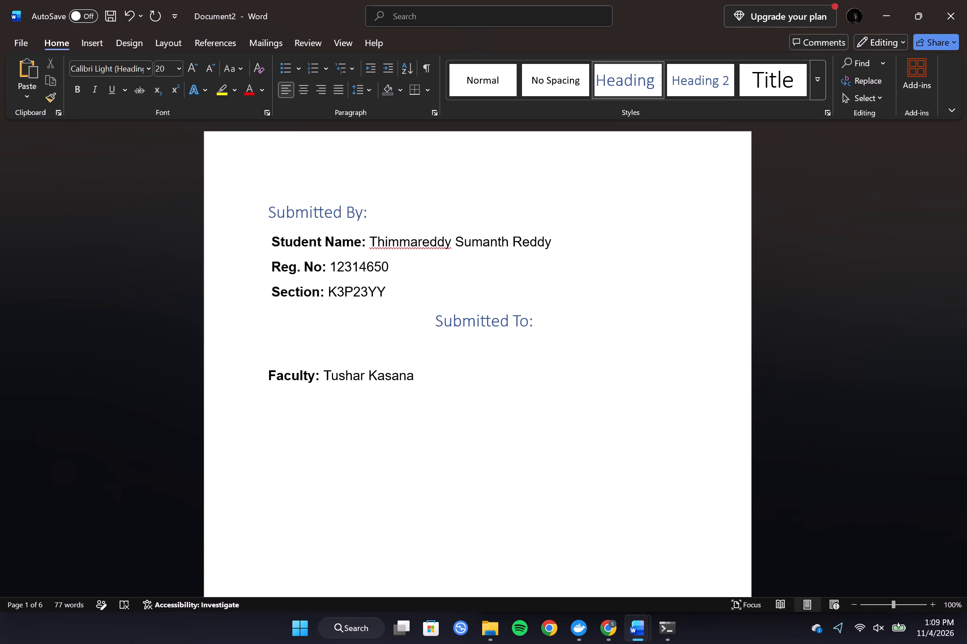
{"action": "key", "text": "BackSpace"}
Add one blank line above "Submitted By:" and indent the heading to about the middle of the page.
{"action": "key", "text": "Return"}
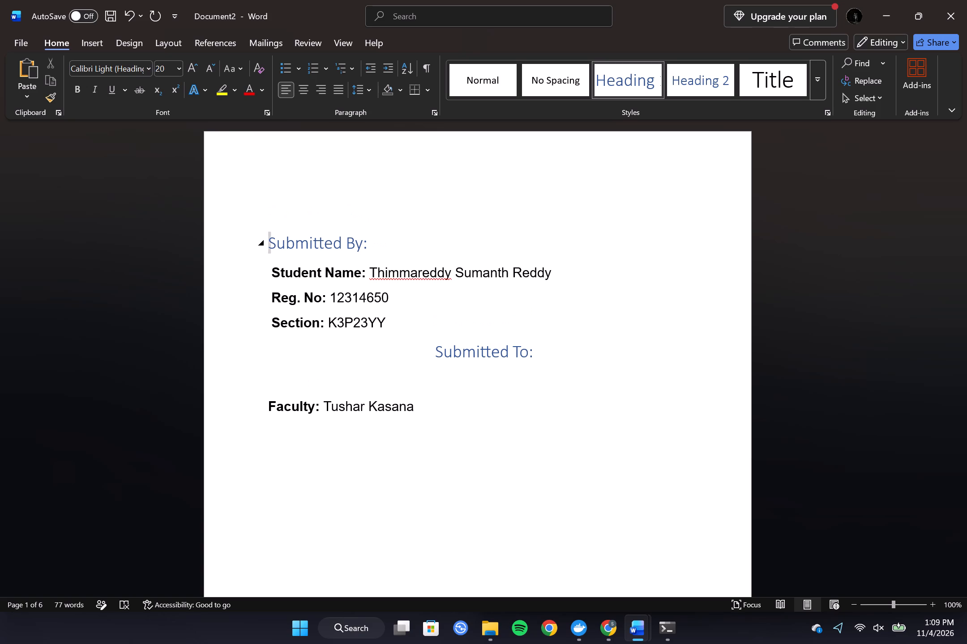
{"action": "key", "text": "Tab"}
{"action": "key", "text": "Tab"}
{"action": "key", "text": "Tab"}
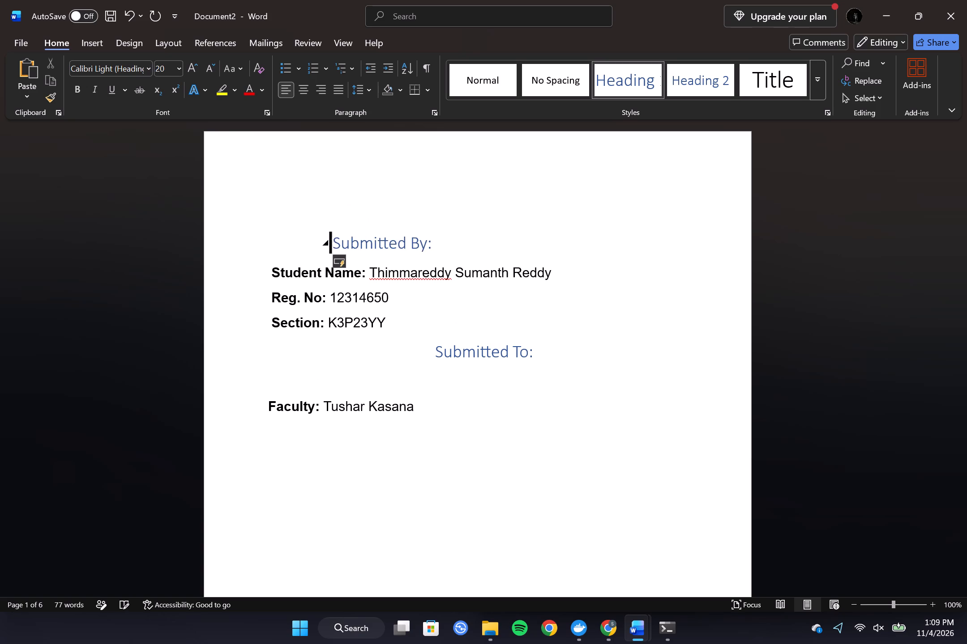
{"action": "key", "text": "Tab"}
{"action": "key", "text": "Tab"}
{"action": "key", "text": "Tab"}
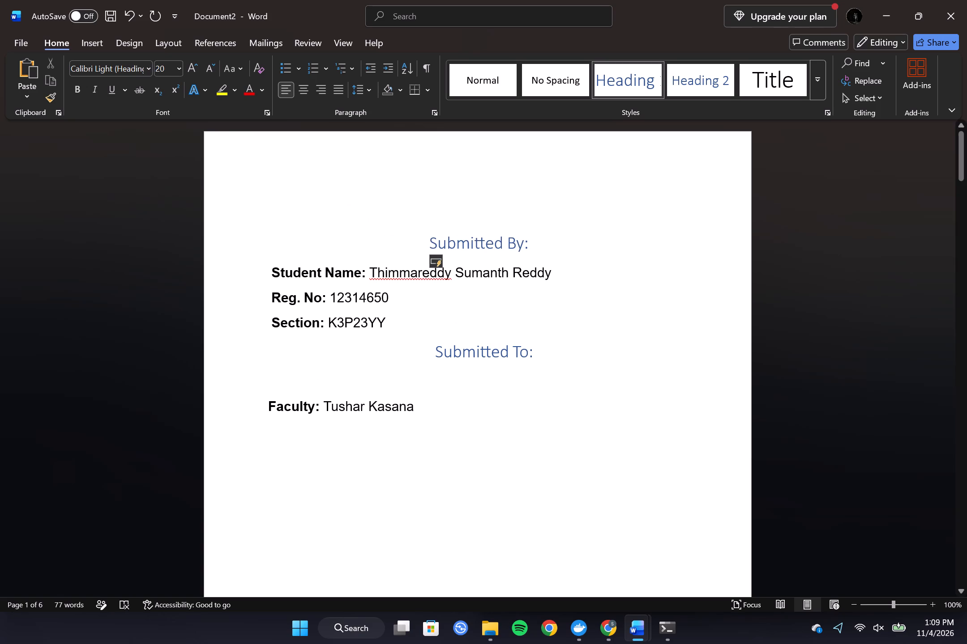
Remove the blank space between the "Submitted To:" heading and the "Faculty:" line.
{"action": "left_click", "coordinate": [416, 390]}
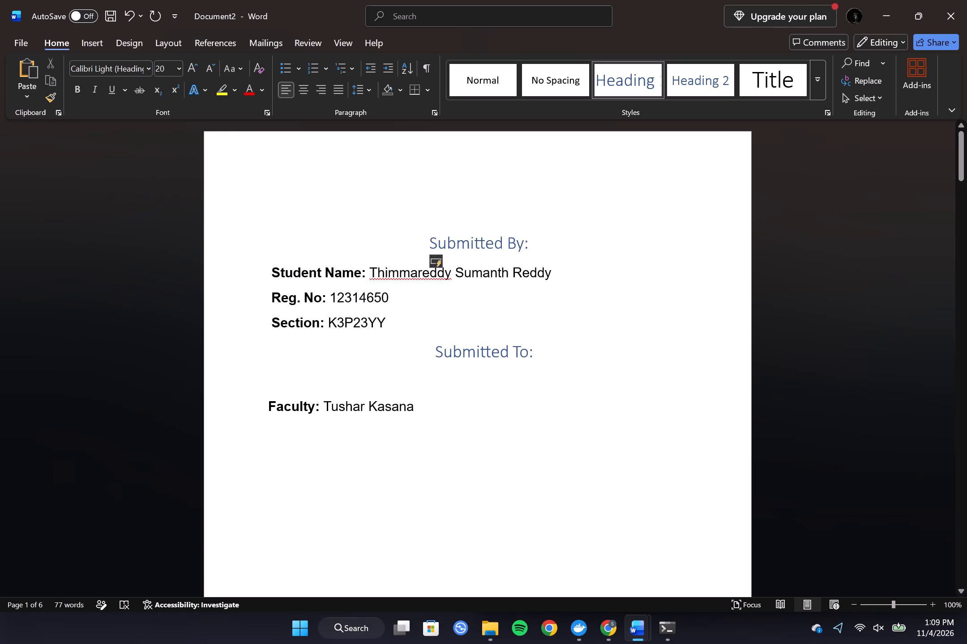
{"action": "key", "text": "BackSpace"}
{"action": "key", "text": "BackSpace"}
{"action": "key", "text": "BackSpace"}
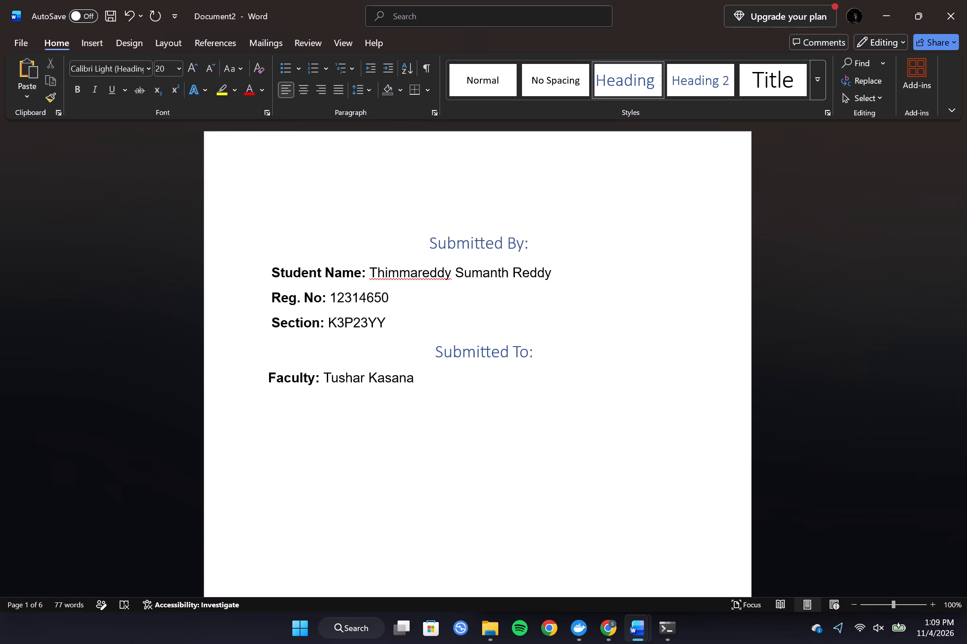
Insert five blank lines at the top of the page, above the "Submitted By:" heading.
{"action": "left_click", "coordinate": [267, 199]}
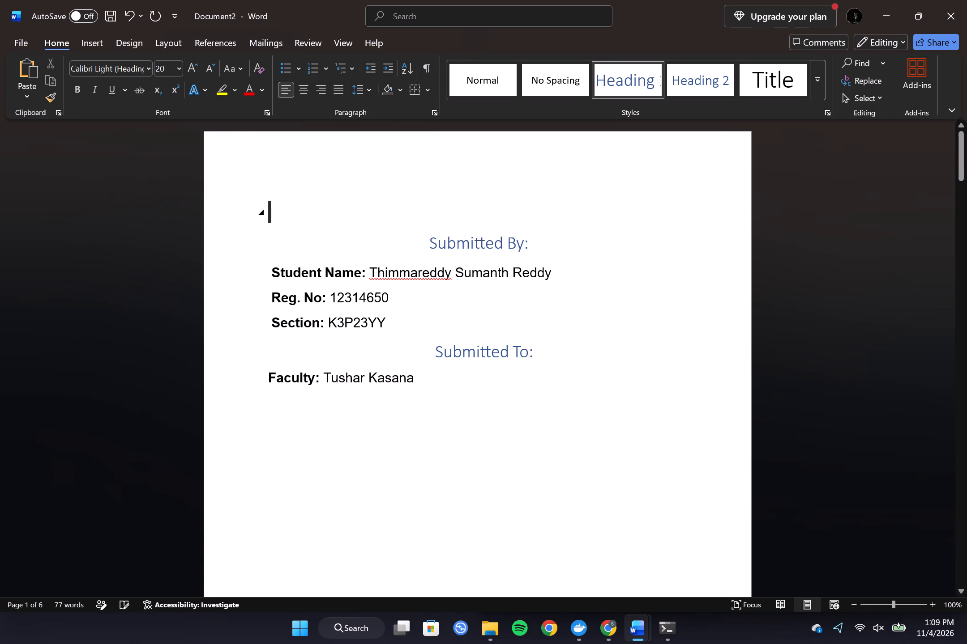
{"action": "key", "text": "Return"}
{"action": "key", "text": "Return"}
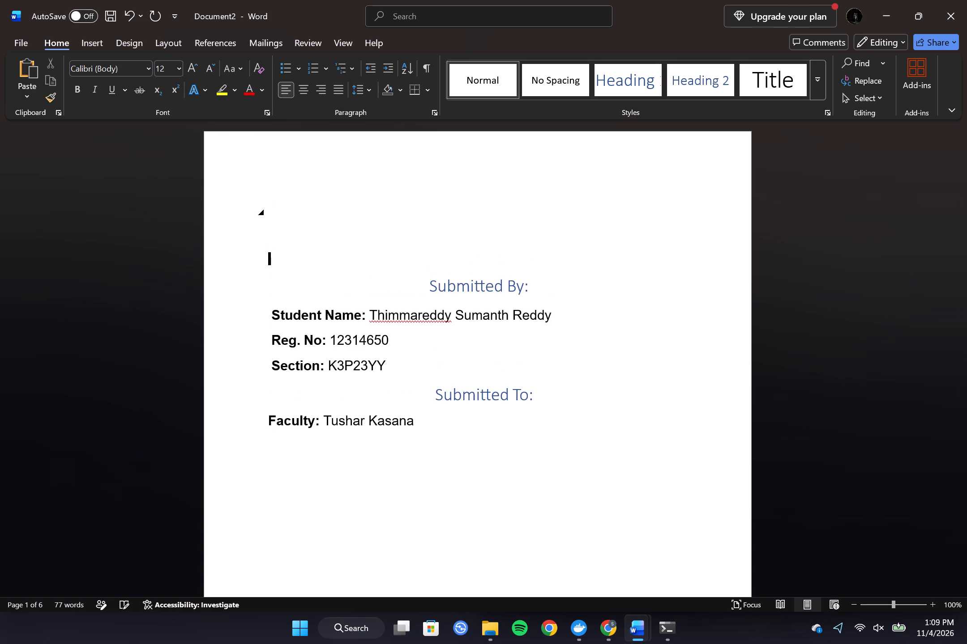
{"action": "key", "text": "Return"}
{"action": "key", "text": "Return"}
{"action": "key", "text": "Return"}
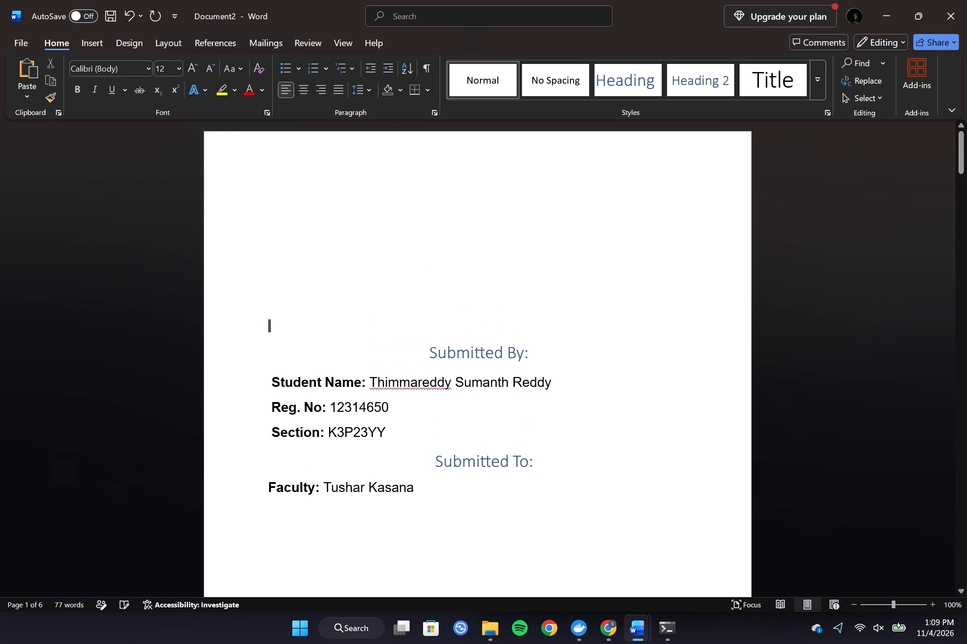
Delete the "Submitted By:" heading with the blank lines above it and the leading space before "Student Name:".
{"action": "right_click", "coordinate": [258, 209]}
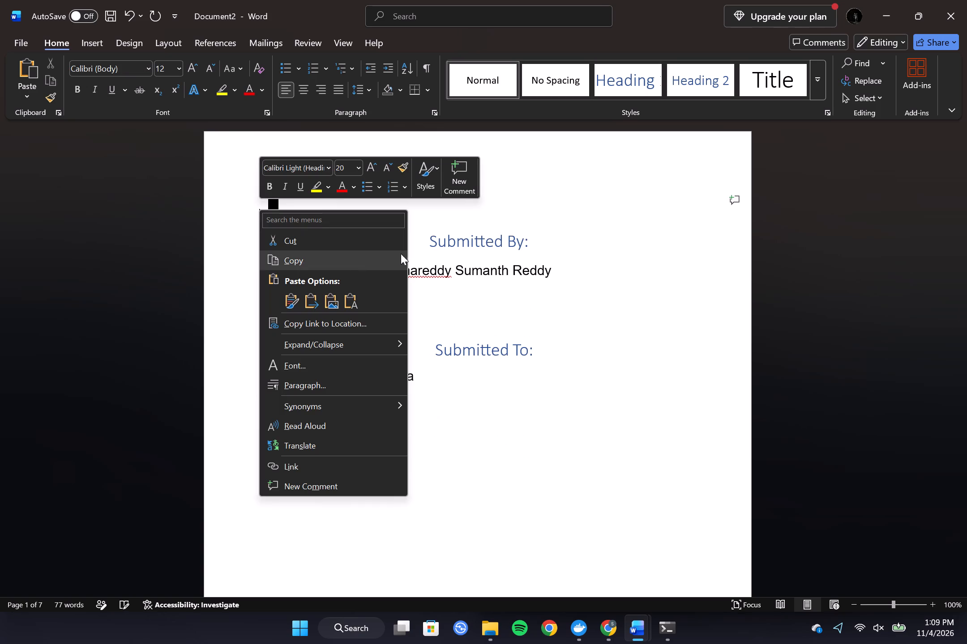
{"action": "left_click", "coordinate": [431, 245]}
{"action": "left_click_drag", "start_coordinate": [555, 245], "coordinate": [514, 208]}
{"action": "key", "text": "BackSpace"}
{"action": "key", "text": "BackSpace"}
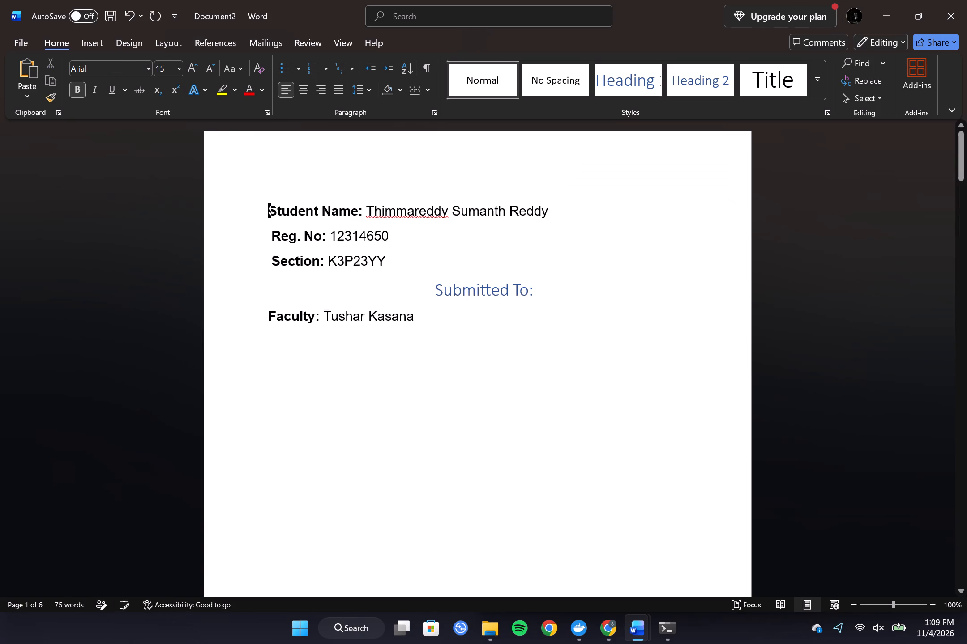
{"action": "key", "text": "BackSpace"}
{"action": "key", "text": "BackSpace"}
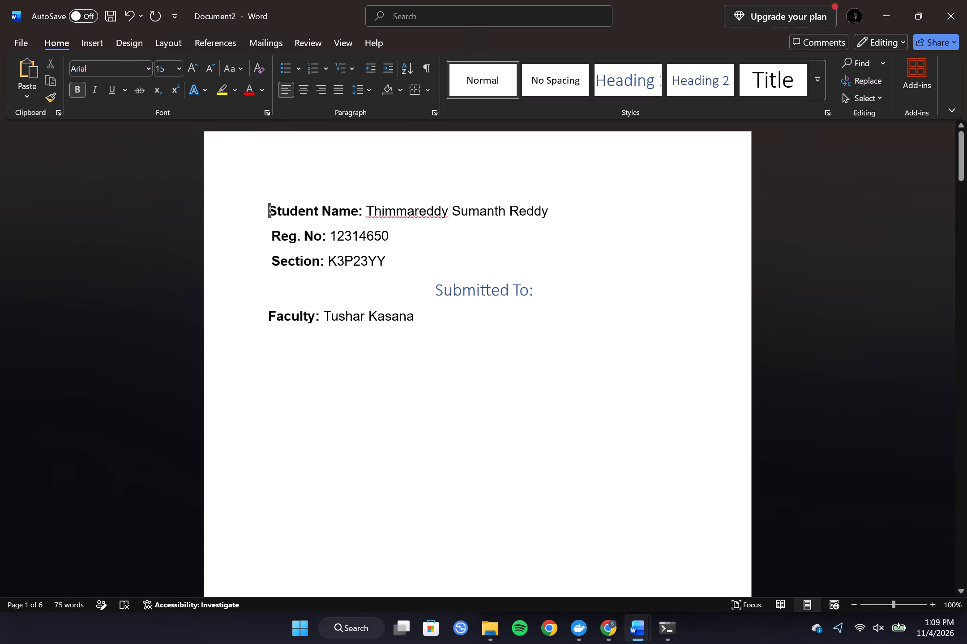
Remove the leading spaces before "Reg. No:" and "Section:" so they align with the page's text margin.
{"action": "key", "text": "Down"}
{"action": "key", "text": "BackSpace"}
{"action": "key", "text": "Down"}
{"action": "key", "text": "BackSpace"}
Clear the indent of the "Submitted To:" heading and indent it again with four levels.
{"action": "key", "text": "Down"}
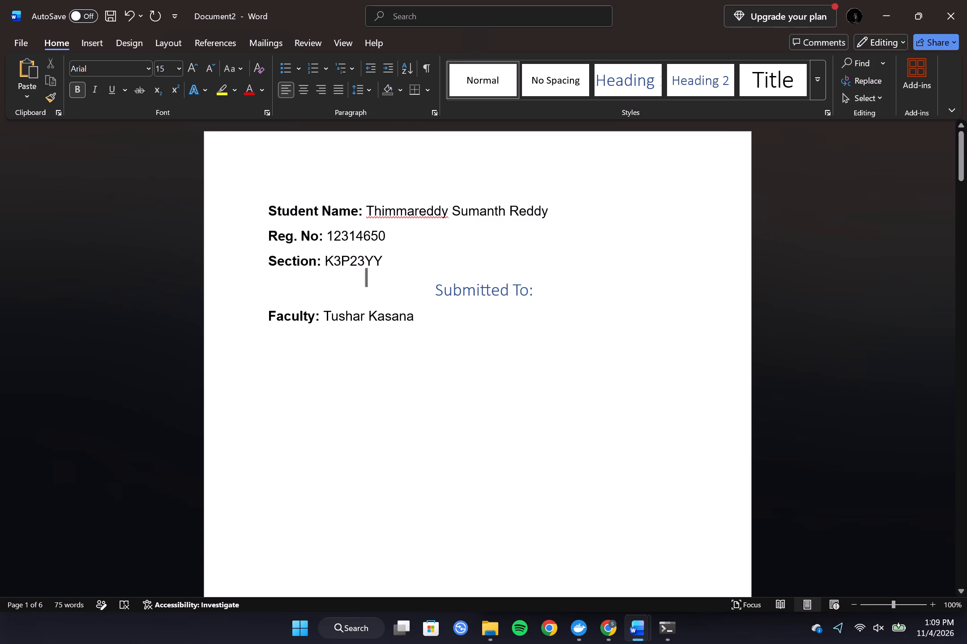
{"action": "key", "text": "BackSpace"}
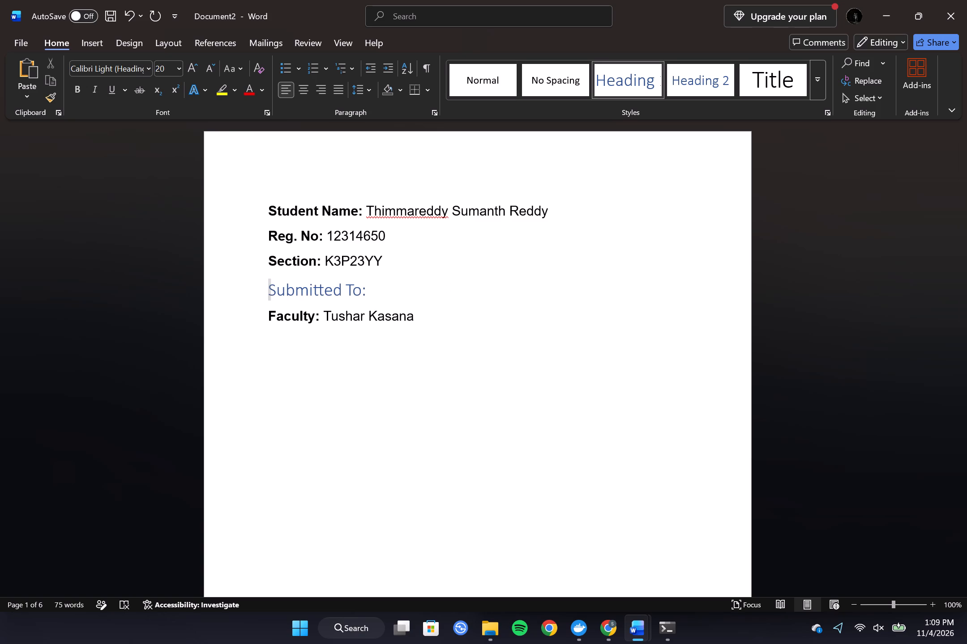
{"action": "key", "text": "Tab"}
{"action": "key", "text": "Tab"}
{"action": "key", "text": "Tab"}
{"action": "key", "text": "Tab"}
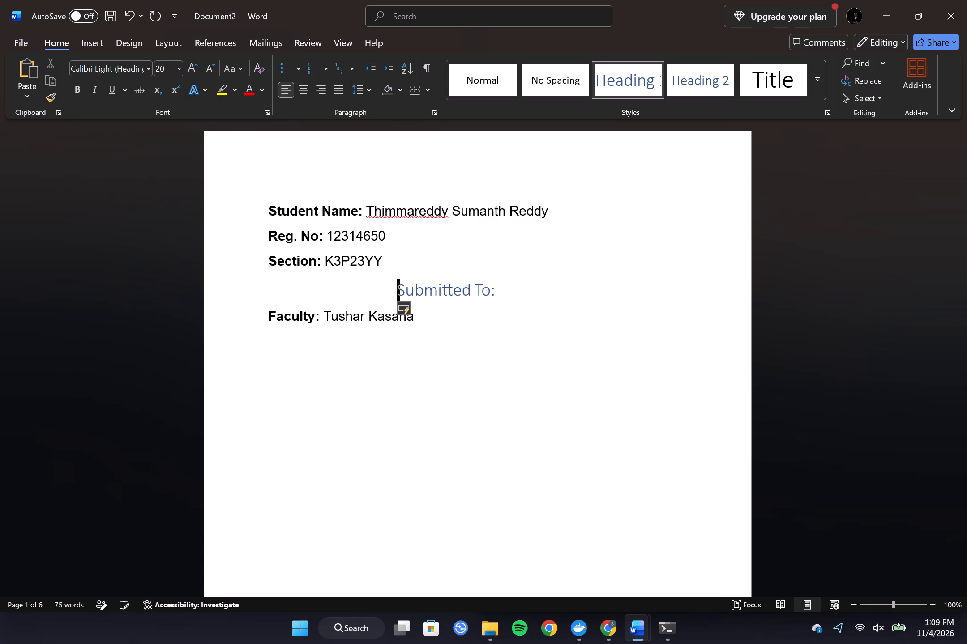
Delete the "Submitted To:" heading between the section and faculty lines.
{"action": "left_click_drag", "start_coordinate": [506, 291], "coordinate": [484, 262]}
{"action": "key", "text": "BackSpace"}
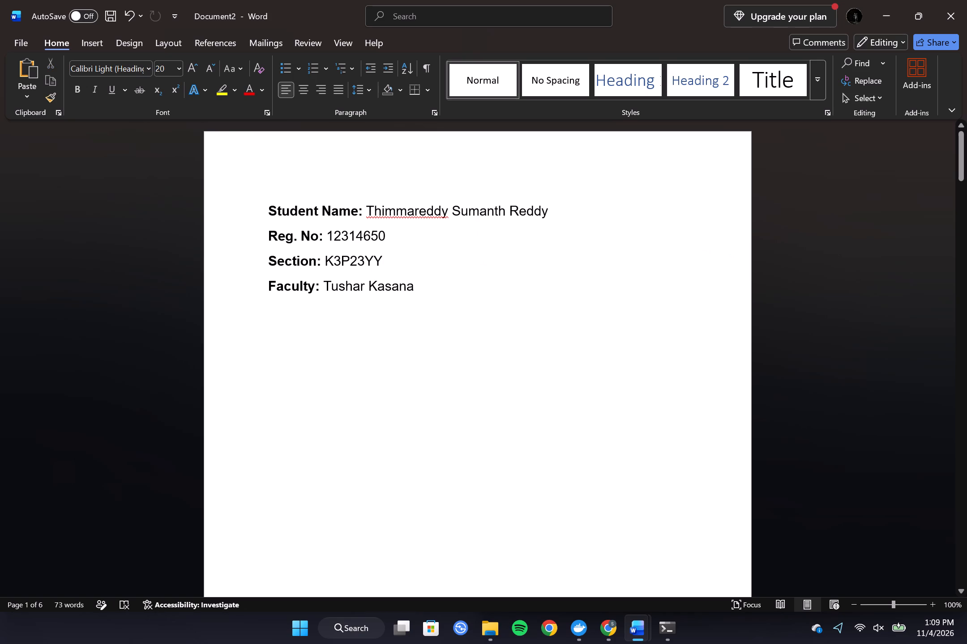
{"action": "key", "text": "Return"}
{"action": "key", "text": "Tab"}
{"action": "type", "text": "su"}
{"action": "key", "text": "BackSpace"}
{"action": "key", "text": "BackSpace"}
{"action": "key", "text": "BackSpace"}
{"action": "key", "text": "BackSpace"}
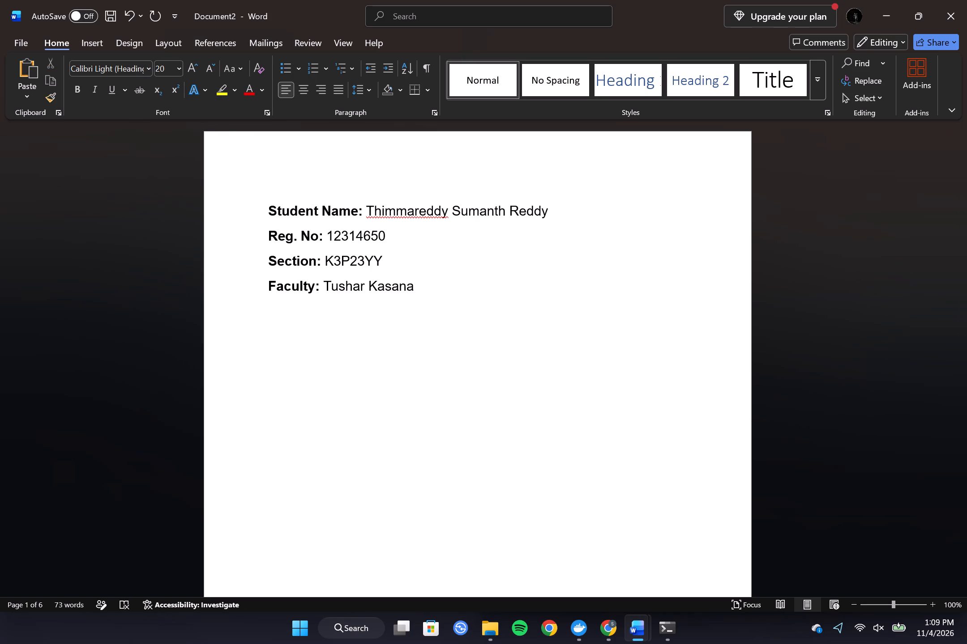
Add "Submitted To:" without an indent on its own line above the "Faculty:" line.
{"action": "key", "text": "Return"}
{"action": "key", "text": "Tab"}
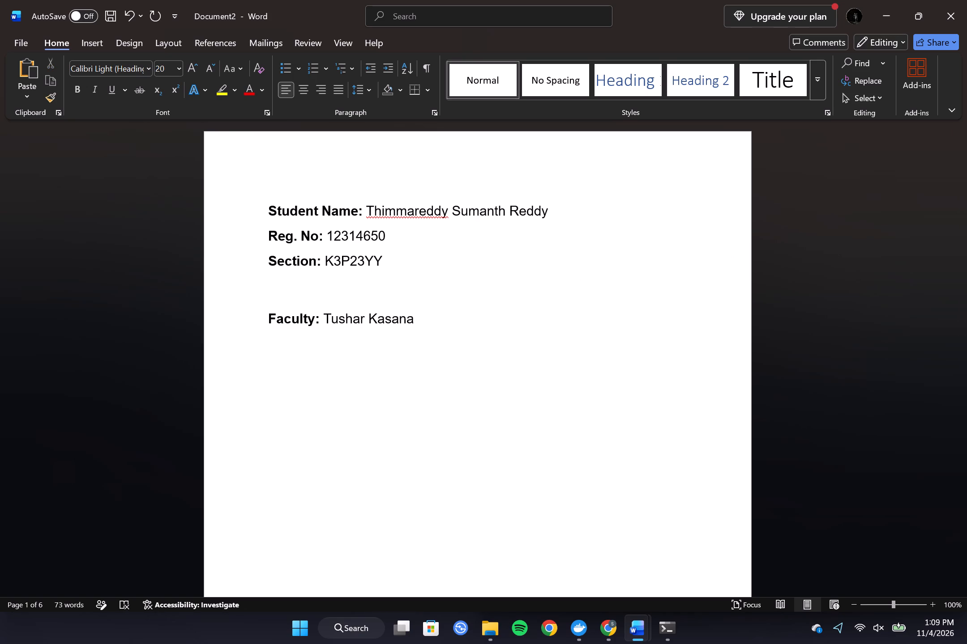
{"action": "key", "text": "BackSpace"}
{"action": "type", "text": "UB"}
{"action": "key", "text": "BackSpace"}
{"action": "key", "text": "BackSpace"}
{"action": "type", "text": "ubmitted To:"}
Place the insertion point at the start of the "Student Name:" line.
{"action": "left_click", "coordinate": [363, 186]}
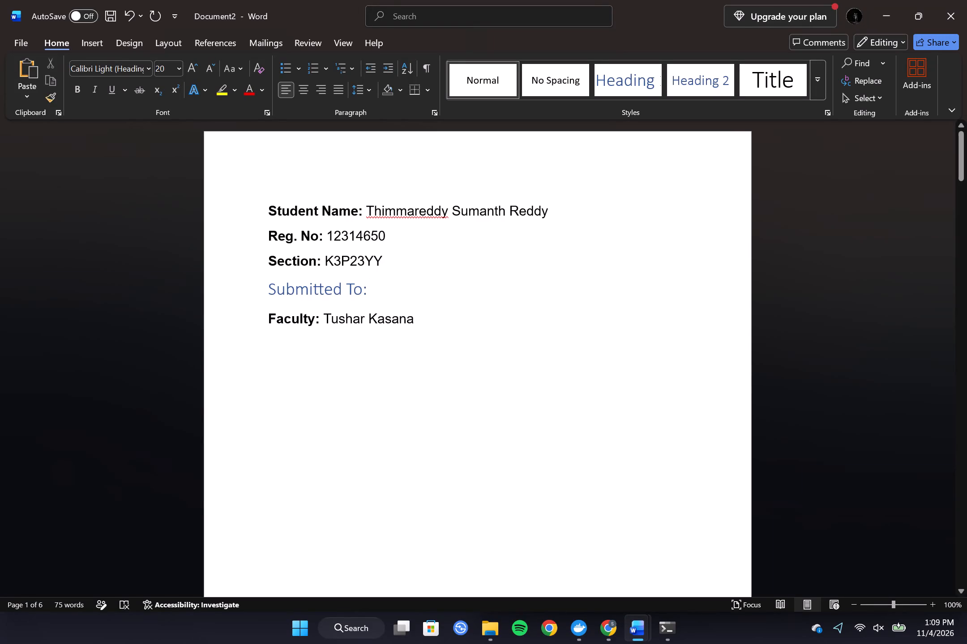
Insert an empty line above the "Student Name:" line.
{"action": "left_click", "coordinate": [268, 209]}
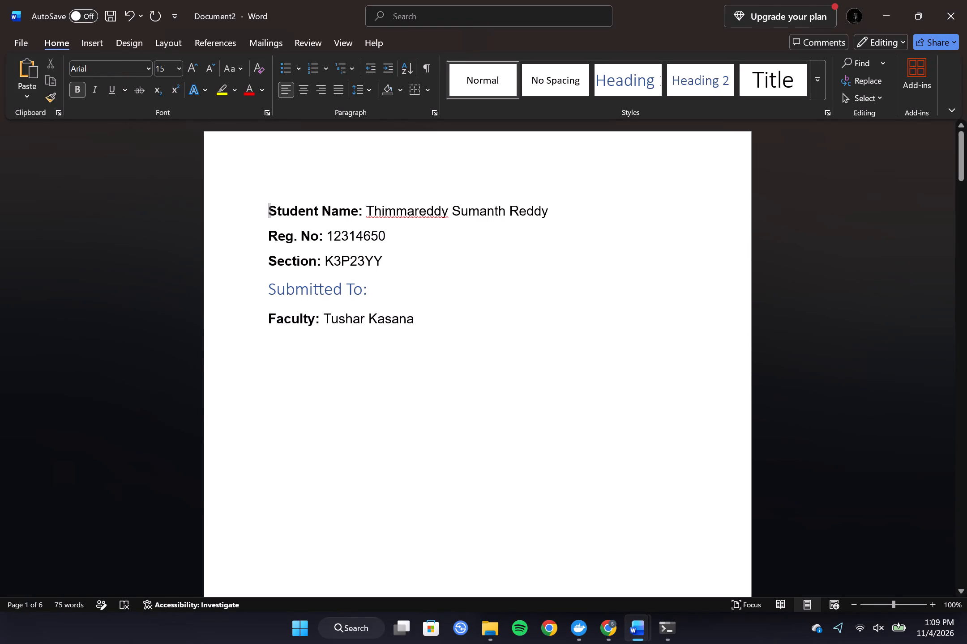
{"action": "key", "text": "Return"}
{"action": "key", "text": "Up"}
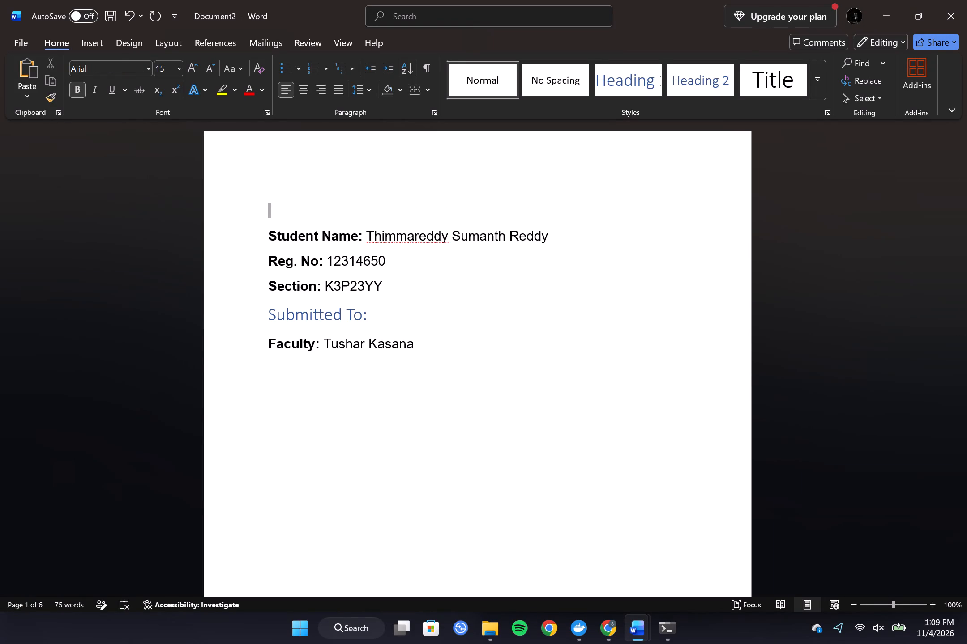
{"action": "key", "text": "BackSpace"}
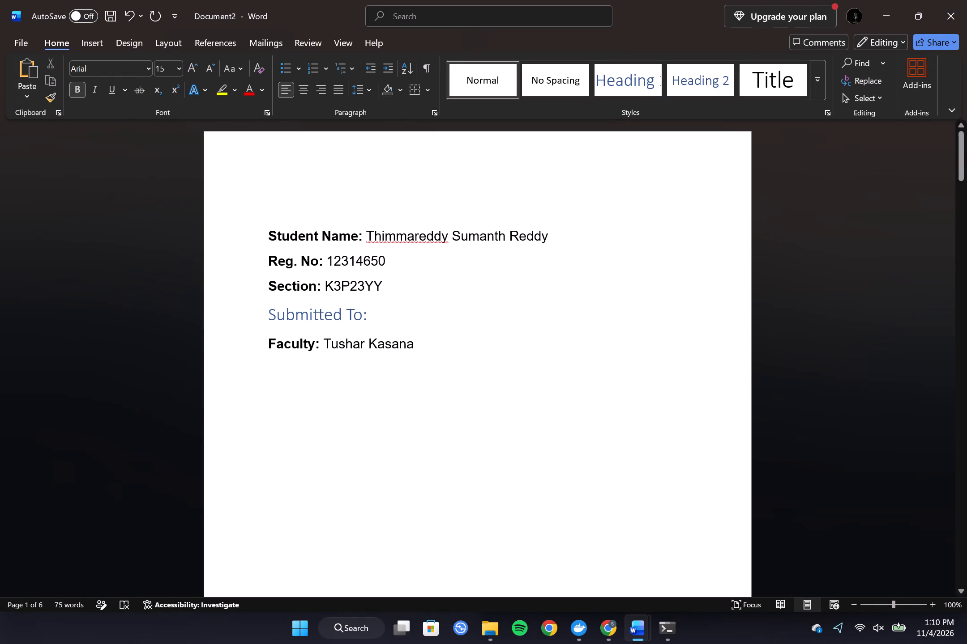
Copy the "Submitted To:" heading line above the faculty entry.
{"action": "left_click_drag", "start_coordinate": [373, 319], "coordinate": [261, 305]}
{"action": "key", "text": "ctrl+c"}
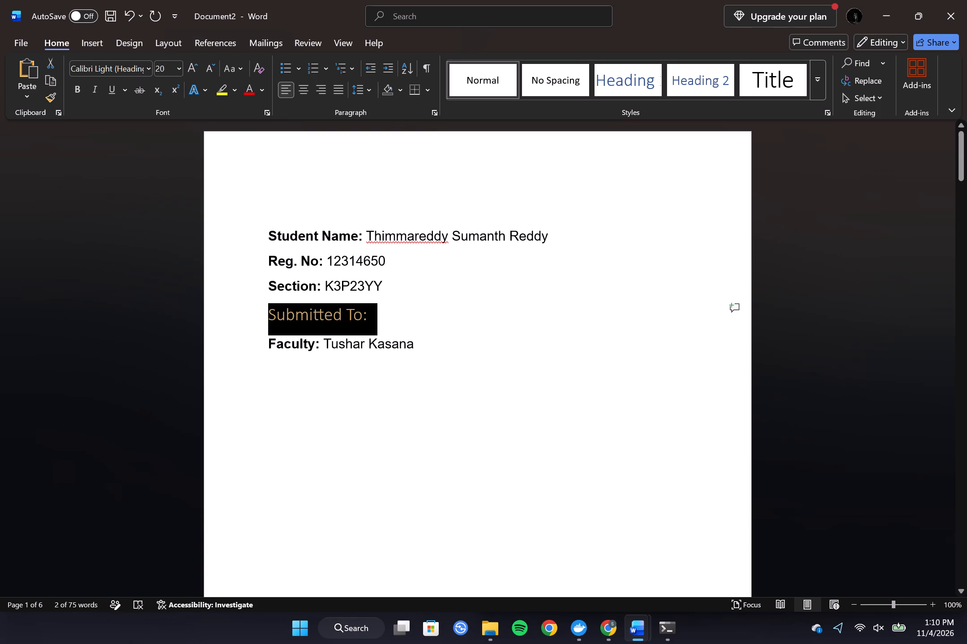
Paste the copied "Submitted To:" heading on the empty line above "Student Name:", without an extra blank line below it.
{"action": "left_click", "coordinate": [288, 216]}
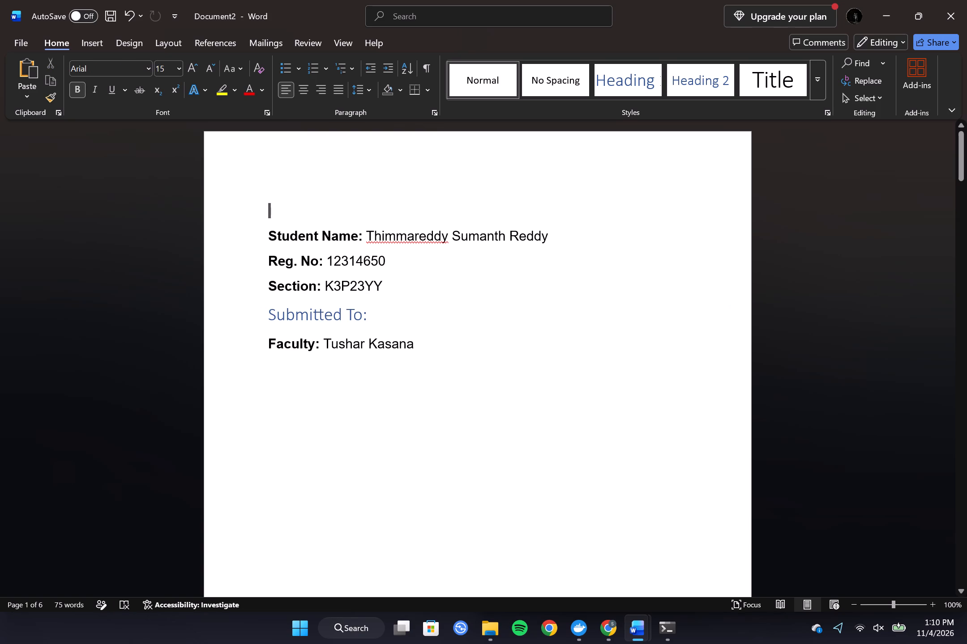
{"action": "key", "text": "ctrl+v"}
{"action": "key", "text": "BackSpace"}
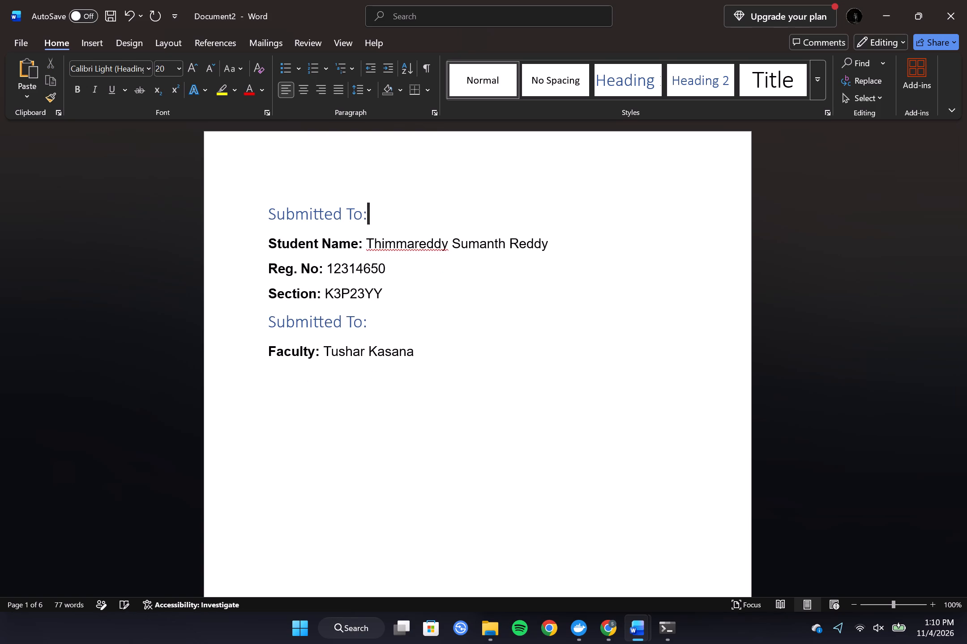
Change the heading above the student details to read "Submitted By:".
{"action": "left_click", "coordinate": [355, 217]}
{"action": "key", "text": "Right"}
{"action": "key", "text": "BackSpace"}
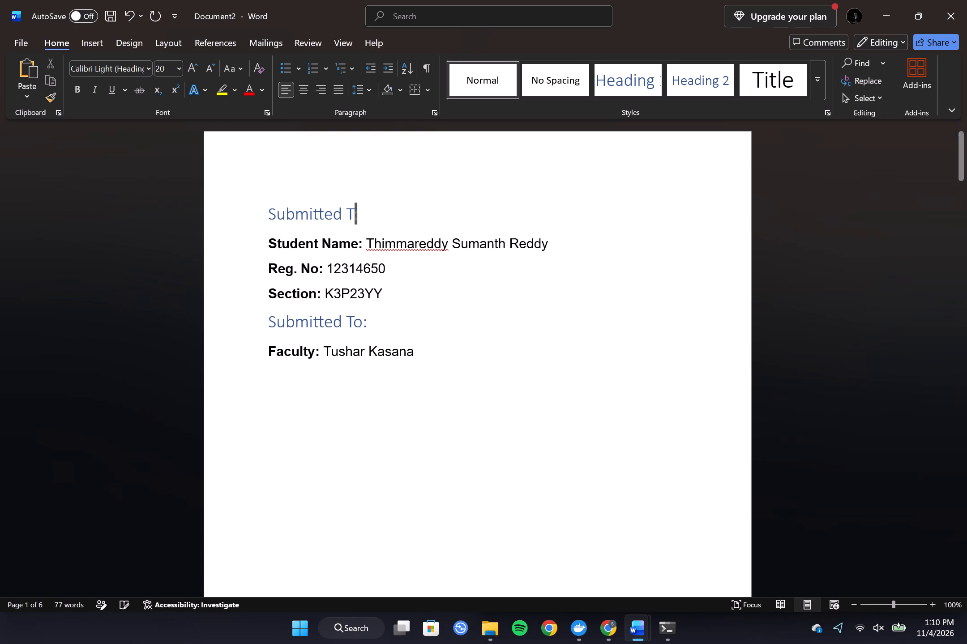
{"action": "key", "text": "BackSpace"}
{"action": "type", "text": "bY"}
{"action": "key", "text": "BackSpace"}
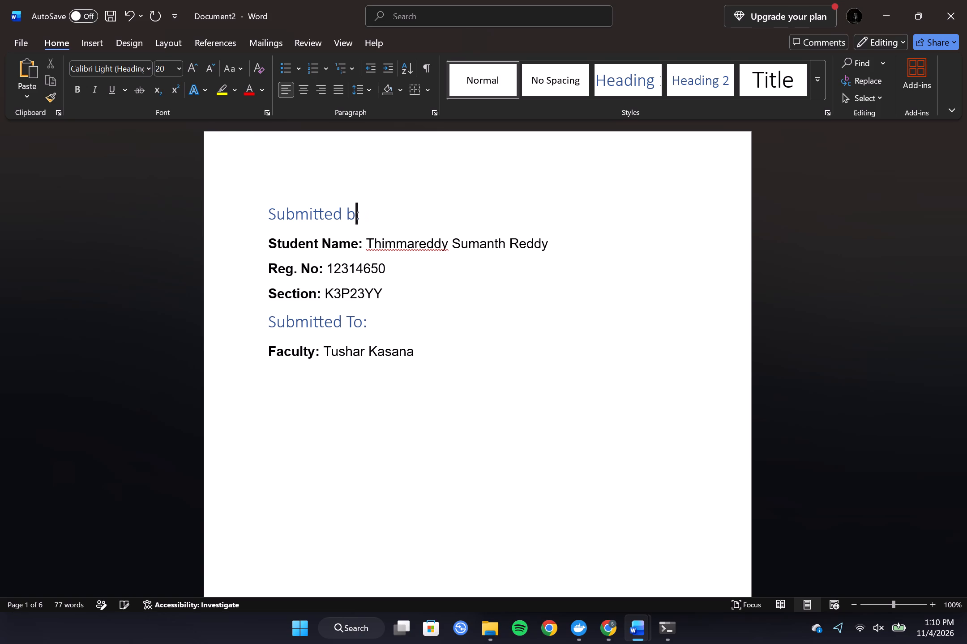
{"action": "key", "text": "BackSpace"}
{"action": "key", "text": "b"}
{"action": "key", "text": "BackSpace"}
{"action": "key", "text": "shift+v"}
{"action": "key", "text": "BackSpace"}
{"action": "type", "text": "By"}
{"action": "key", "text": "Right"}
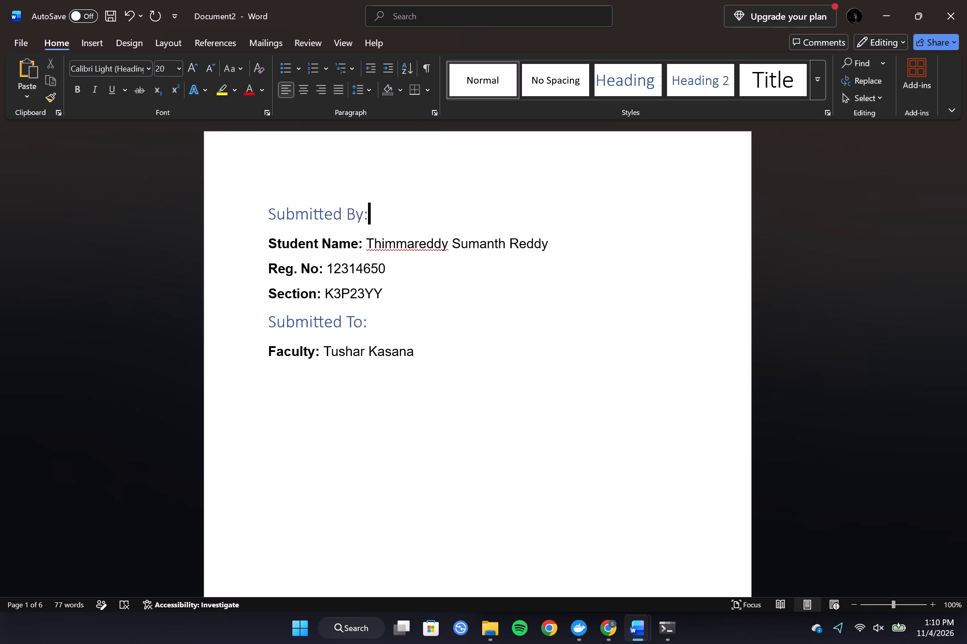
Insert seven empty lines between the "Section:" line and the "Submitted To:" heading.
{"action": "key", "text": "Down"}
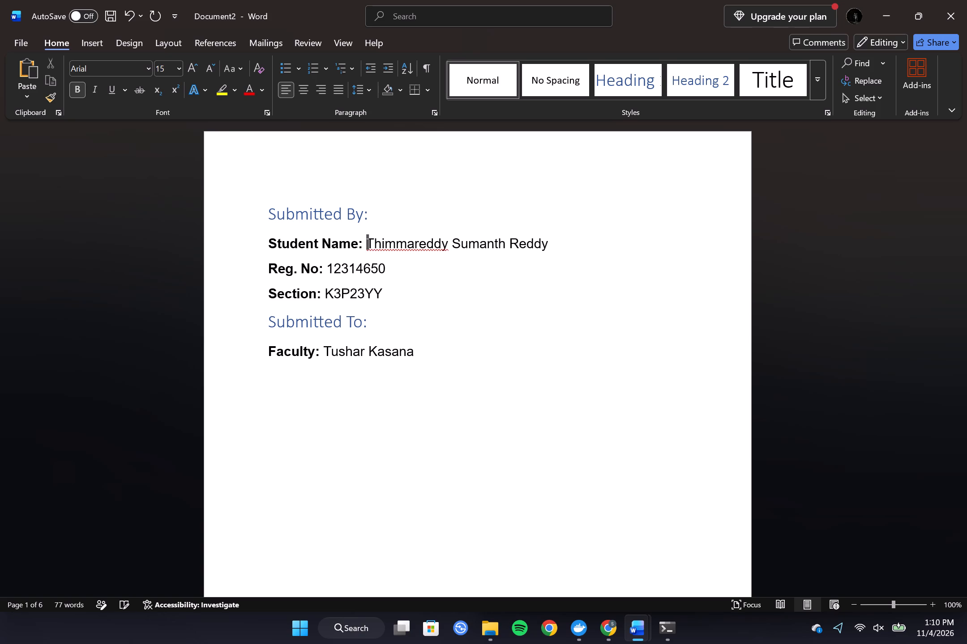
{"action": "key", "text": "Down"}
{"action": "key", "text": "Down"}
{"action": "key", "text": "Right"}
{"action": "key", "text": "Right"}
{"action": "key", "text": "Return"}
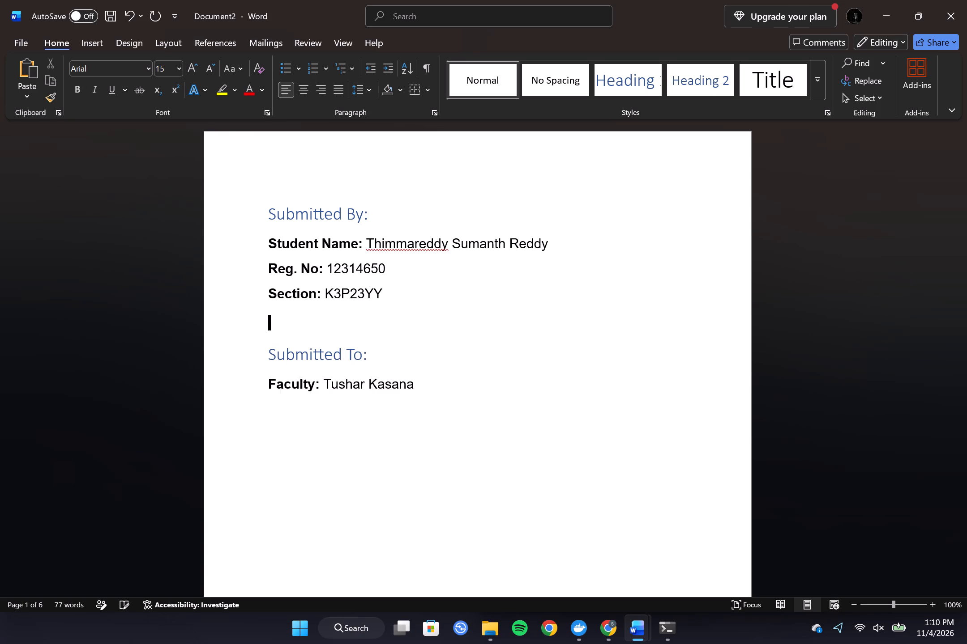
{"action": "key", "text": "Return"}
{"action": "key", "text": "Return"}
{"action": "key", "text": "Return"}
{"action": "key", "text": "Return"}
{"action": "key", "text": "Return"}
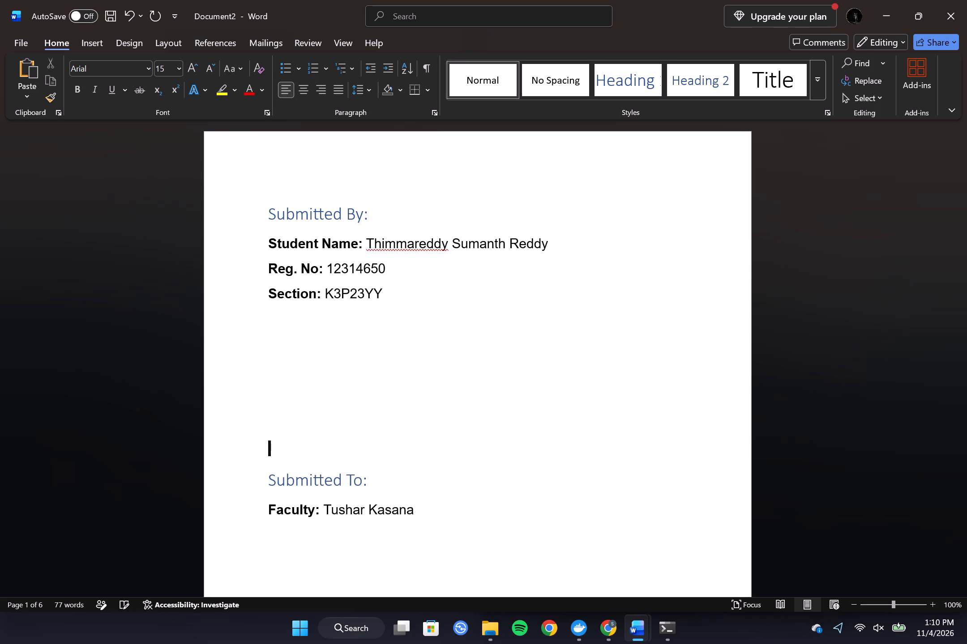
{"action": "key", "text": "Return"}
Insert two empty lines above the "Submitted By:" heading to move the block down the page.
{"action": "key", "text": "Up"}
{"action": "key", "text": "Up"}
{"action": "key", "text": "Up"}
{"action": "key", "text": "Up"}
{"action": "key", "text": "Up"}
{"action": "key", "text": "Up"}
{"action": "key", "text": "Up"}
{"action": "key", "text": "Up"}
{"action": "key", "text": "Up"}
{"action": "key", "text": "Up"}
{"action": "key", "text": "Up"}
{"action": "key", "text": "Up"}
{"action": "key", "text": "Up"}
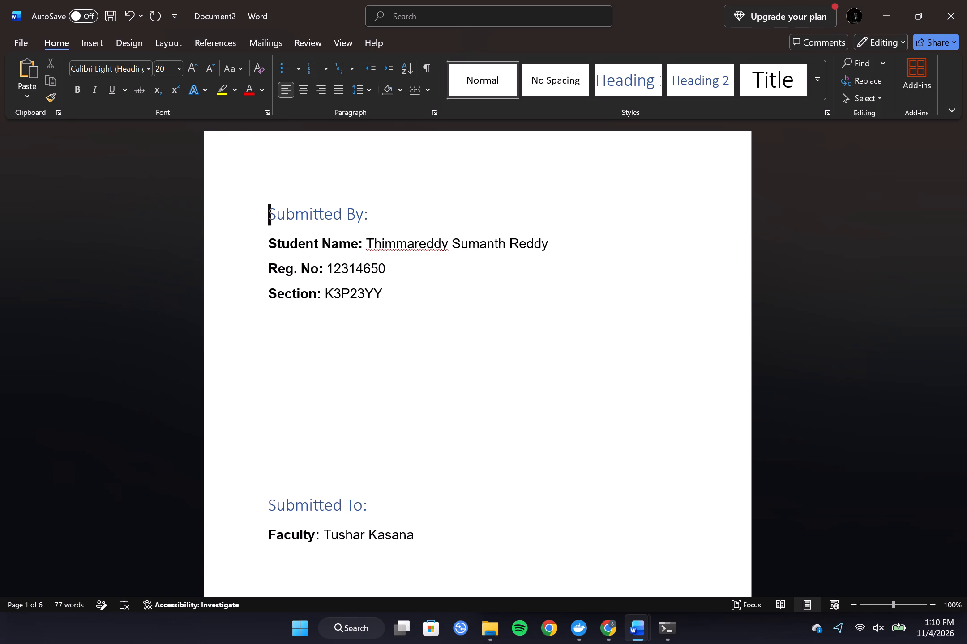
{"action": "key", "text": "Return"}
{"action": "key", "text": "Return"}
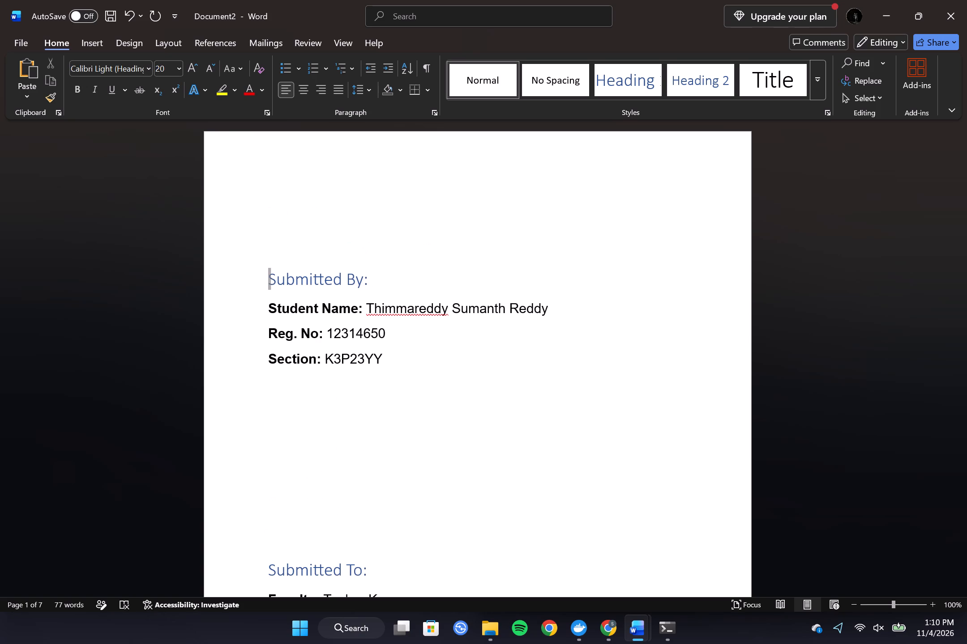
Delete six of the empty lines above "Submitted To:", keeping a single blank line after the "Section:" line.
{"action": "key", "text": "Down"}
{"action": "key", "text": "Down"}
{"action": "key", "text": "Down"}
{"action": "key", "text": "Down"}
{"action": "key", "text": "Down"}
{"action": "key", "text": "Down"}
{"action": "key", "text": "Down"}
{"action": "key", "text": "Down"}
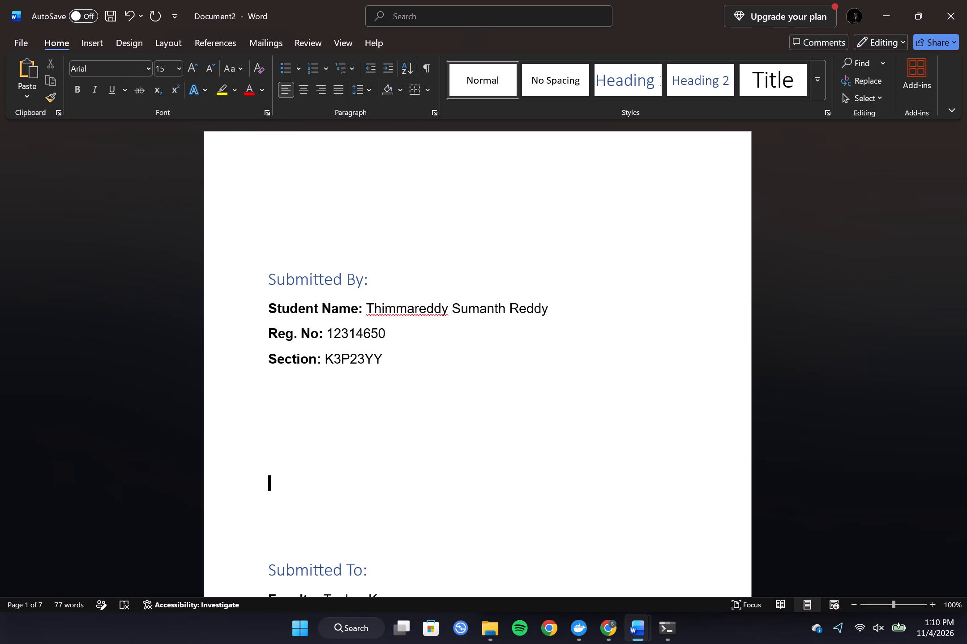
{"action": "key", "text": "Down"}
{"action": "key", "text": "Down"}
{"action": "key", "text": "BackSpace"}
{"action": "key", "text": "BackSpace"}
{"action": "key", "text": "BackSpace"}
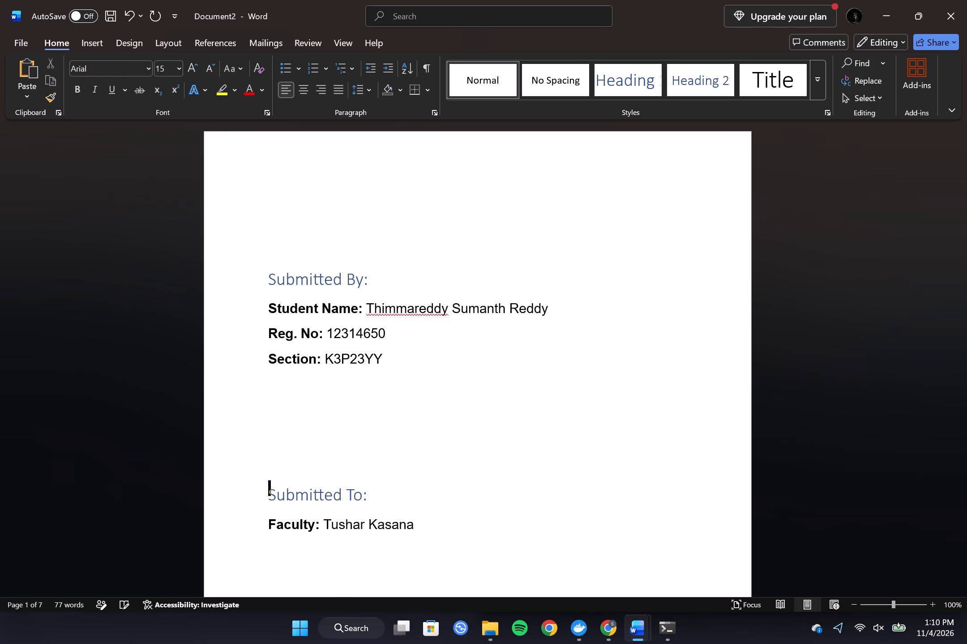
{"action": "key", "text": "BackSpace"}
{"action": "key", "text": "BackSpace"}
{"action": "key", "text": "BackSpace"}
Insert three more empty lines above the "Submitted By:" heading.
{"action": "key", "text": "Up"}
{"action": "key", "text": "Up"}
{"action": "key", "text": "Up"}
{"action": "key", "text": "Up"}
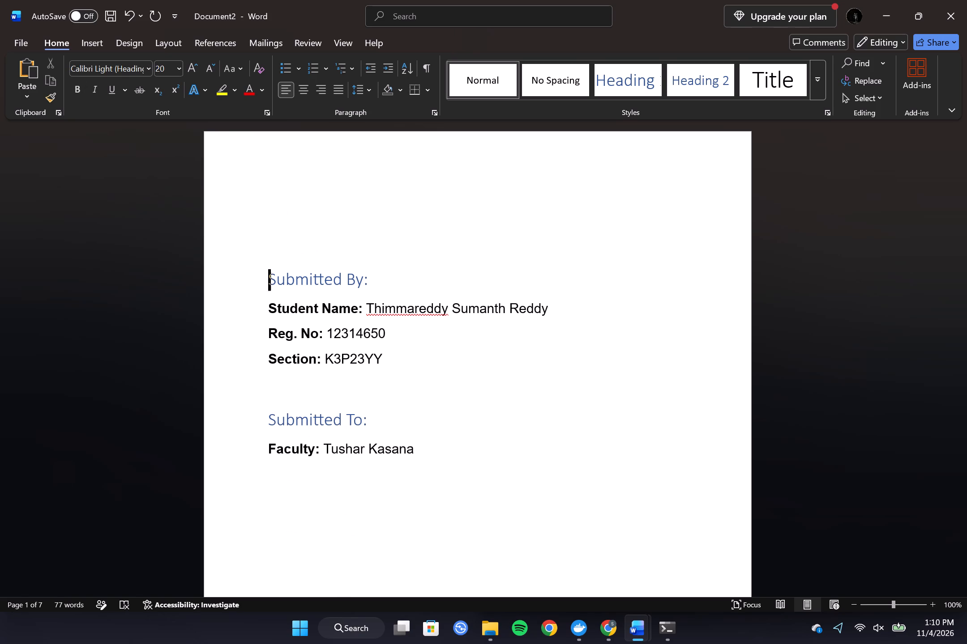
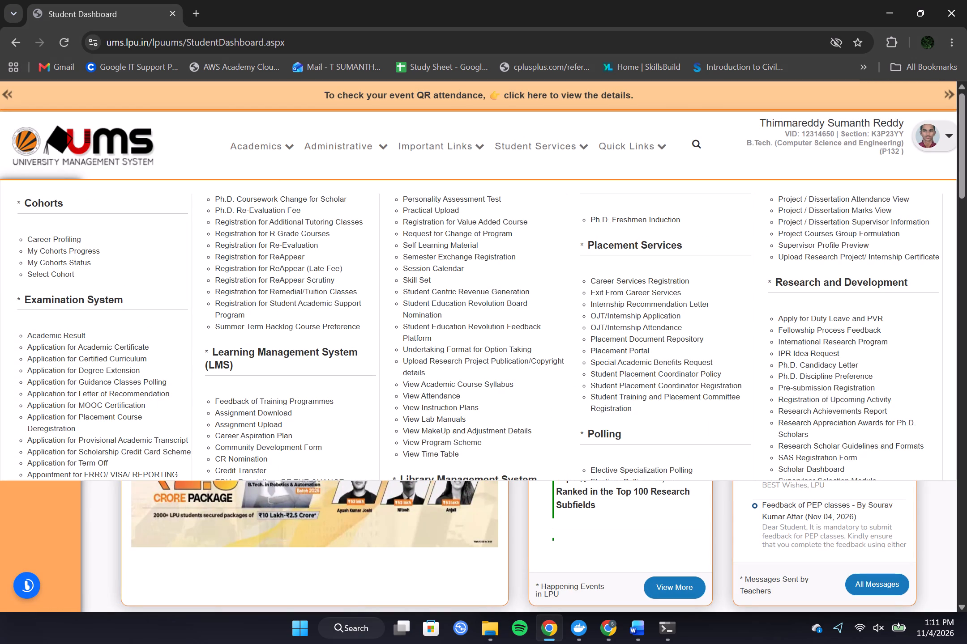
Open the assignment upload page and choose course INT328::NETWORK VIRTUALIZATION AND CLOUD SECURITY with the faculty member named on the cover.
{"action": "left_click", "coordinate": [270, 419]}
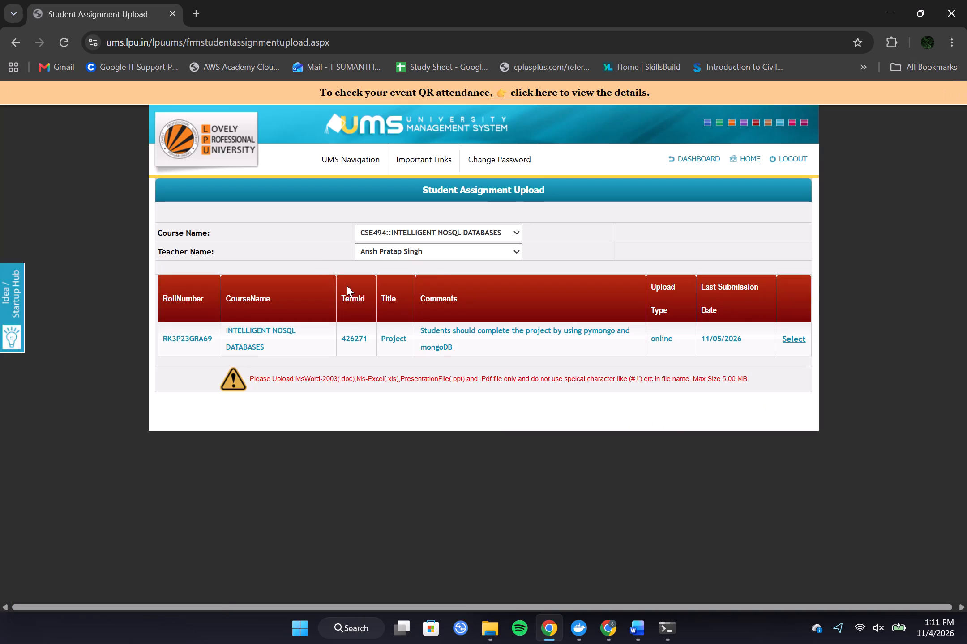
{"action": "left_click", "coordinate": [445, 224]}
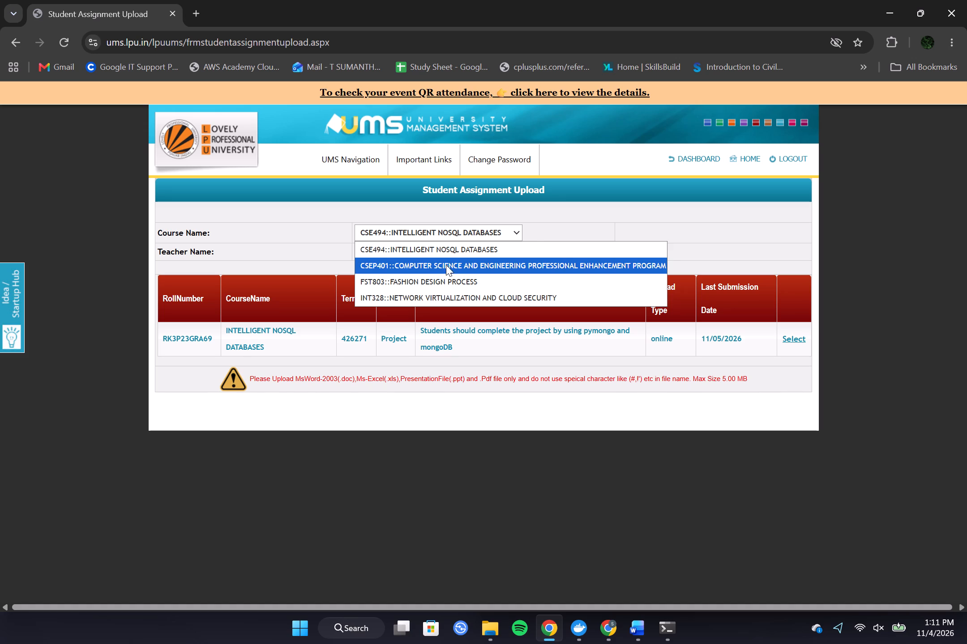
{"action": "left_click", "coordinate": [428, 262]}
{"action": "left_click", "coordinate": [447, 232]}
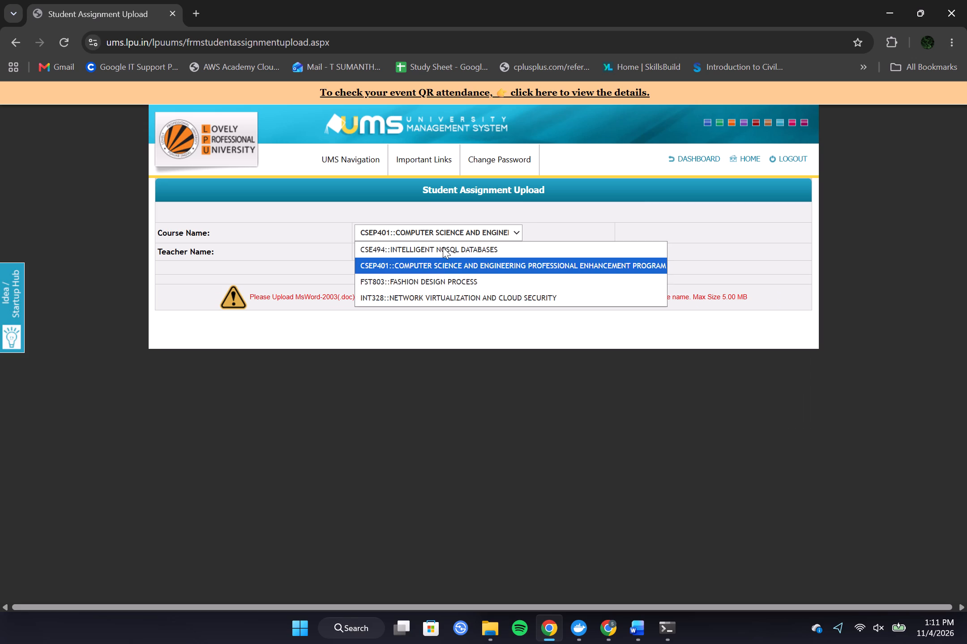
{"action": "left_click", "coordinate": [424, 299]}
{"action": "left_click", "coordinate": [436, 253]}
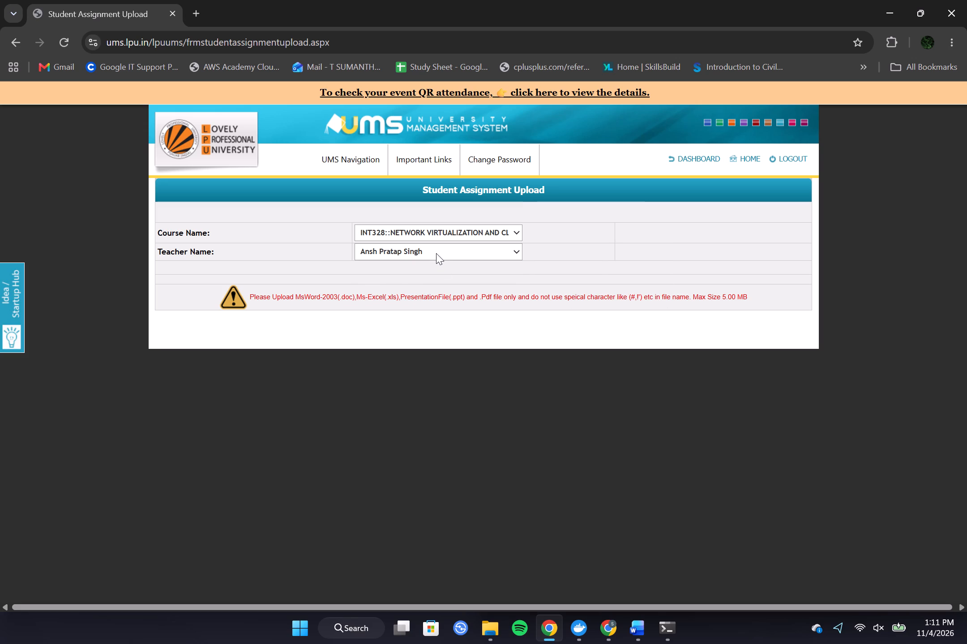
{"action": "left_click", "coordinate": [415, 331]}
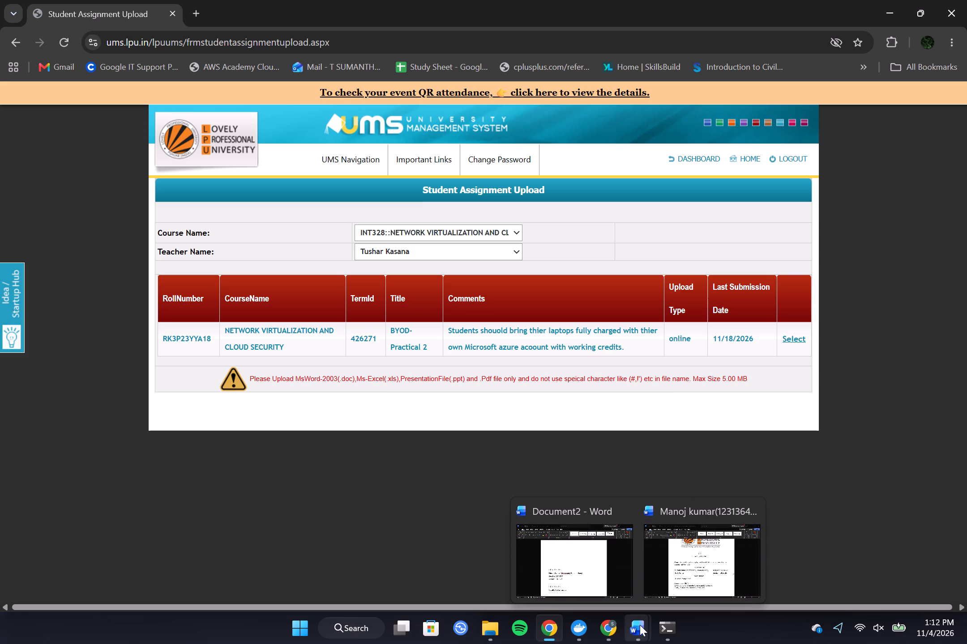
Copy the assignment title "BYOD-Practical 2" and paste it on the empty line at the top of the Word cover page in Document2.
{"action": "left_click_drag", "start_coordinate": [431, 347], "coordinate": [383, 327]}
{"action": "key", "text": "ctrl+c"}
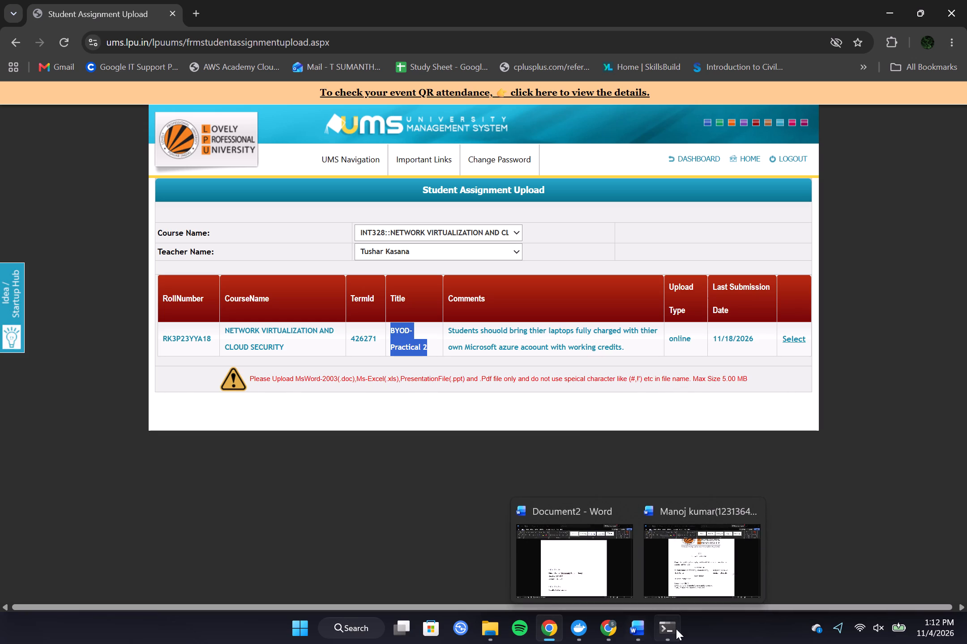
{"action": "left_click", "coordinate": [648, 631]}
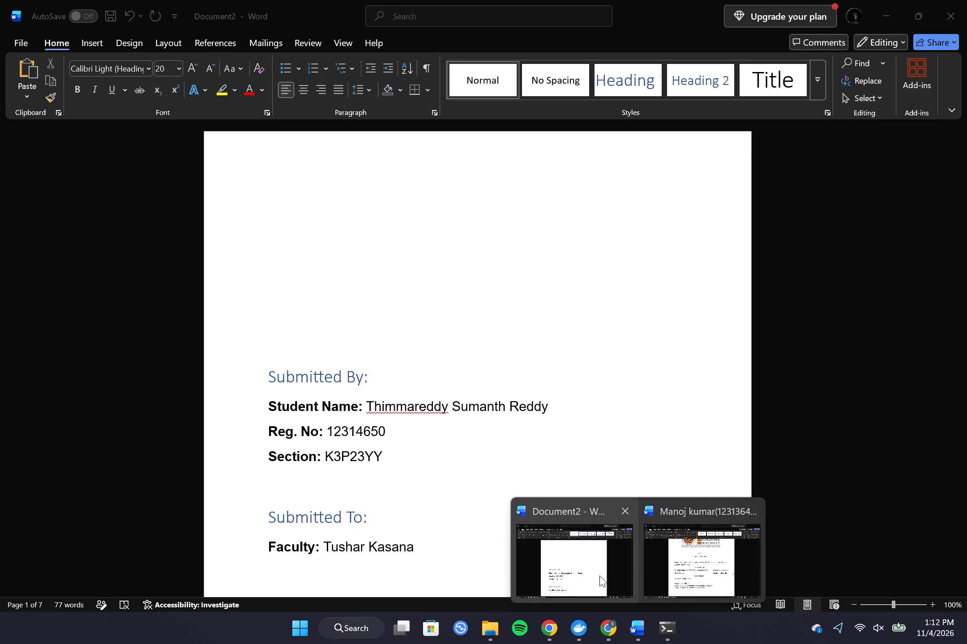
{"action": "left_click", "coordinate": [599, 576]}
{"action": "left_click", "coordinate": [373, 233]}
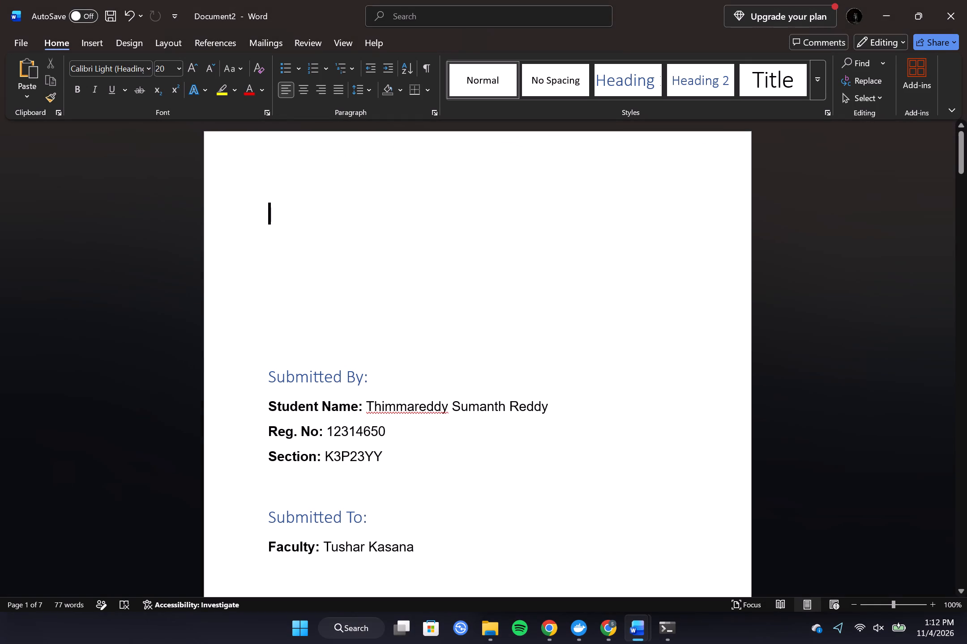
{"action": "key", "text": "ctrl+v"}
Set the font size of the "BYOD-Practical 2" title to 48.
{"action": "left_click_drag", "start_coordinate": [327, 224], "coordinate": [271, 224]}
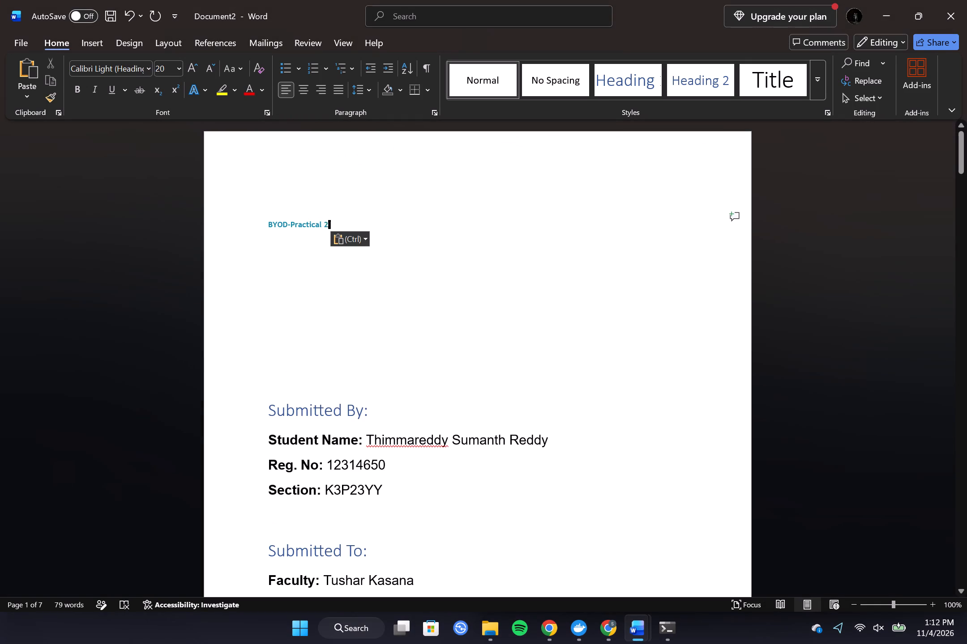
{"action": "left_click_drag", "start_coordinate": [271, 224], "coordinate": [253, 224]}
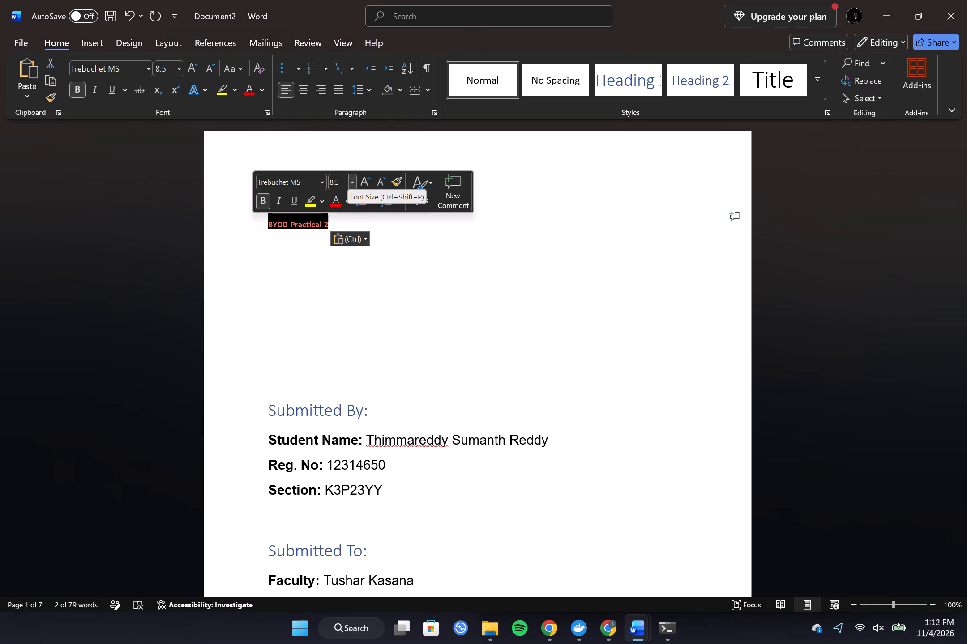
{"action": "left_click", "coordinate": [352, 184]}
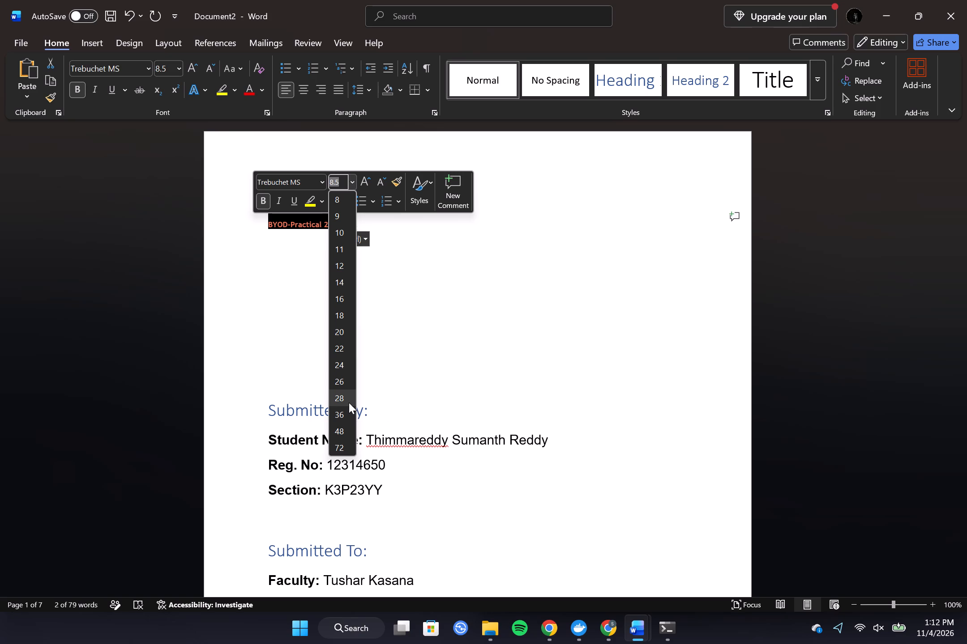
{"action": "left_click", "coordinate": [342, 425]}
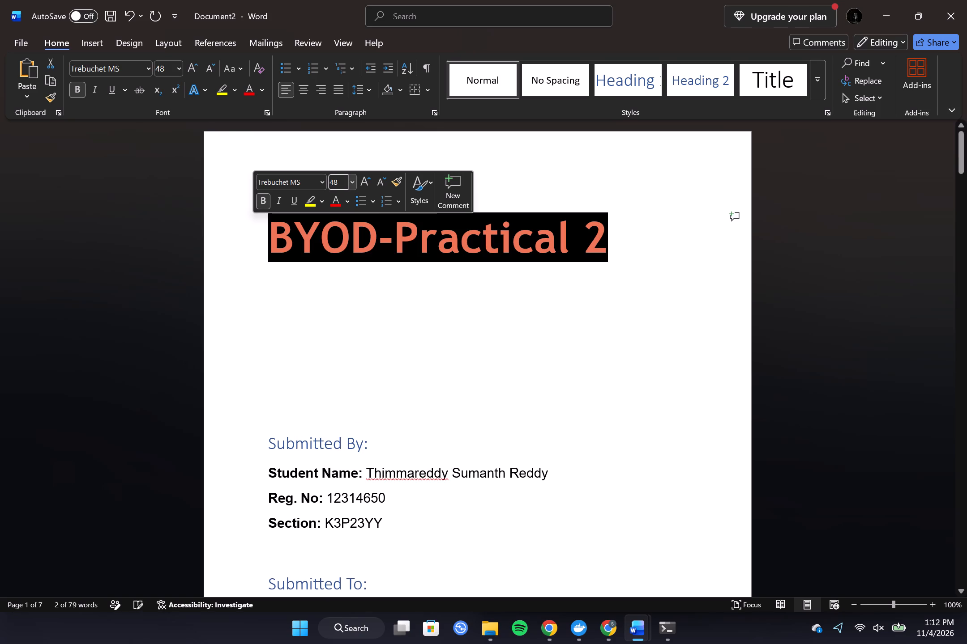
Delete three empty lines between the title and the "Submitted By:" heading.
{"action": "left_click", "coordinate": [299, 411]}
{"action": "key", "text": "BackSpace"}
{"action": "key", "text": "BackSpace"}
{"action": "key", "text": "BackSpace"}
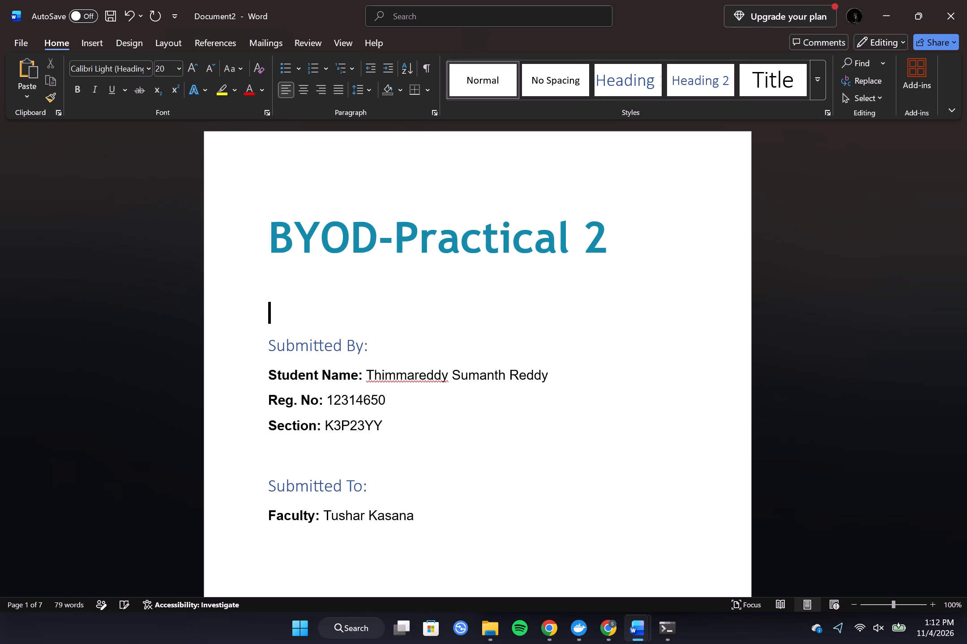
Shift the "BYOD-Practical 2" title towards the middle of the page with leading tab and space characters.
{"action": "left_click", "coordinate": [274, 241]}
{"action": "key", "text": "Tab"}
{"action": "key", "text": "Tab"}
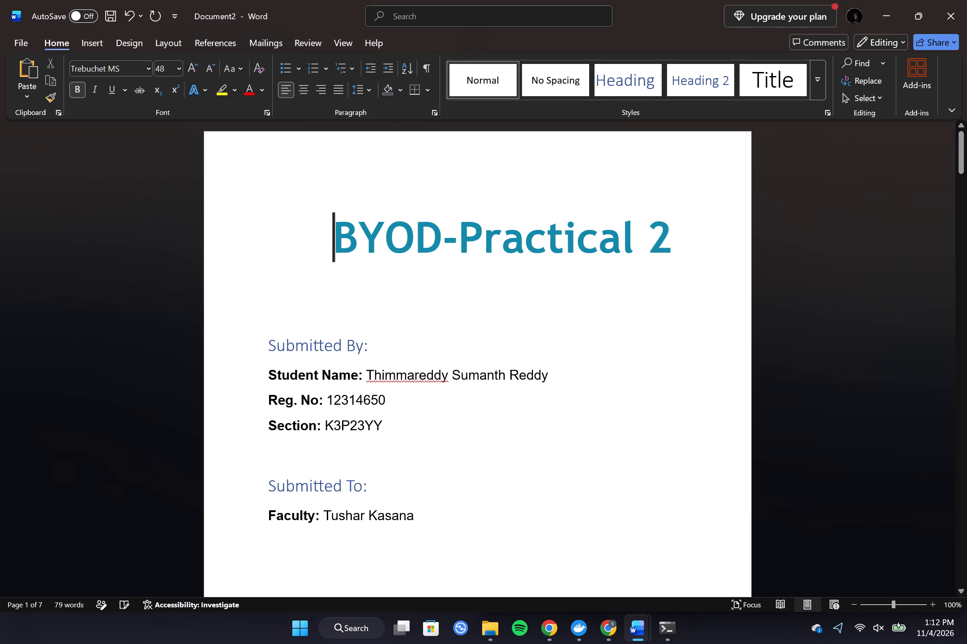
{"action": "key", "text": "BackSpace"}
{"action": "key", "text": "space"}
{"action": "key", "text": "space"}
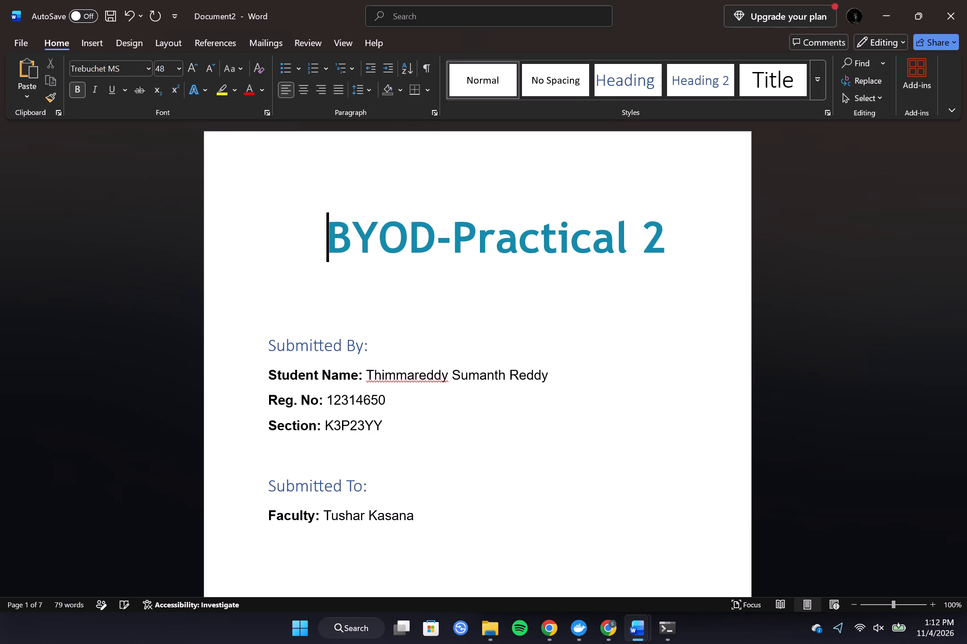
{"action": "key", "text": "BackSpace"}
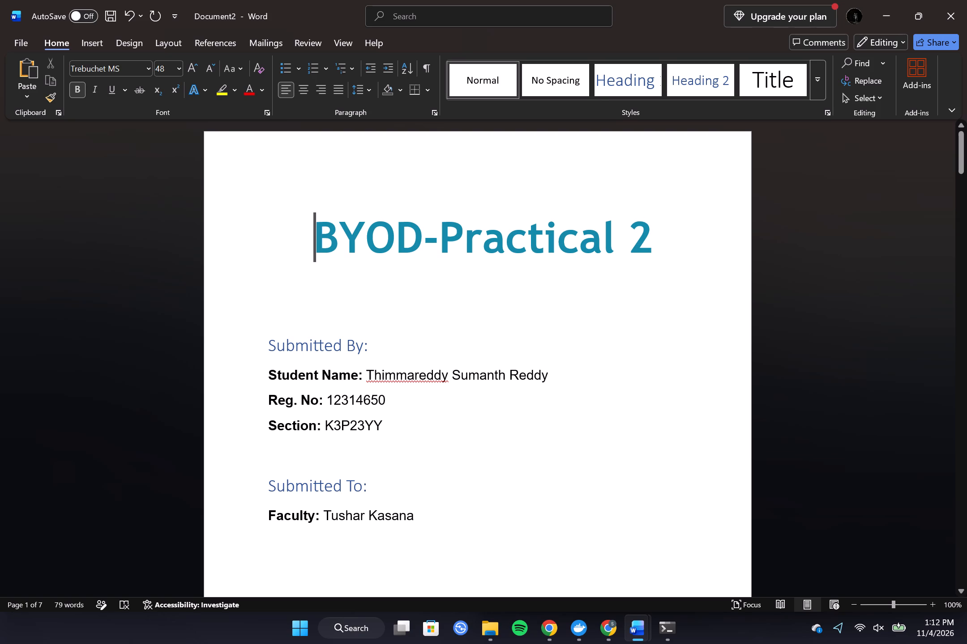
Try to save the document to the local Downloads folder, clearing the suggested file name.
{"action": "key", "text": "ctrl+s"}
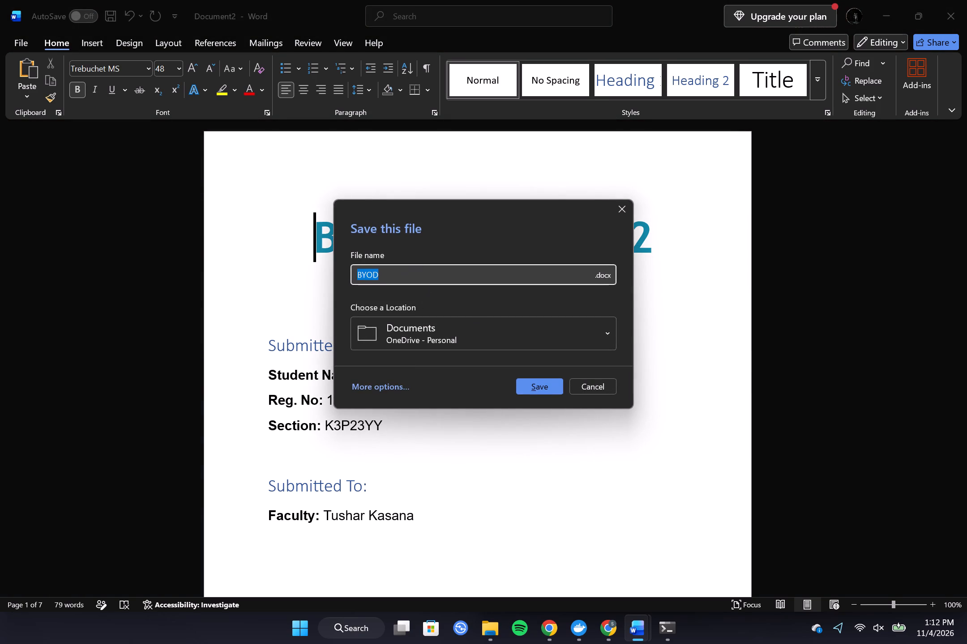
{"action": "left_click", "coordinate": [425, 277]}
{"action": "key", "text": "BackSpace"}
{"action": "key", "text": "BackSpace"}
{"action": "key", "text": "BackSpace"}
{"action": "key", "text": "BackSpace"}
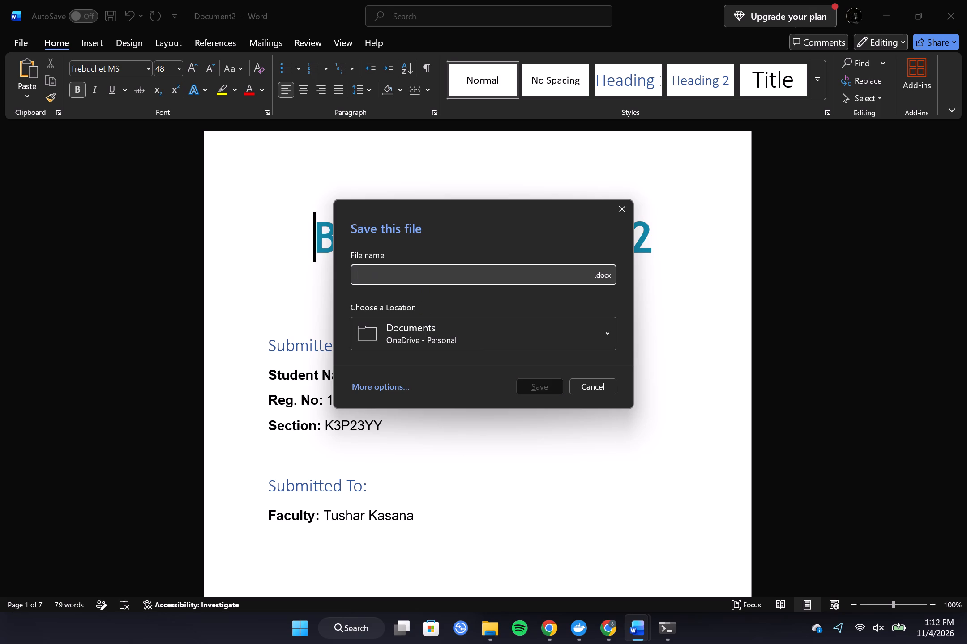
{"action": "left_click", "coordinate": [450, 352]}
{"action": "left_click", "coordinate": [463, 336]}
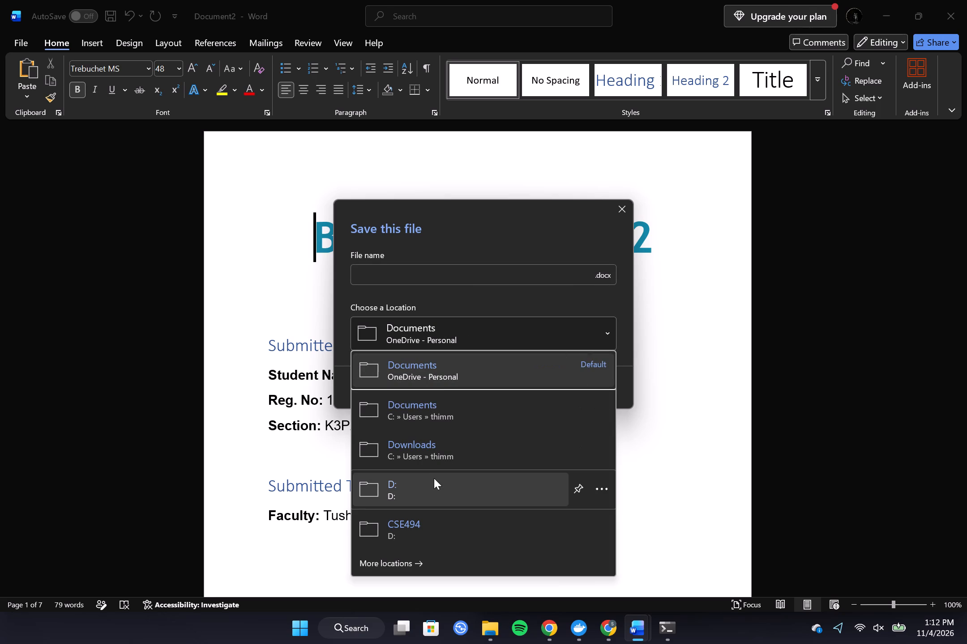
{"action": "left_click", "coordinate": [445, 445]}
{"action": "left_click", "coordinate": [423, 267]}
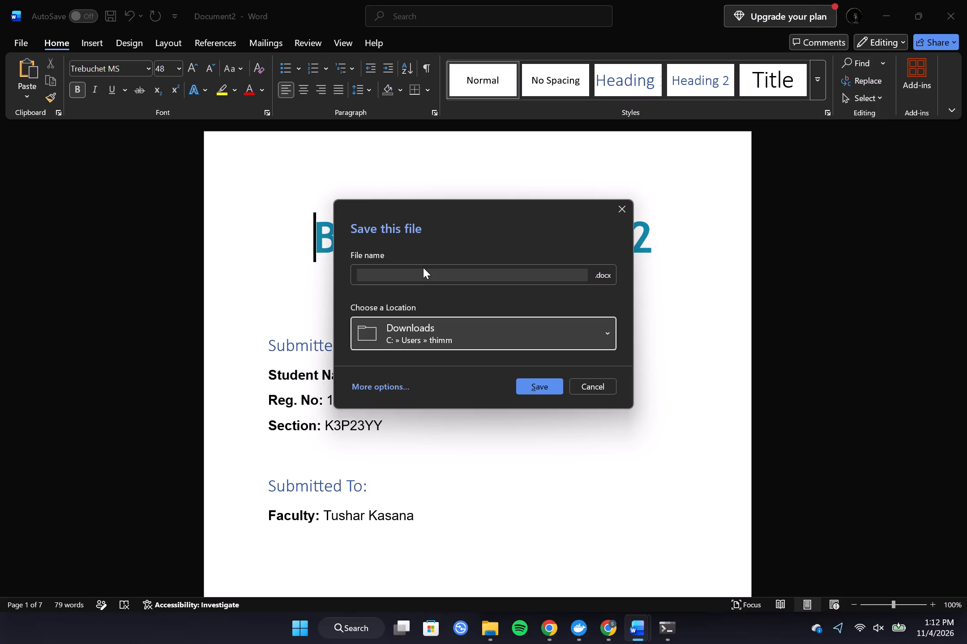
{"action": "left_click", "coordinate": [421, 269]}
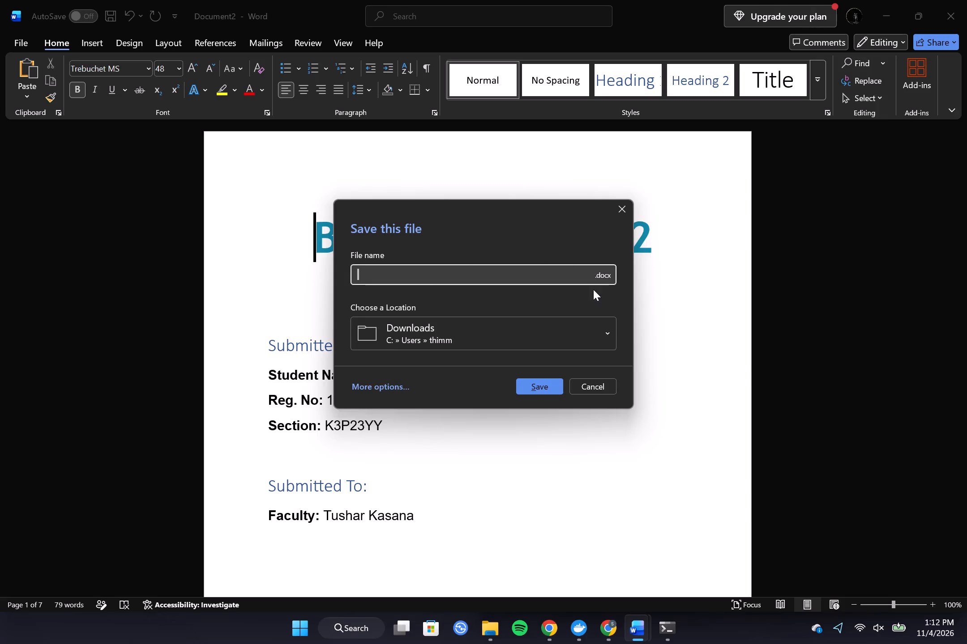
Bring up the full Save As dialog for the Downloads folder on this PC and set the file type to PDF.
{"action": "left_click", "coordinate": [362, 386]}
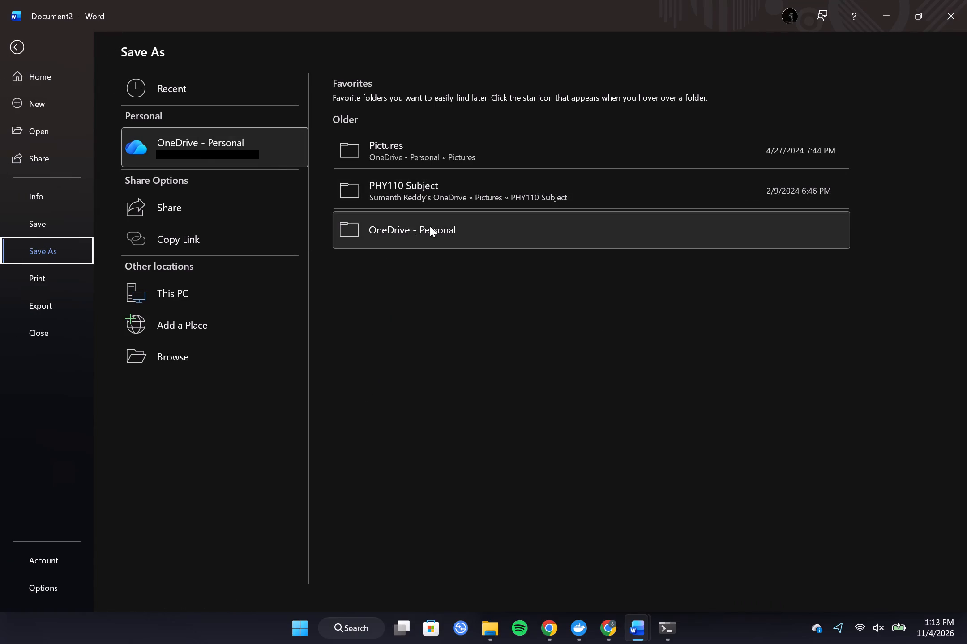
{"action": "left_click", "coordinate": [212, 311]}
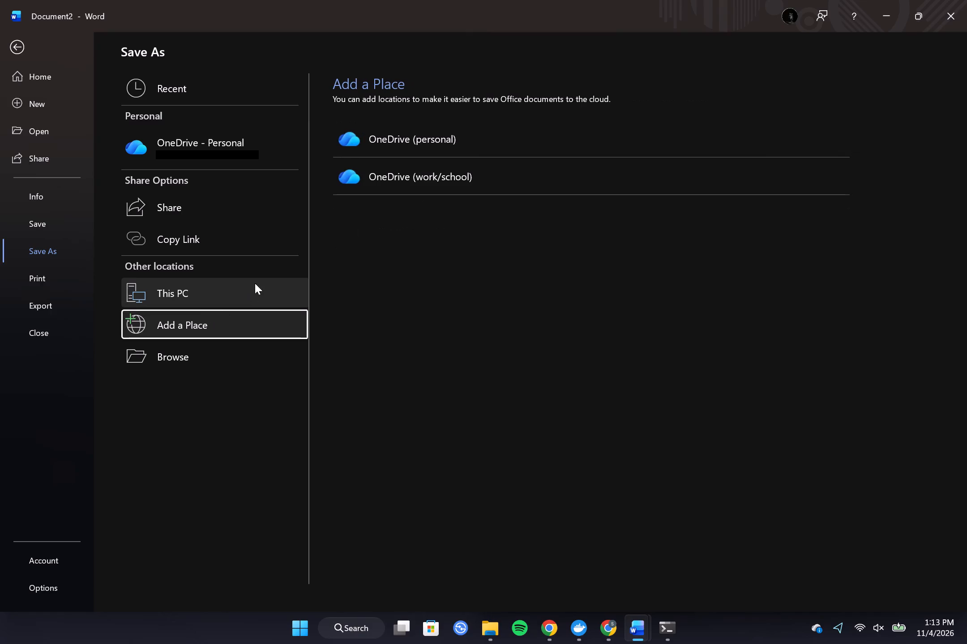
{"action": "left_click", "coordinate": [233, 282]}
{"action": "left_click", "coordinate": [447, 137]}
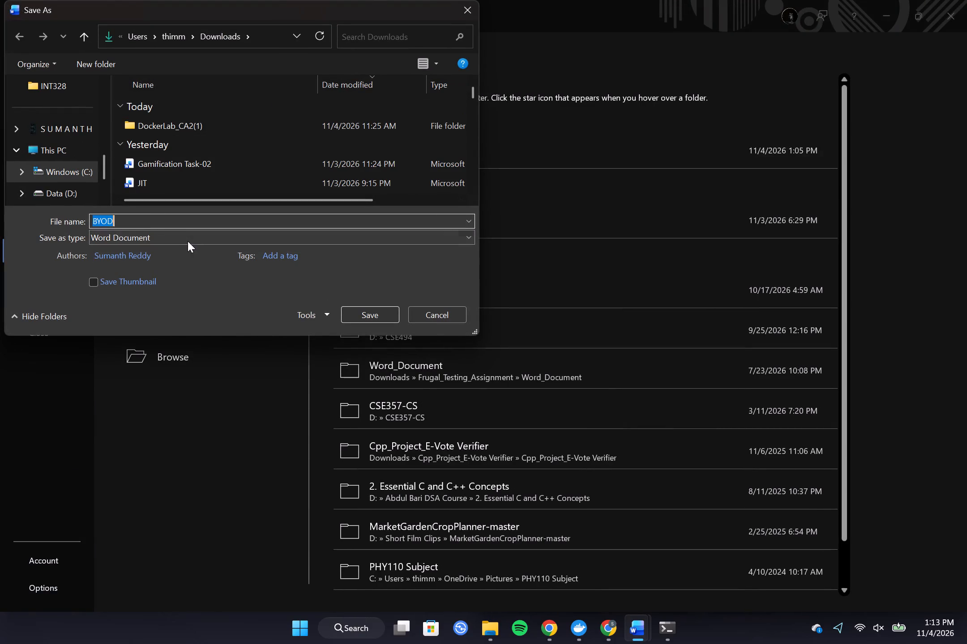
{"action": "left_click", "coordinate": [188, 241]}
{"action": "left_click", "coordinate": [181, 316]}
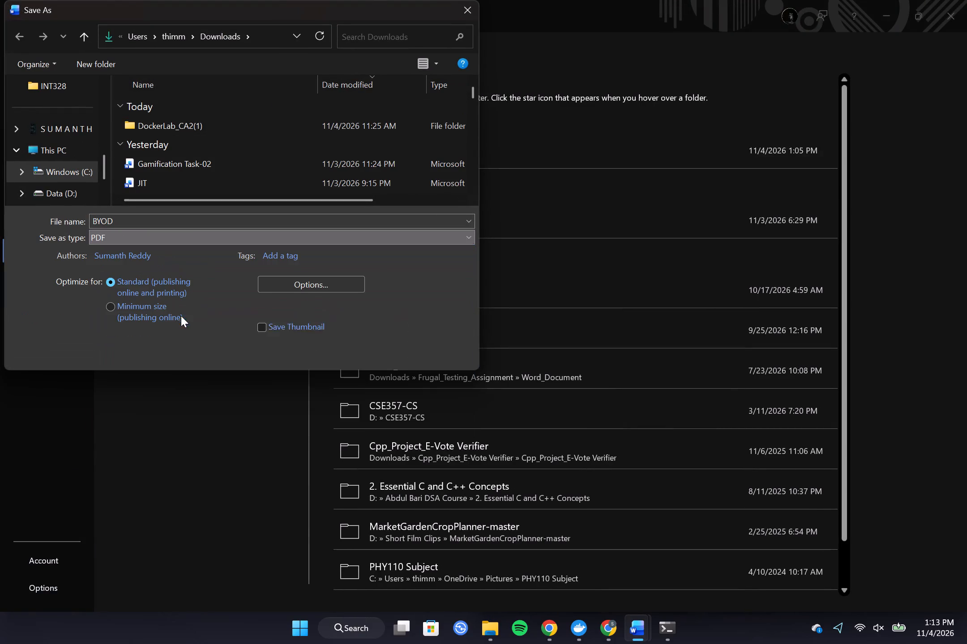
Name the PDF with the student's registration number and name followed by INT328CA2, without spaces.
{"action": "left_click", "coordinate": [194, 217]}
{"action": "key", "text": "BackSpace"}
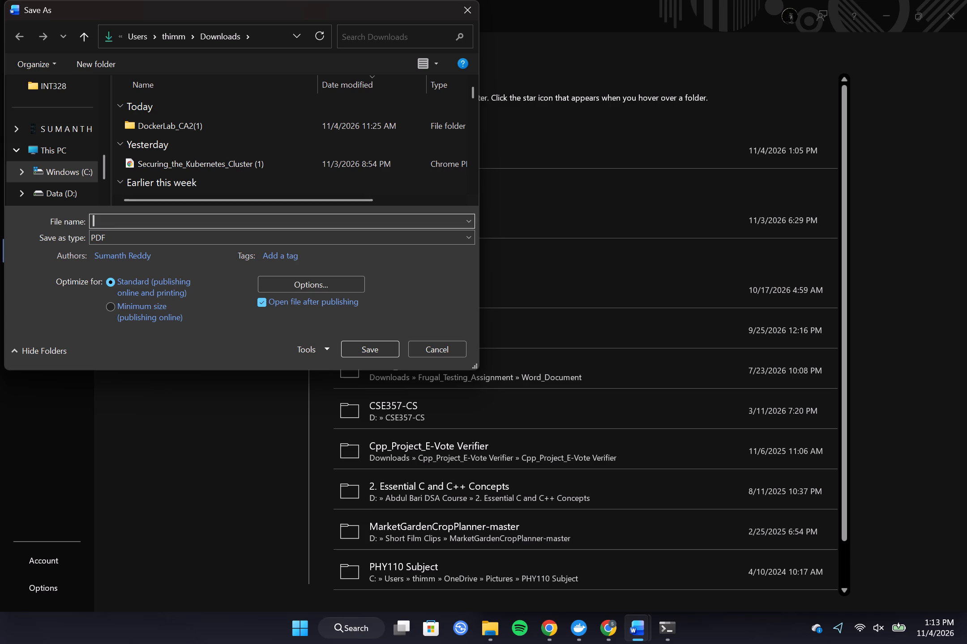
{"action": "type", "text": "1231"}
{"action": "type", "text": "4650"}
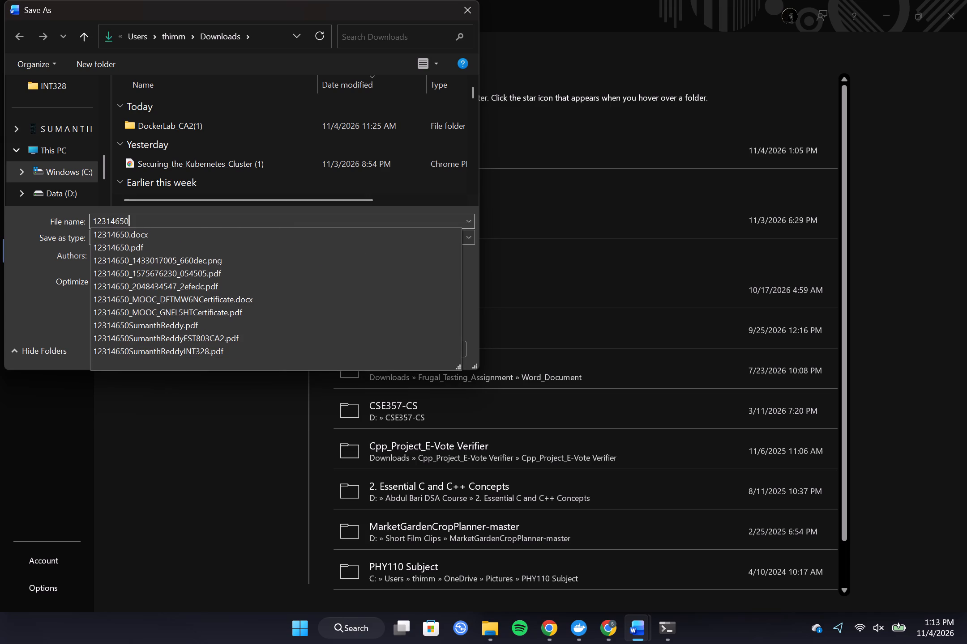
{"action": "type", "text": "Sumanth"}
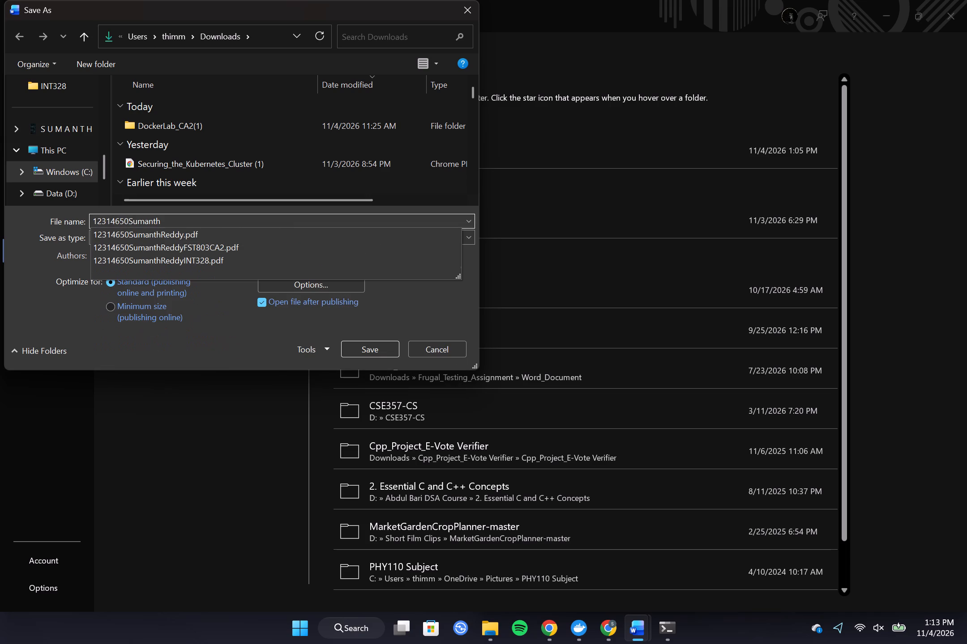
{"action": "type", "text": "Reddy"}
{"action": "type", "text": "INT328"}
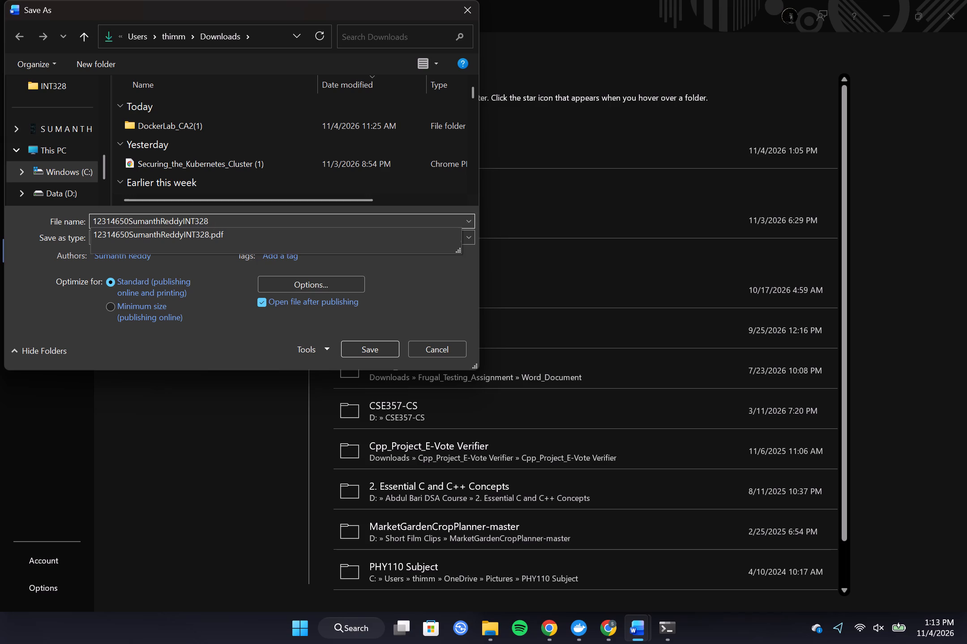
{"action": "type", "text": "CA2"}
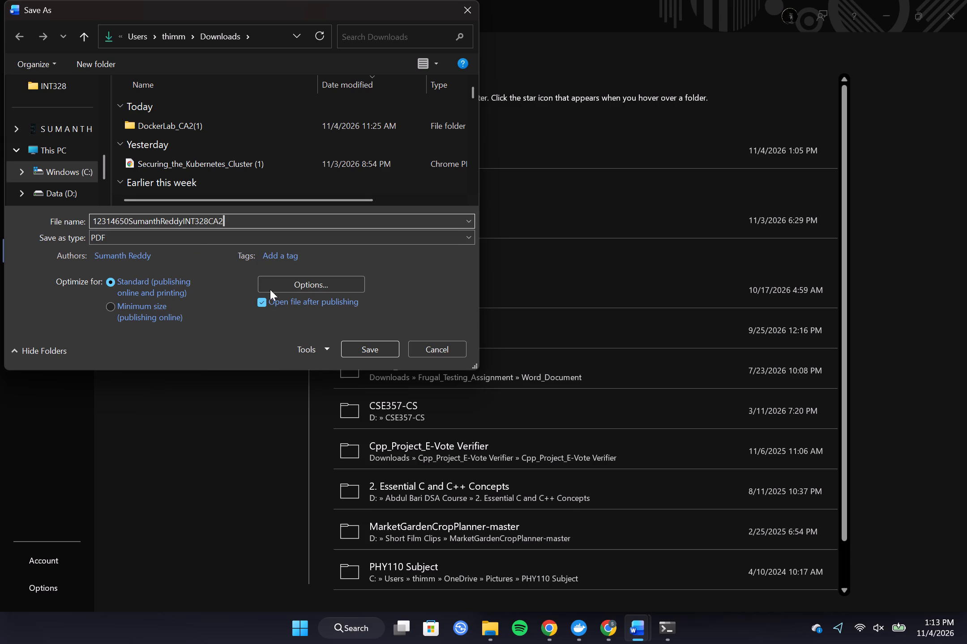
Save the report as a PDF in the Downloads folder.
{"action": "scroll", "coordinate": [88, 159], "scroll_direction": "up", "scroll_amount": 3}
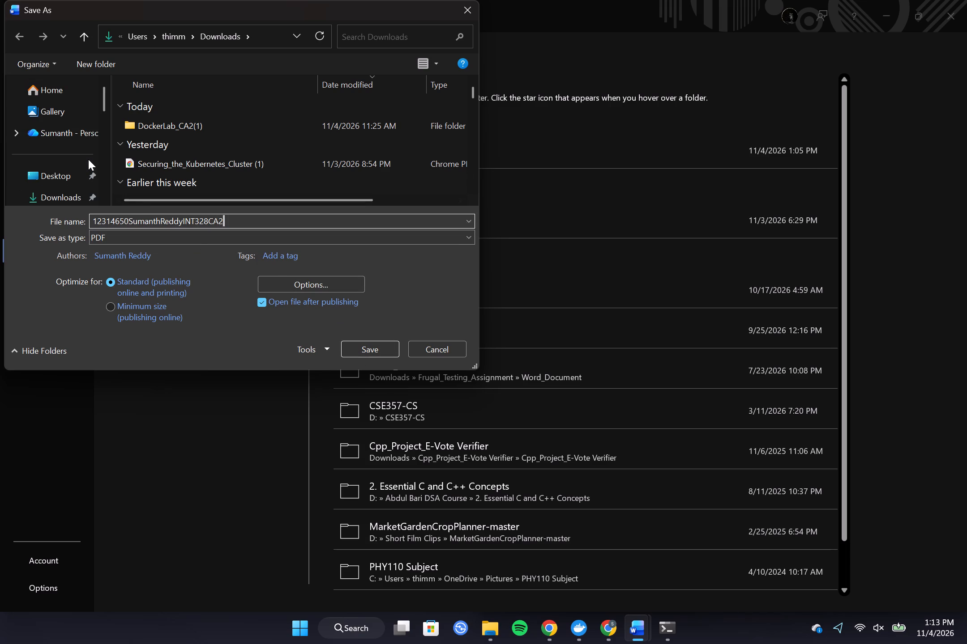
{"action": "left_click", "coordinate": [69, 193]}
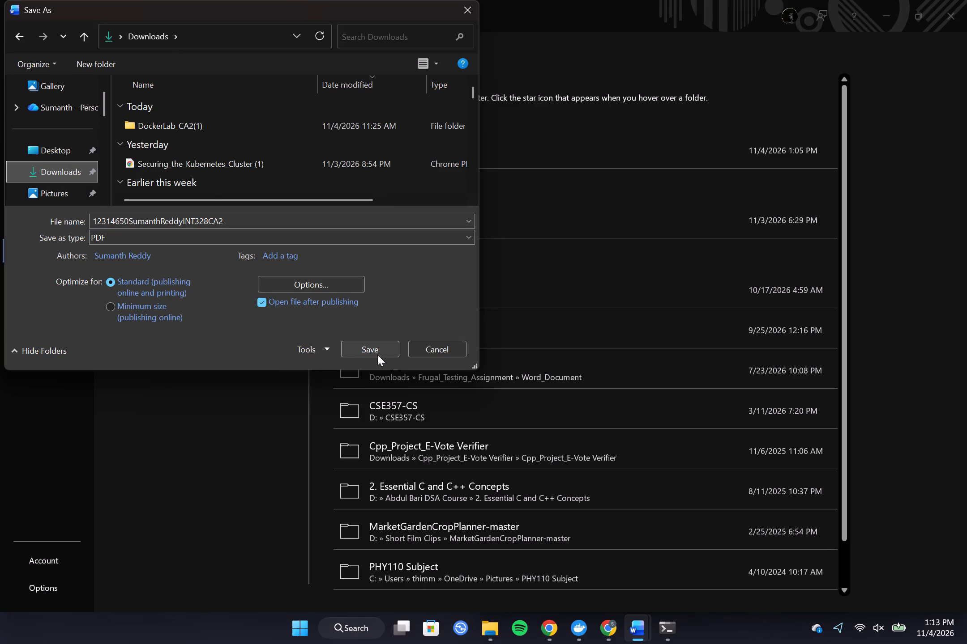
{"action": "left_click", "coordinate": [377, 355]}
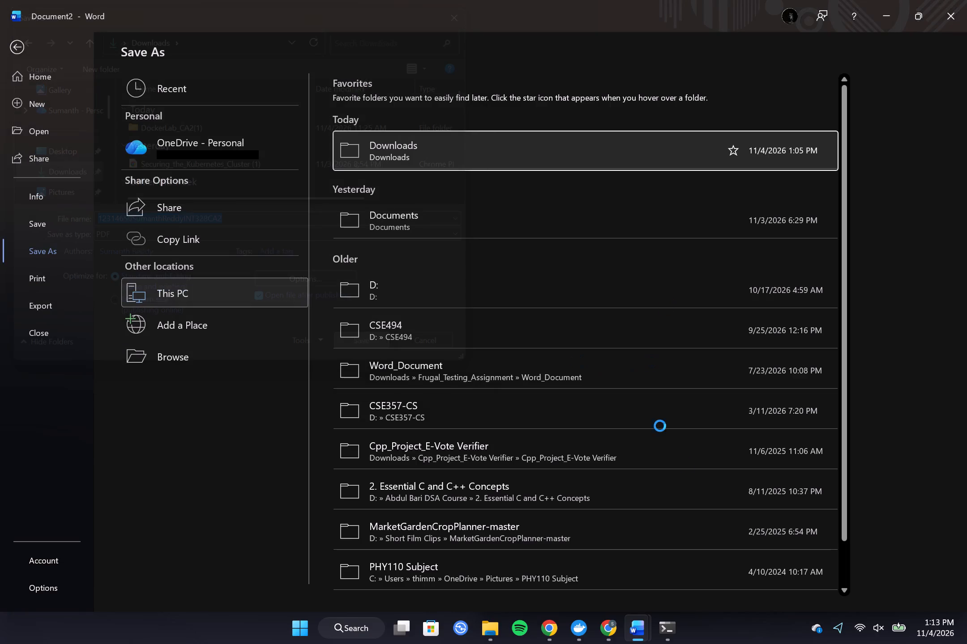
Look through the pages of the exported PDF to check the layout of the cover page and numbered screenshots.
{"action": "scroll", "coordinate": [586, 415], "scroll_direction": "down", "scroll_amount": 3}
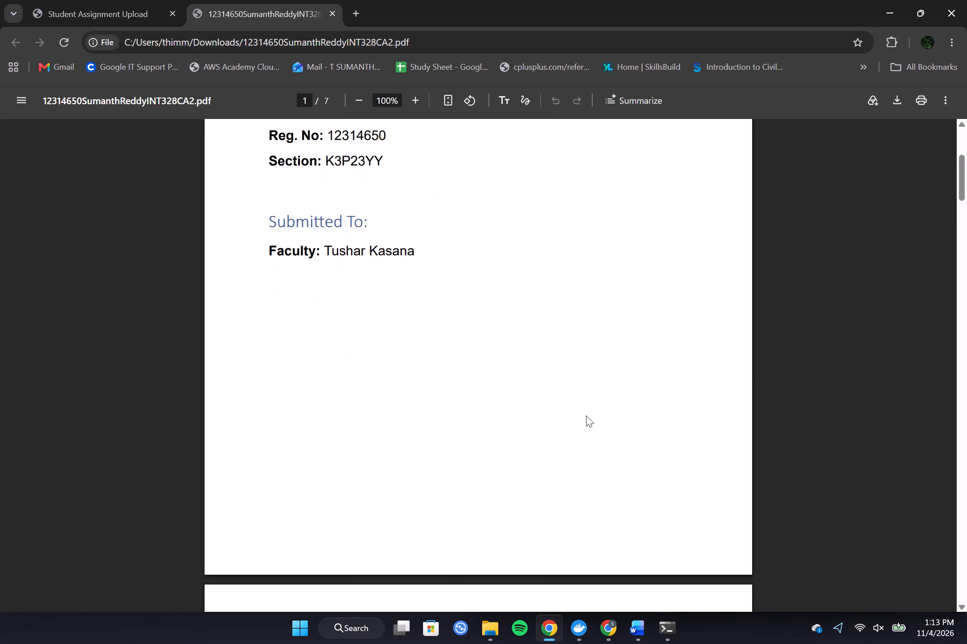
{"action": "scroll", "coordinate": [586, 415], "scroll_direction": "down", "scroll_amount": 6}
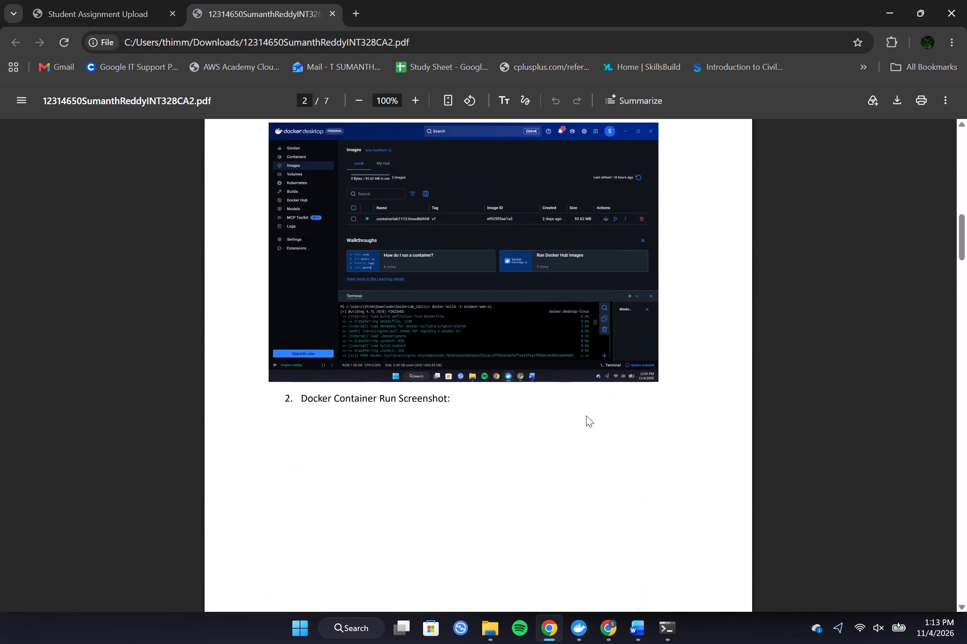
{"action": "scroll", "coordinate": [586, 415], "scroll_direction": "down", "scroll_amount": 6}
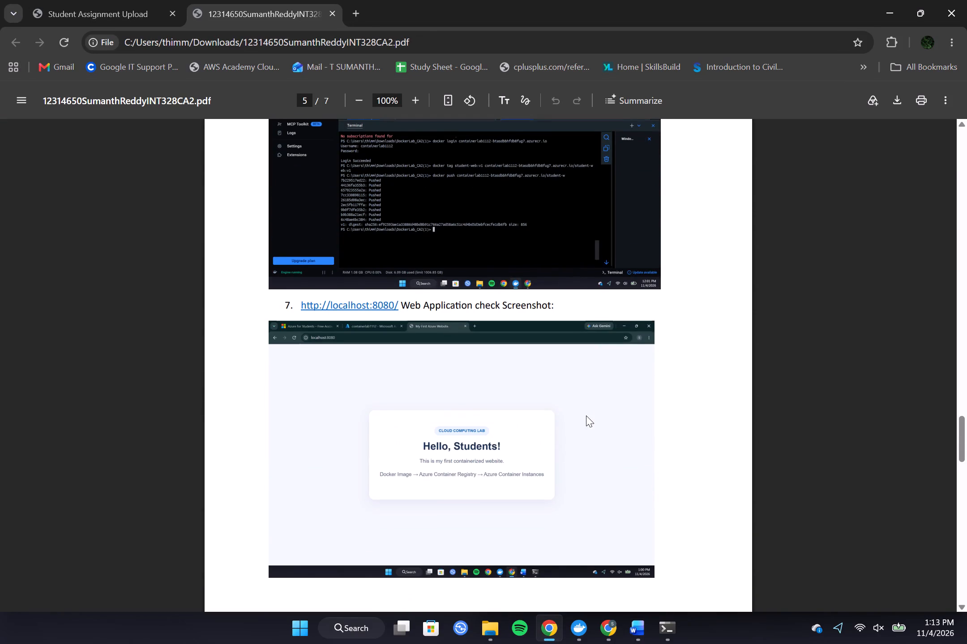
{"action": "scroll", "coordinate": [586, 415], "scroll_direction": "down", "scroll_amount": 1}
Close the other student's report in Word and return to the BYOD-Practical 2 document.
{"action": "left_click", "coordinate": [652, 641]}
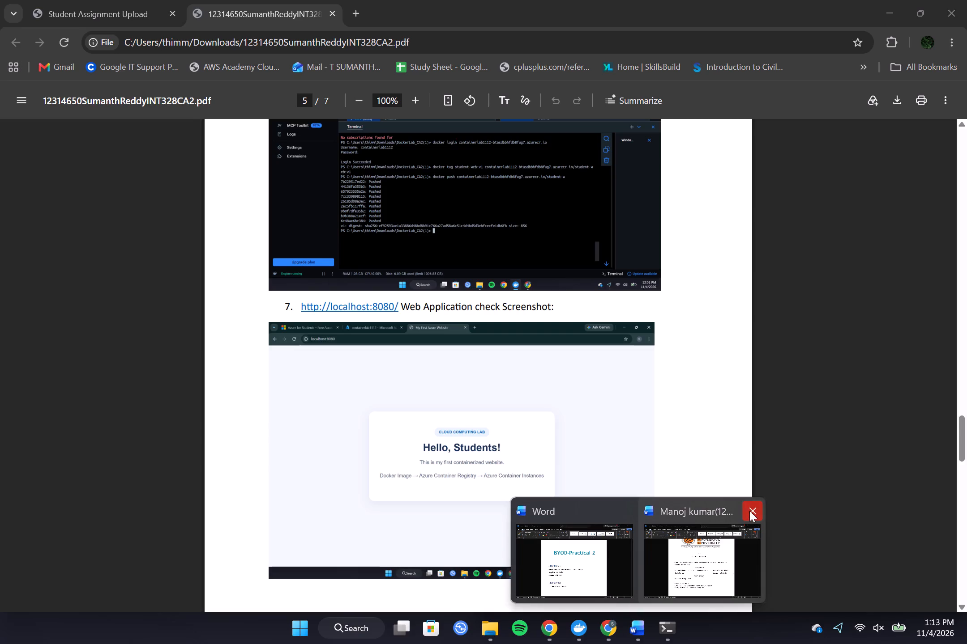
{"action": "left_click", "coordinate": [749, 511]}
{"action": "left_click", "coordinate": [630, 568]}
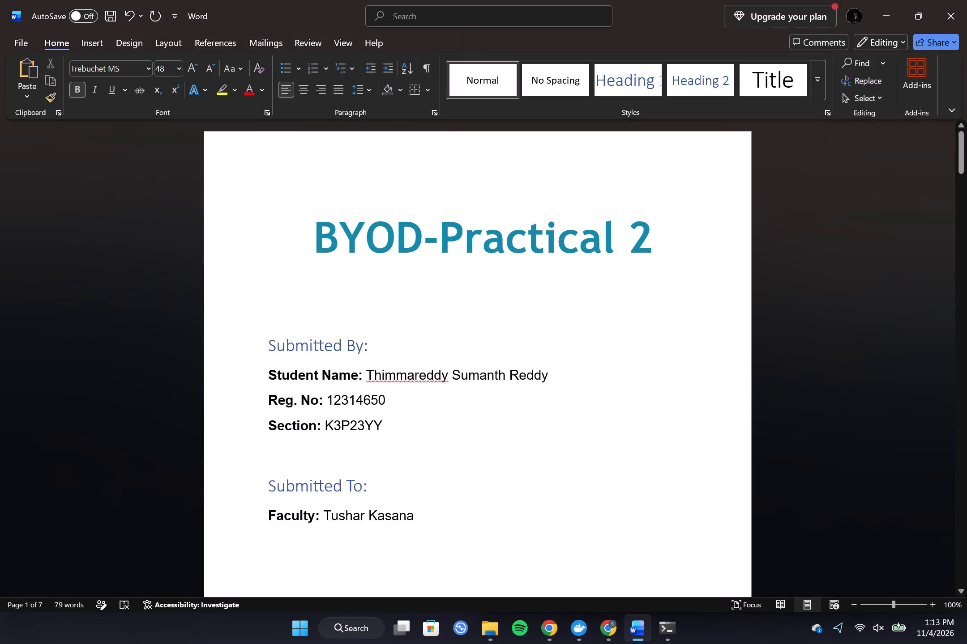
Delete the blank lines between the cover page and the "Docker Image Build Screenshot" item.
{"action": "scroll", "coordinate": [573, 443], "scroll_direction": "down", "scroll_amount": 2}
{"action": "left_click", "coordinate": [367, 397]}
{"action": "key", "text": "BackSpace"}
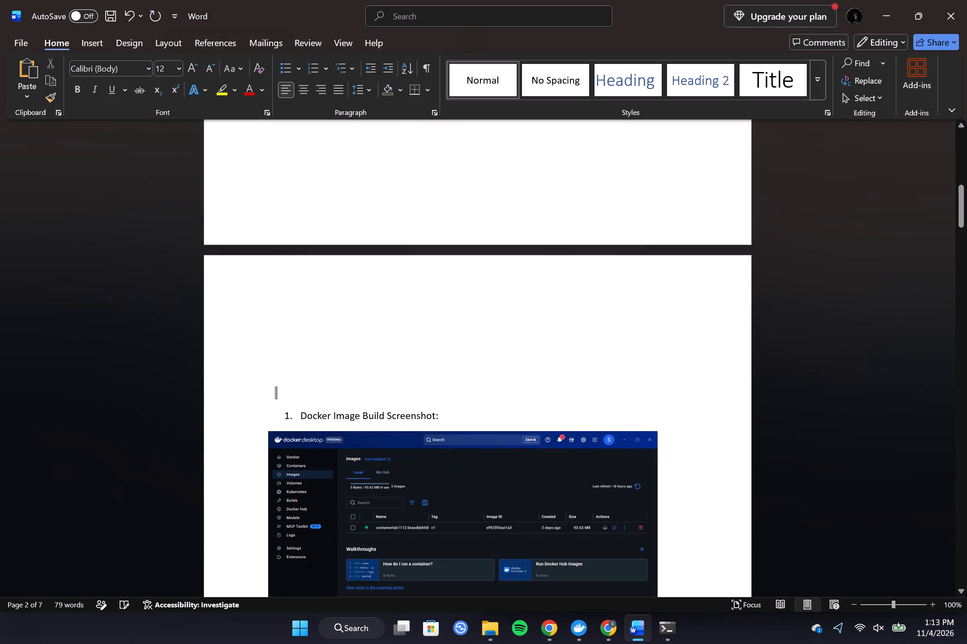
{"action": "key", "text": "BackSpace"}
{"action": "key", "text": "BackSpace"}
{"action": "key", "text": "BackSpace"}
{"action": "key", "text": "BackSpace"}
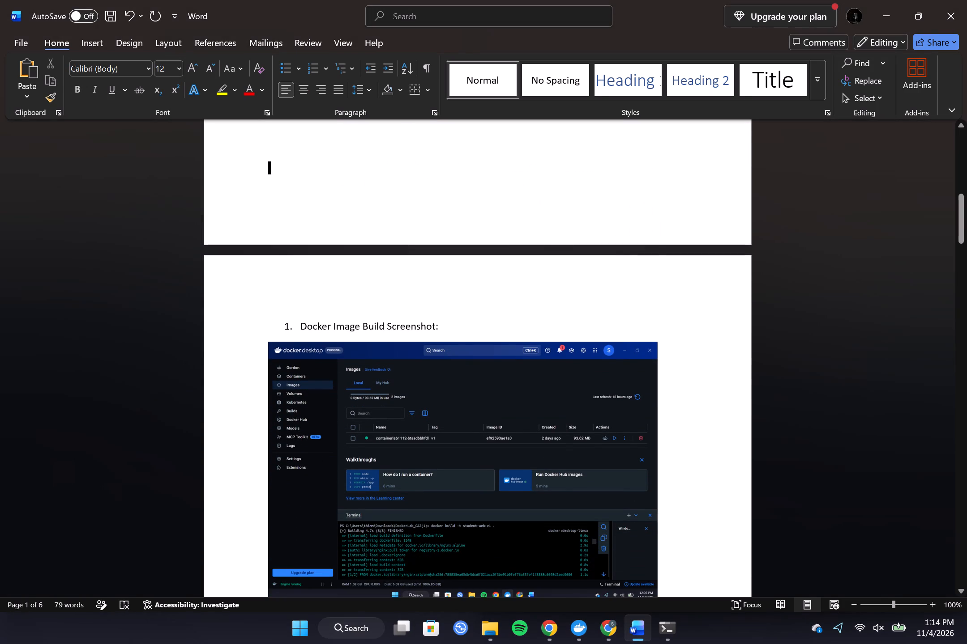
{"action": "key", "text": "Down"}
{"action": "key", "text": "Left"}
{"action": "key", "text": "Left"}
{"action": "key", "text": "Down"}
Review the remaining pages of the document, checking how the numbered headings and screenshots fall on each page.
{"action": "scroll", "coordinate": [367, 397], "scroll_direction": "down", "scroll_amount": 1}
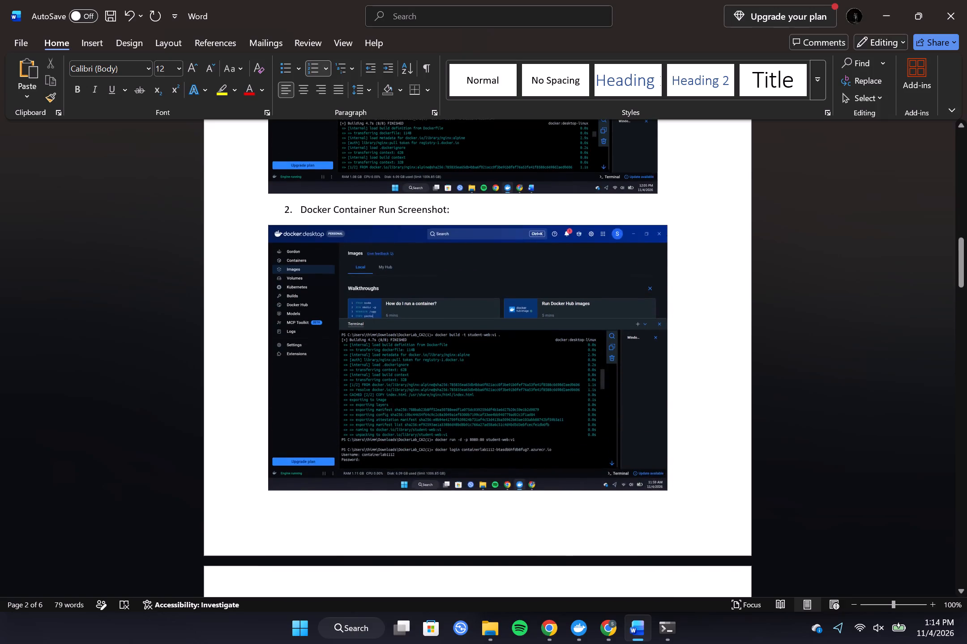
{"action": "scroll", "coordinate": [401, 422], "scroll_direction": "down", "scroll_amount": 3}
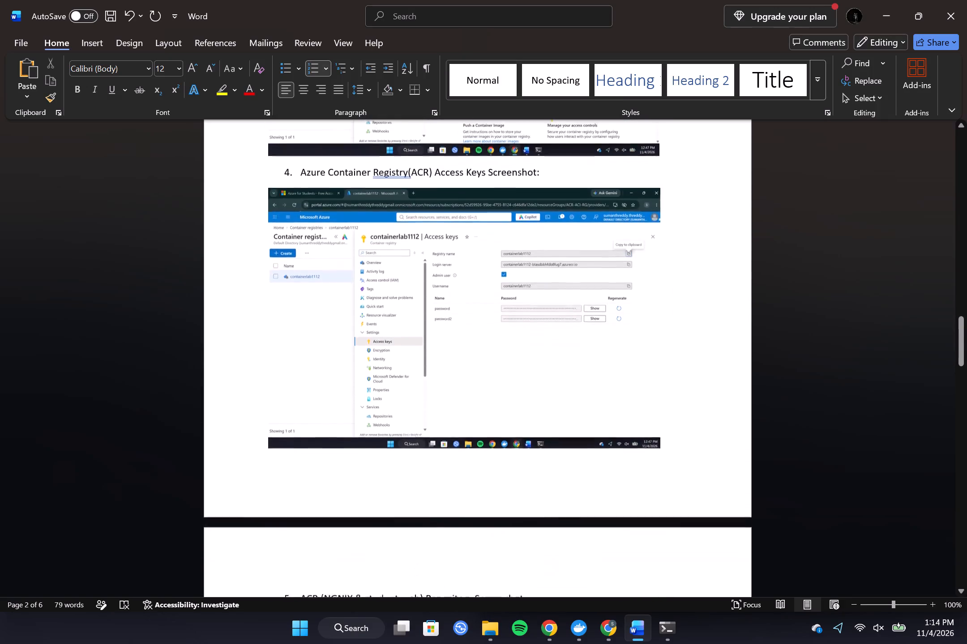
{"action": "scroll", "coordinate": [401, 422], "scroll_direction": "down", "scroll_amount": 2}
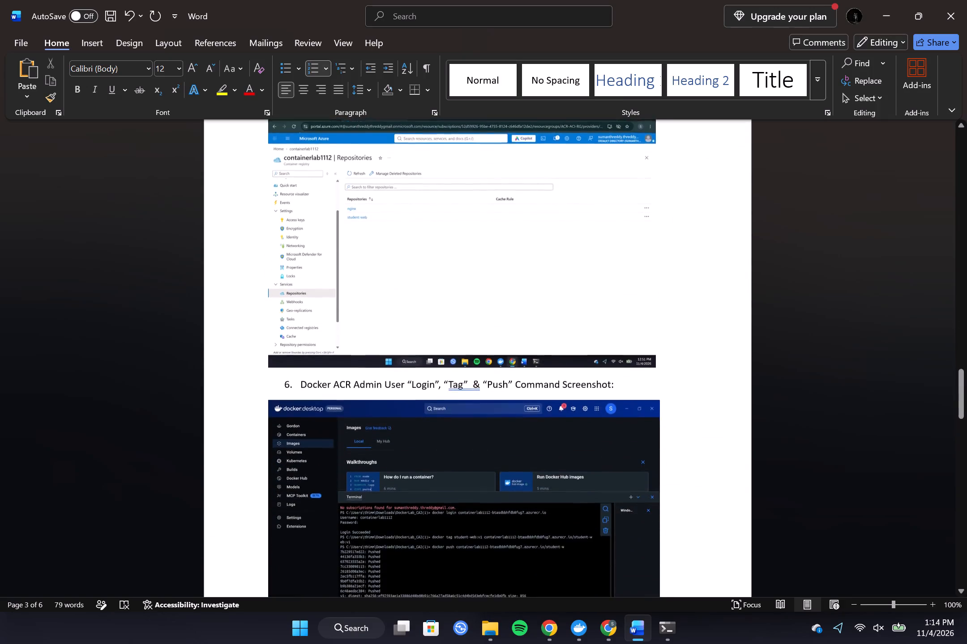
{"action": "scroll", "coordinate": [401, 422], "scroll_direction": "down", "scroll_amount": 3}
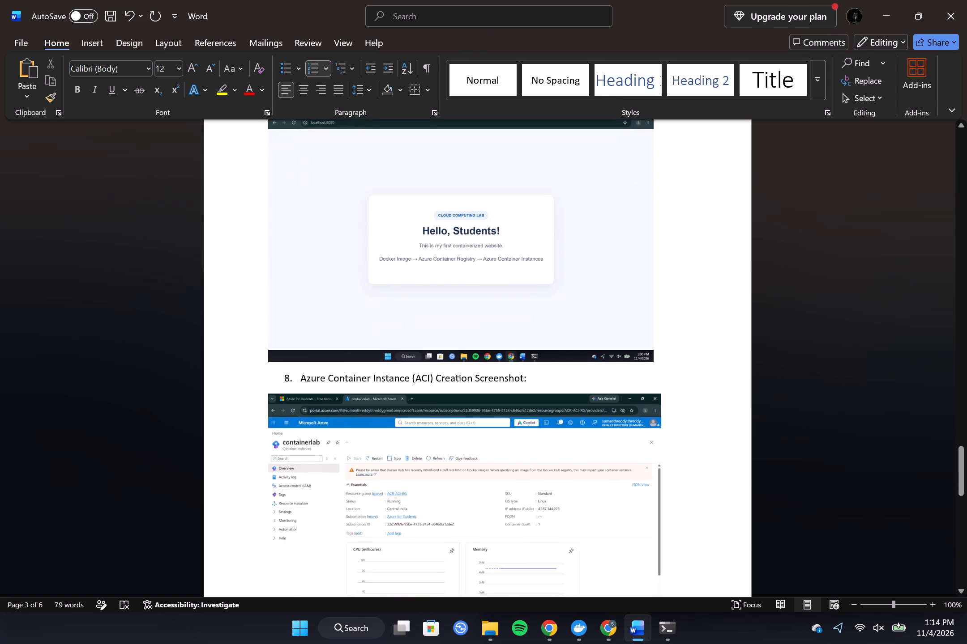
{"action": "scroll", "coordinate": [401, 422], "scroll_direction": "down", "scroll_amount": 3}
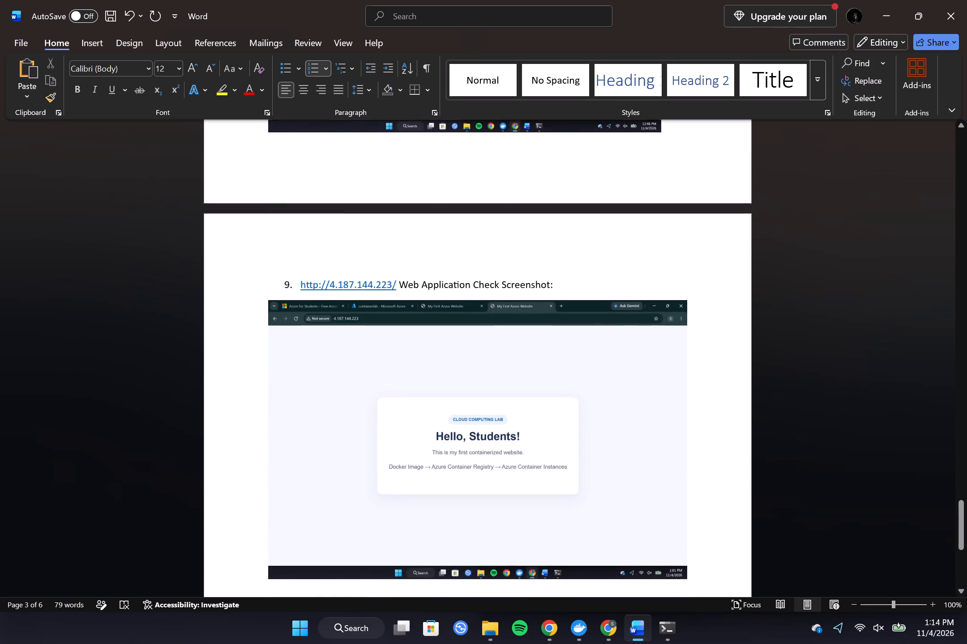
{"action": "scroll", "coordinate": [401, 422], "scroll_direction": "down", "scroll_amount": 2}
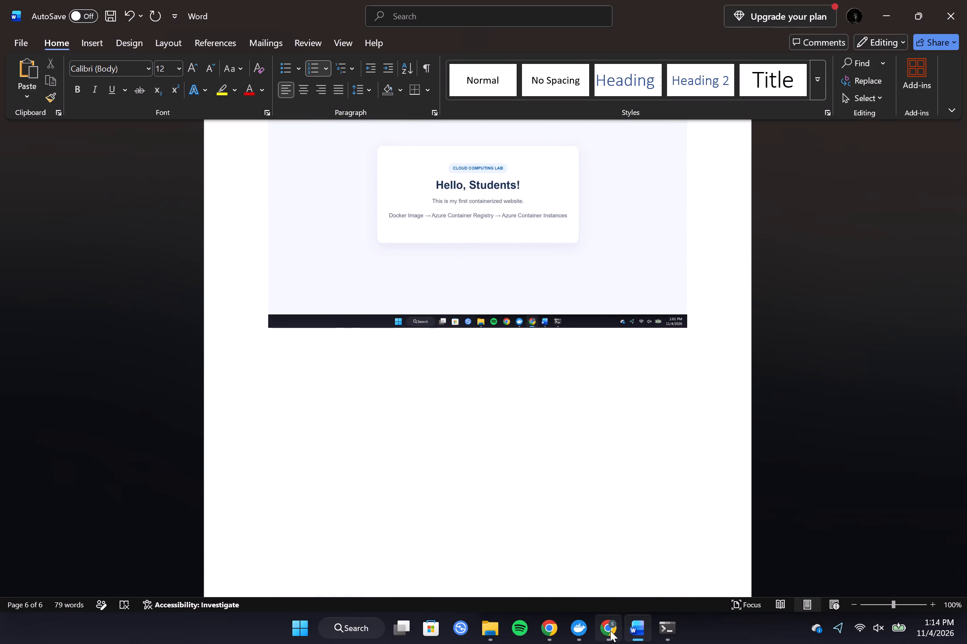
{"action": "left_click", "coordinate": [25, 44]}
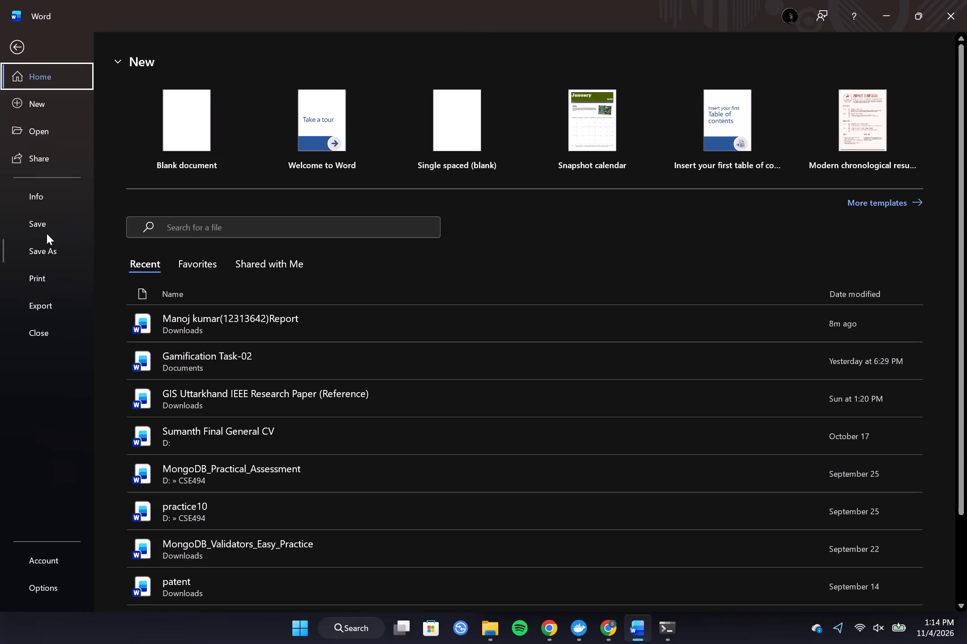
{"action": "left_click", "coordinate": [41, 243]}
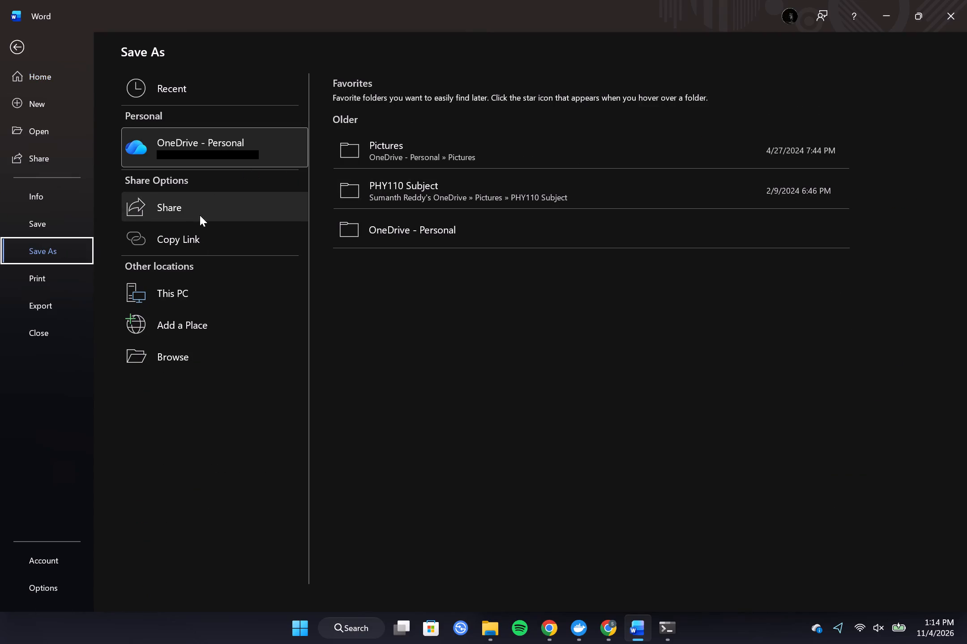
{"action": "left_click", "coordinate": [192, 291]}
{"action": "left_click", "coordinate": [410, 148]}
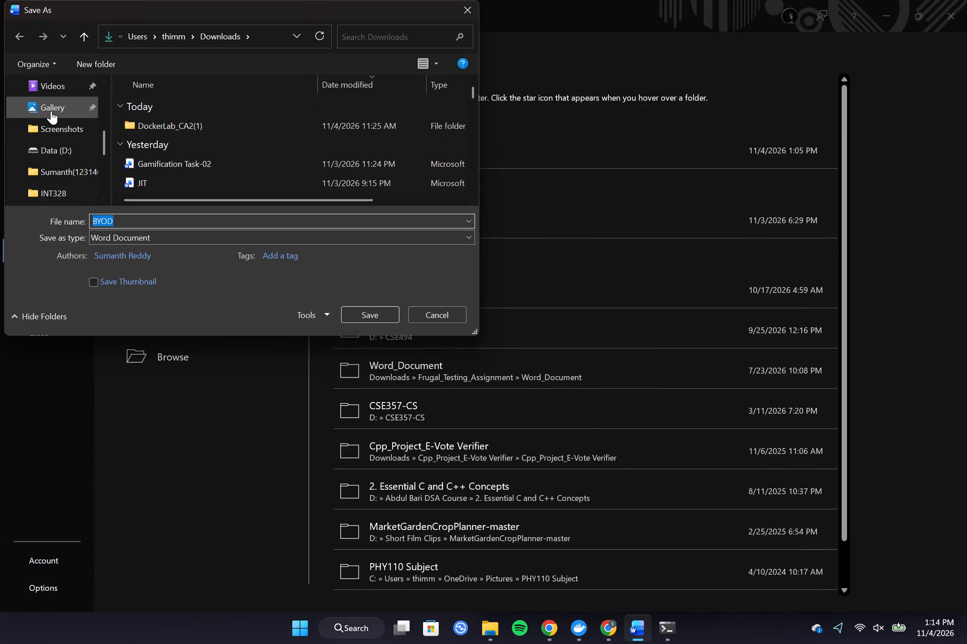
{"action": "scroll", "coordinate": [55, 120], "scroll_direction": "up", "scroll_amount": 1}
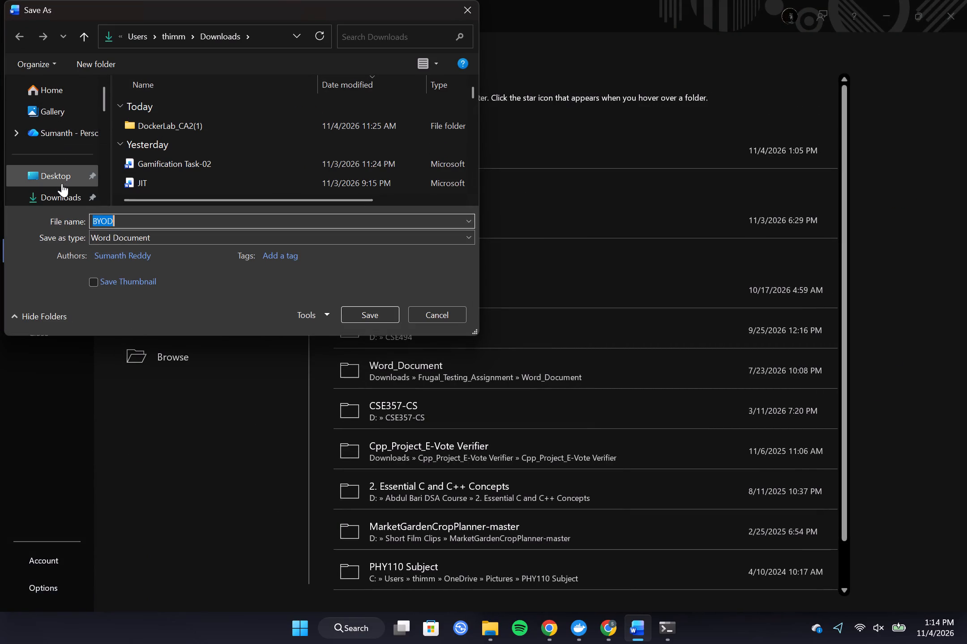
{"action": "left_click", "coordinate": [62, 189]}
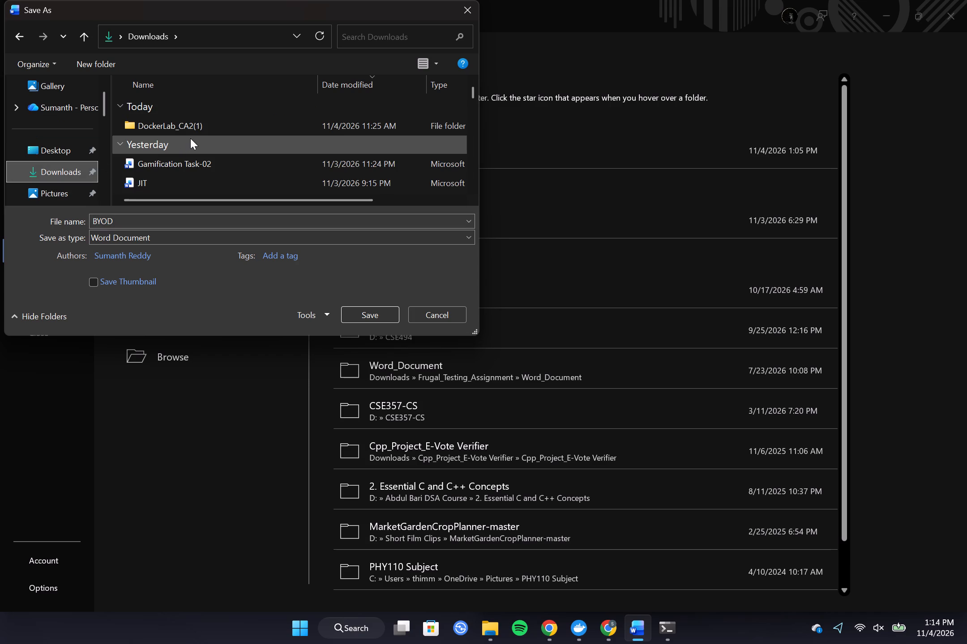
{"action": "left_click", "coordinate": [198, 239]}
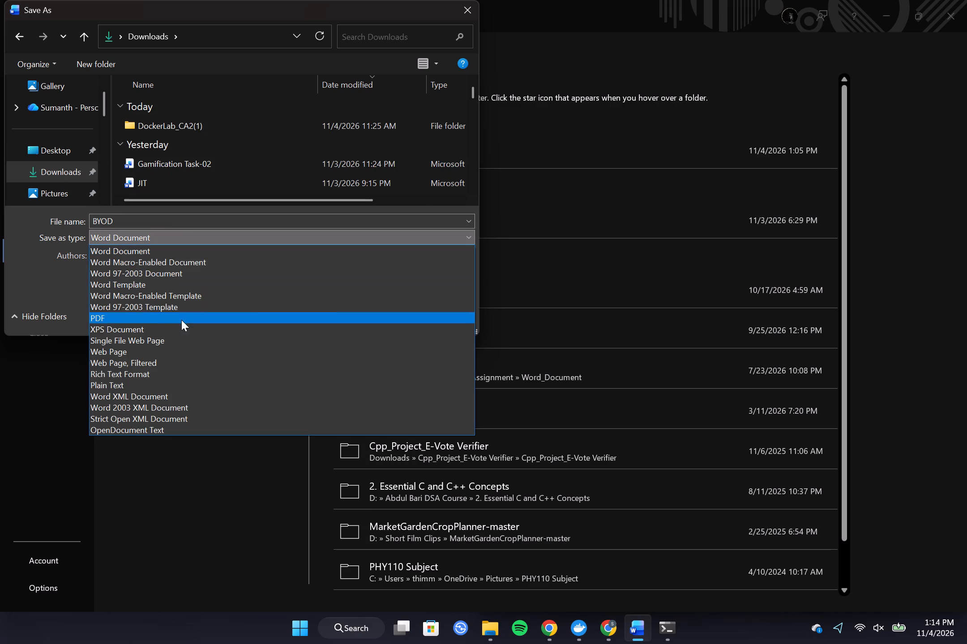
{"action": "left_click", "coordinate": [182, 321]}
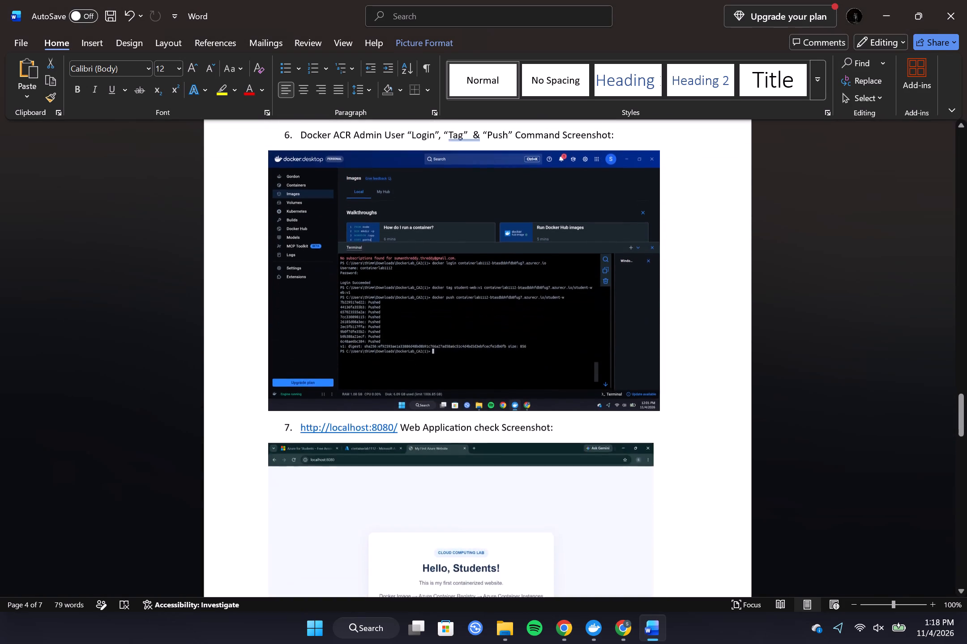
{"action": "scroll", "coordinate": [517, 365], "scroll_direction": "down", "scroll_amount": 1}
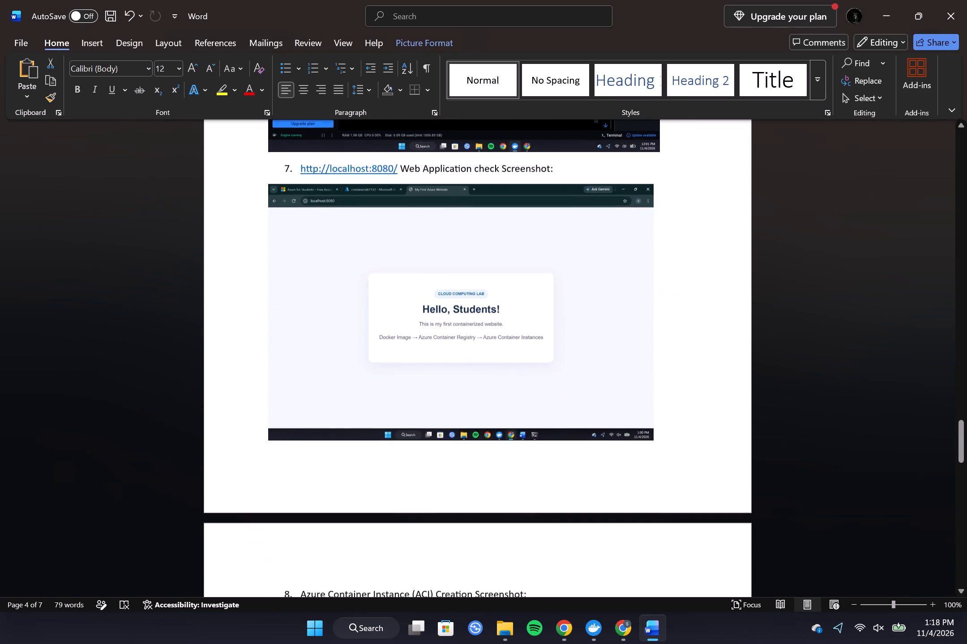
{"action": "scroll", "coordinate": [517, 365], "scroll_direction": "down", "scroll_amount": 1}
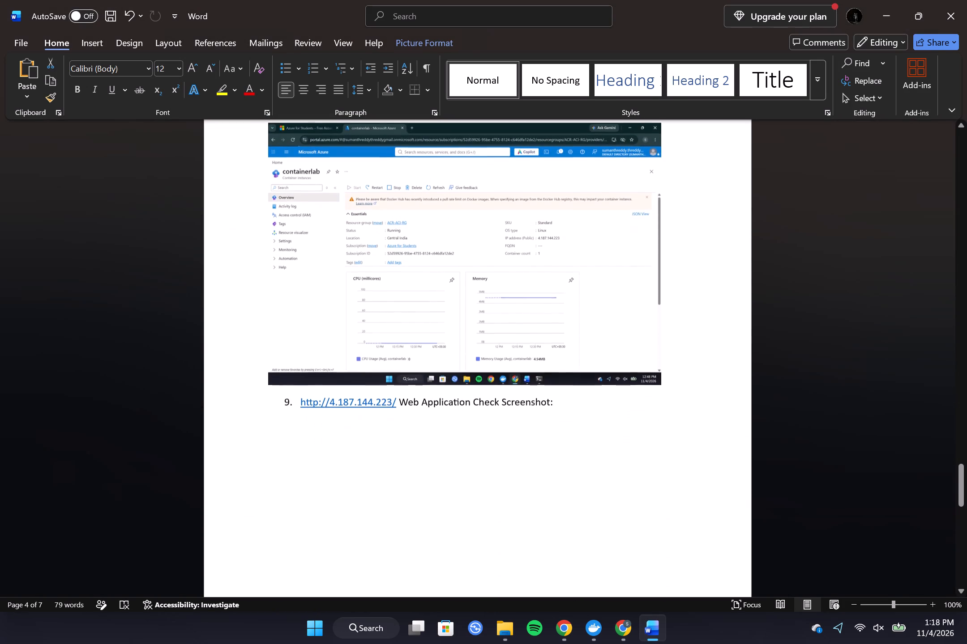
{"action": "scroll", "coordinate": [517, 365], "scroll_direction": "down", "scroll_amount": 1}
{"action": "left_click", "coordinate": [561, 375]}
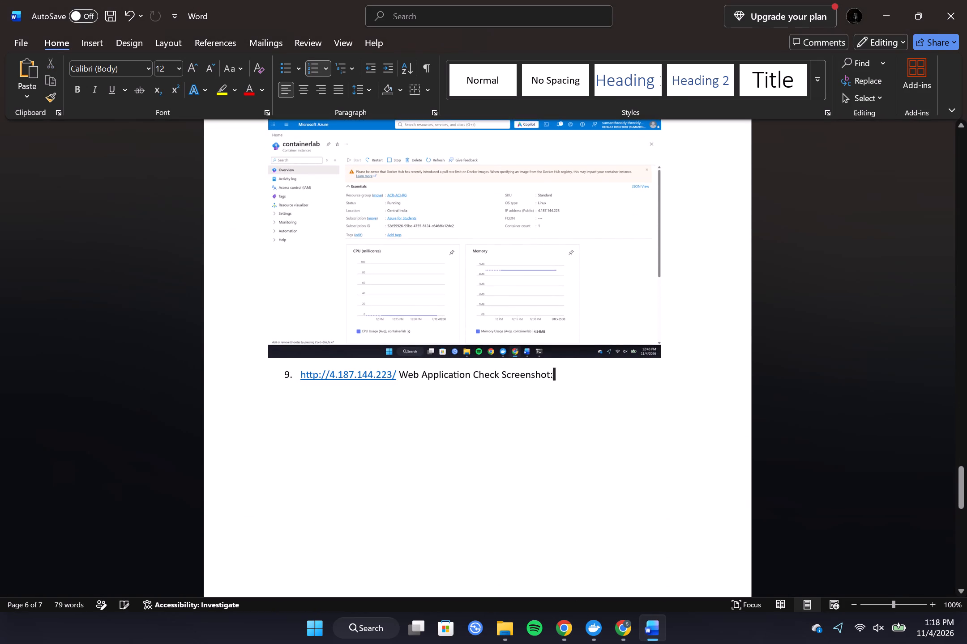
{"action": "scroll", "coordinate": [561, 375], "scroll_direction": "down", "scroll_amount": 2}
{"action": "left_click", "coordinate": [582, 464]}
{"action": "scroll", "coordinate": [582, 464], "scroll_direction": "down", "scroll_amount": 1}
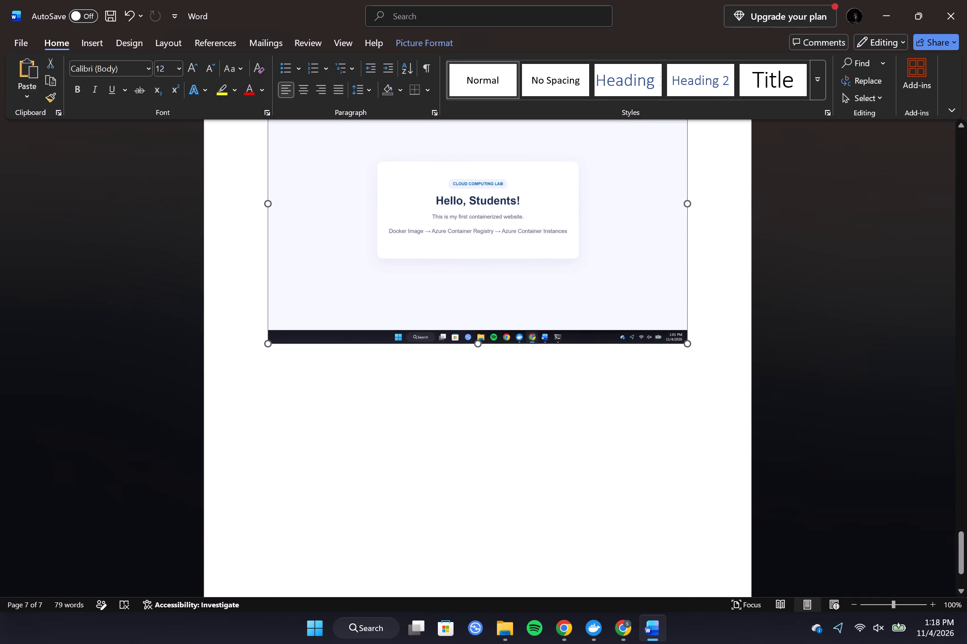
{"action": "left_click_drag", "start_coordinate": [684, 341], "coordinate": [659, 324]}
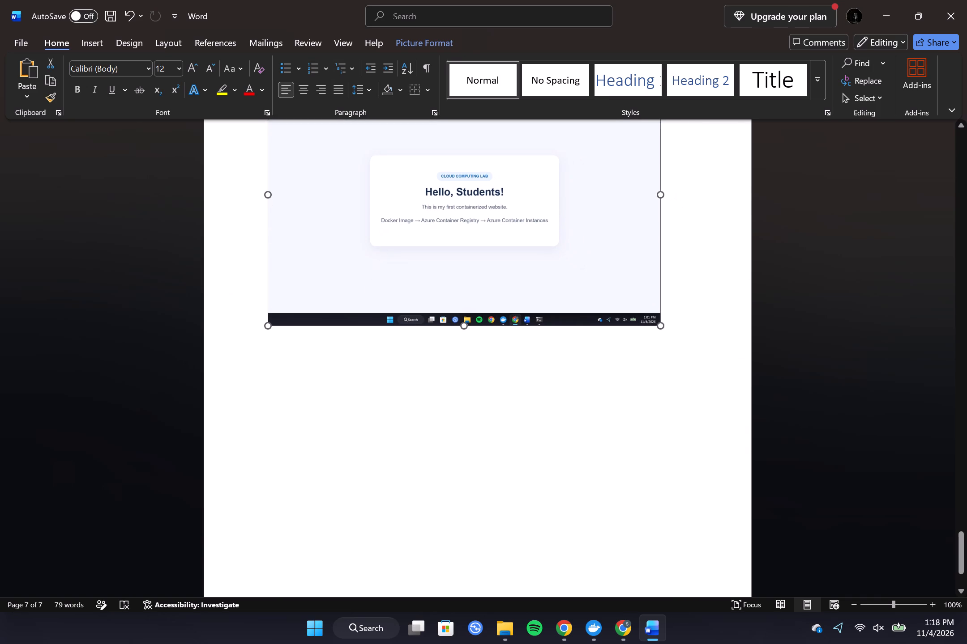
{"action": "left_click_drag", "start_coordinate": [659, 324], "coordinate": [672, 326]}
Shrink the item 8 Azure Container Instance screenshot so the item 9 screenshot fits directly under its heading on the same page.
{"action": "scroll", "coordinate": [672, 326], "scroll_direction": "up", "scroll_amount": 1}
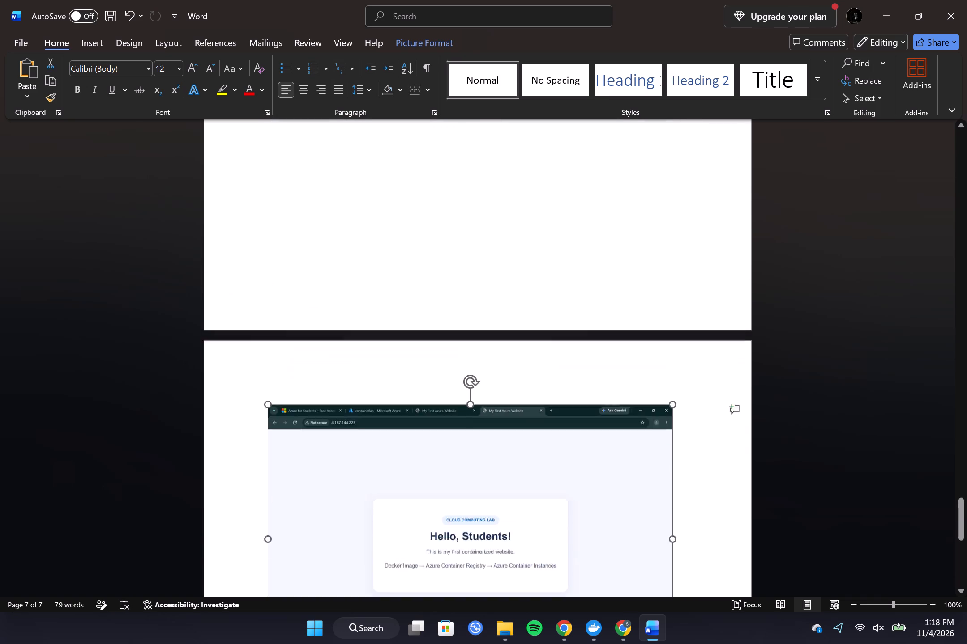
{"action": "scroll", "coordinate": [672, 326], "scroll_direction": "up", "scroll_amount": 2}
{"action": "left_click", "coordinate": [640, 309]}
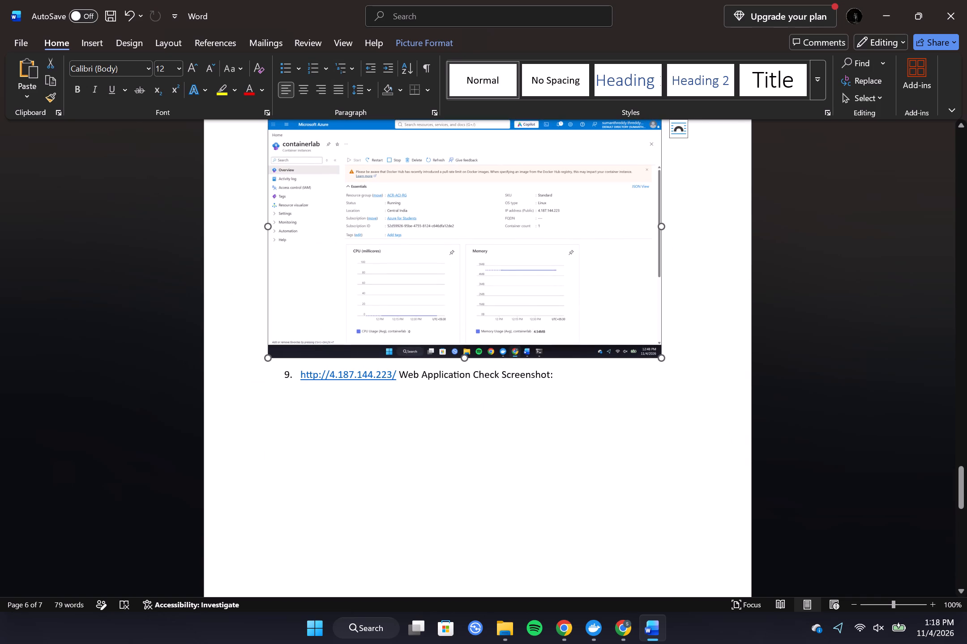
{"action": "left_click_drag", "start_coordinate": [661, 356], "coordinate": [656, 343]}
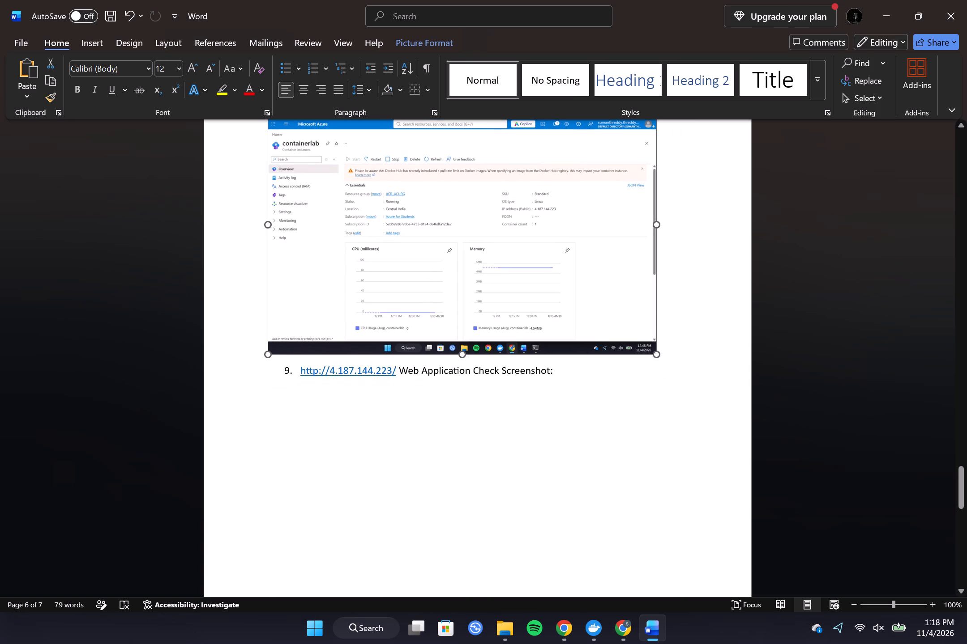
{"action": "left_click_drag", "start_coordinate": [656, 343], "coordinate": [646, 339]}
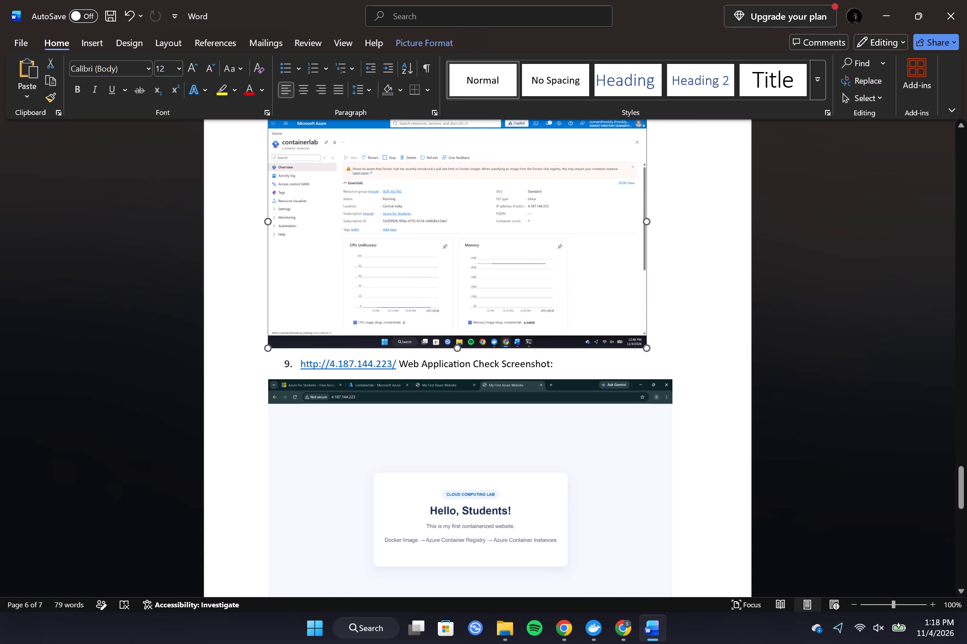
{"action": "left_click_drag", "start_coordinate": [646, 339], "coordinate": [649, 340]}
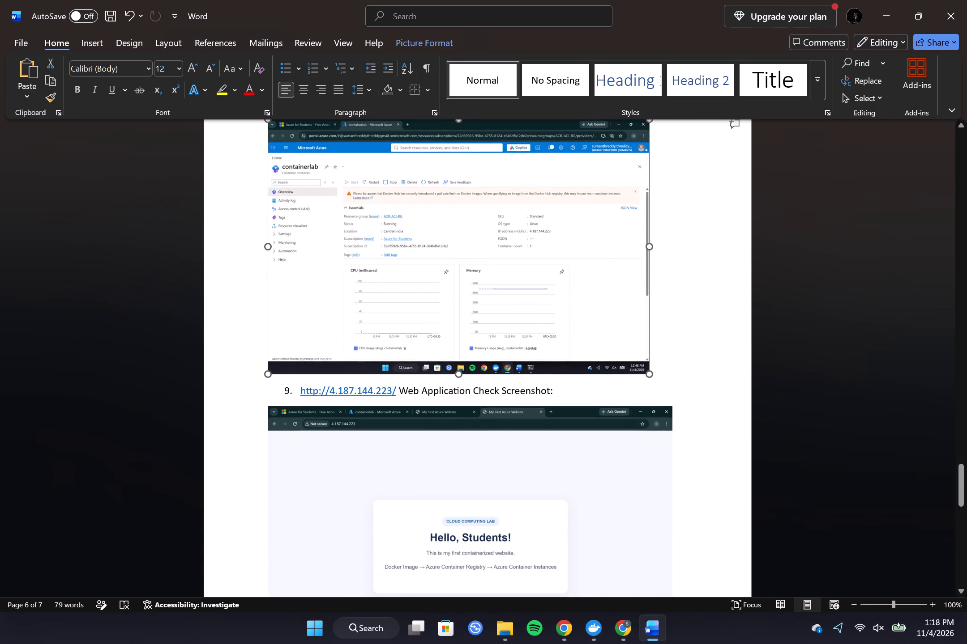
Shrink the item 9 web application screenshot and enlarge the item 8 Azure Container Instance screenshot, keeping both on the same page.
{"action": "left_click_drag", "start_coordinate": [648, 376], "coordinate": [660, 381]}
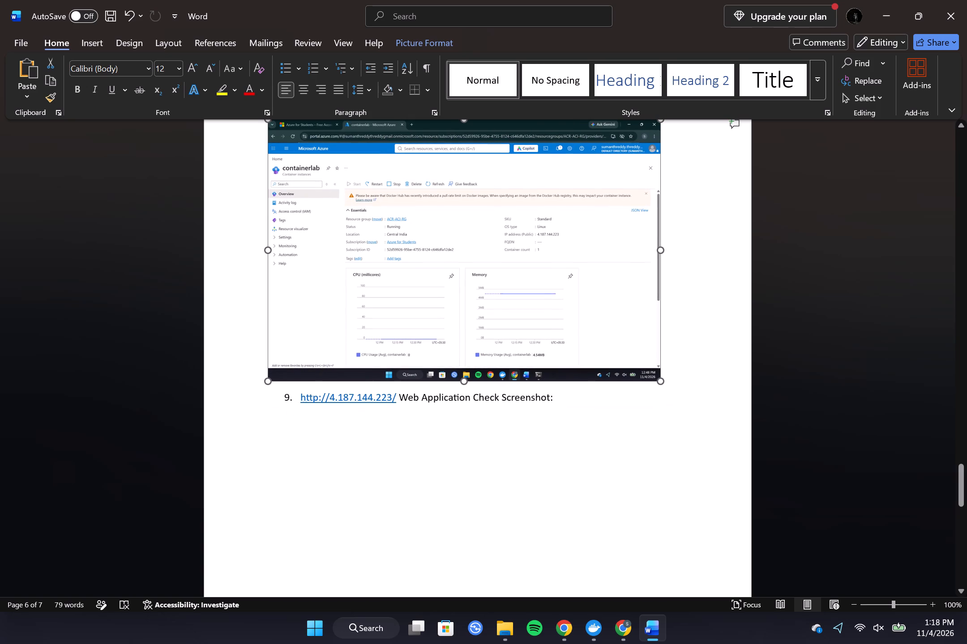
{"action": "left_click_drag", "start_coordinate": [660, 381], "coordinate": [658, 380]}
{"action": "scroll", "coordinate": [643, 441], "scroll_direction": "down", "scroll_amount": 3}
{"action": "left_click", "coordinate": [643, 442]}
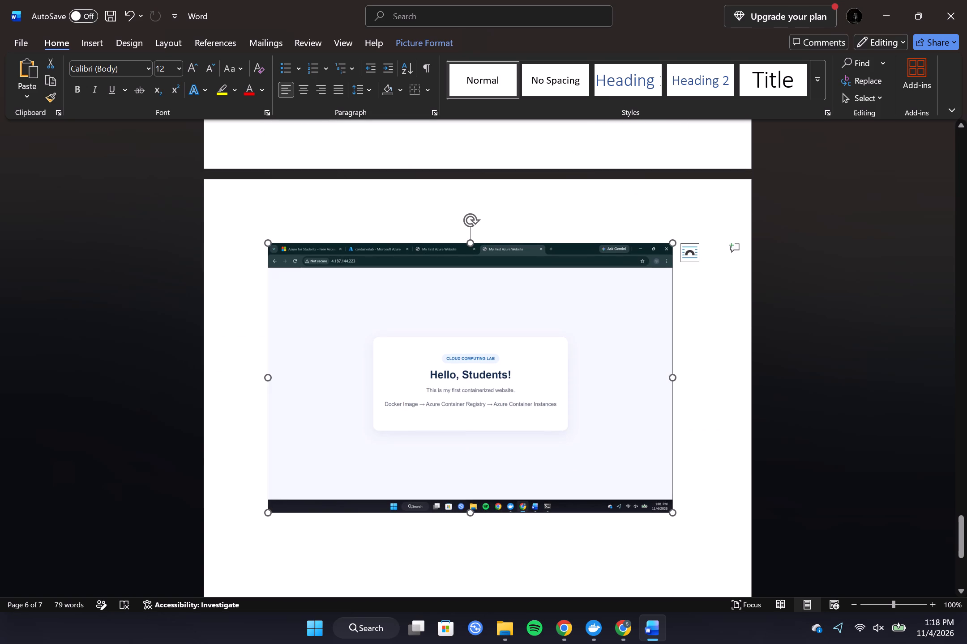
{"action": "left_click_drag", "start_coordinate": [672, 510], "coordinate": [647, 482]}
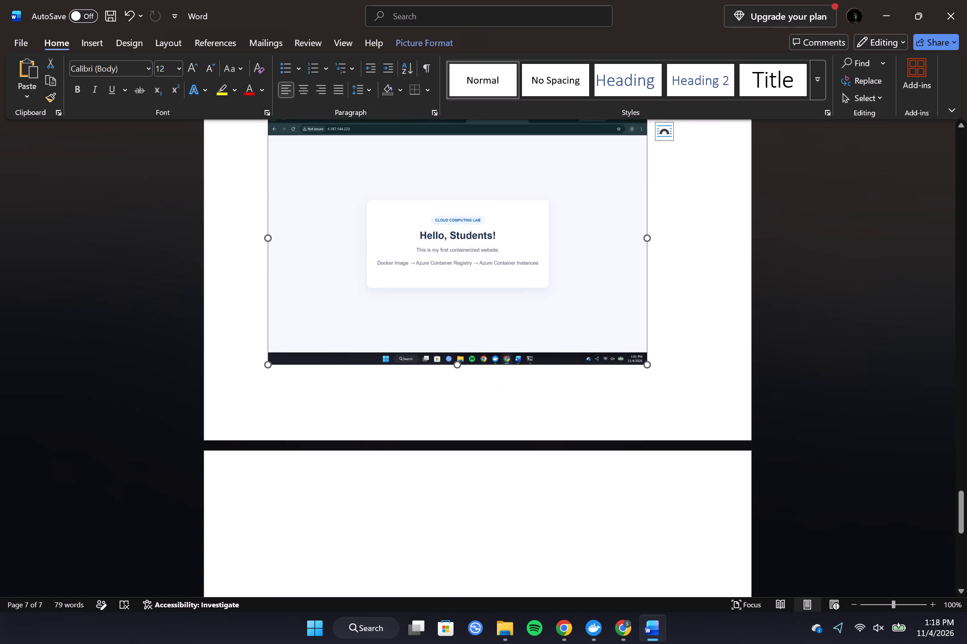
{"action": "scroll", "coordinate": [655, 463], "scroll_direction": "up", "scroll_amount": 1}
{"action": "left_click", "coordinate": [653, 381]}
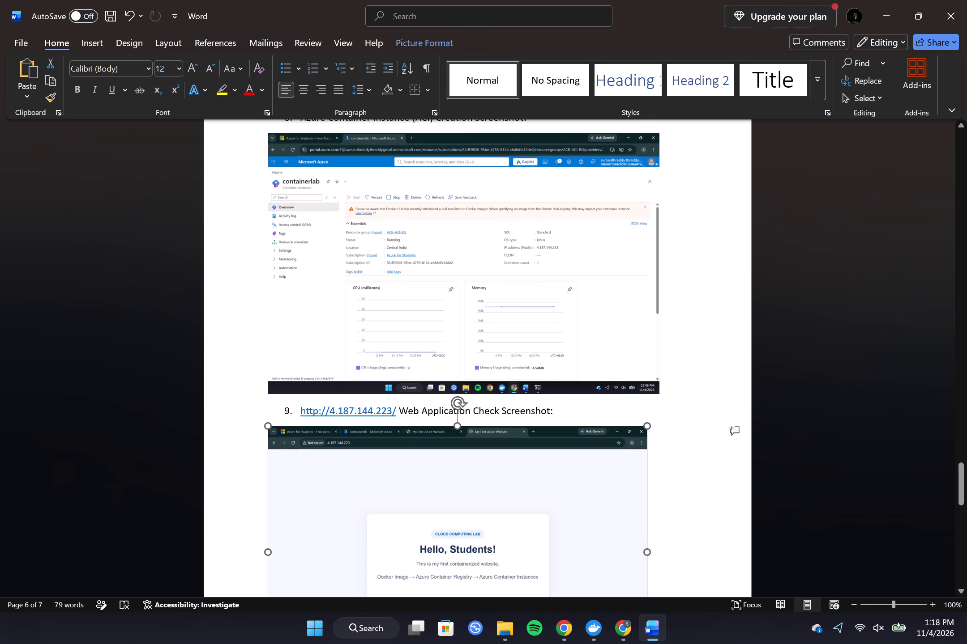
{"action": "left_click_drag", "start_coordinate": [658, 392], "coordinate": [676, 397]}
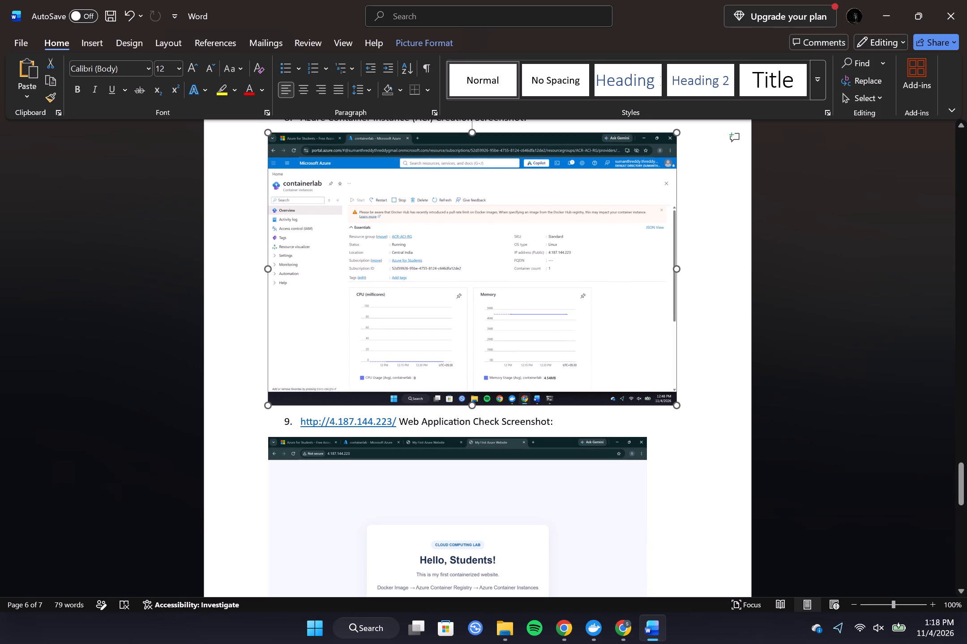
Shrink the item 9 web application screenshot slightly more, deselect it, and check the layout back to item 7.
{"action": "scroll", "coordinate": [661, 472], "scroll_direction": "down", "scroll_amount": 1}
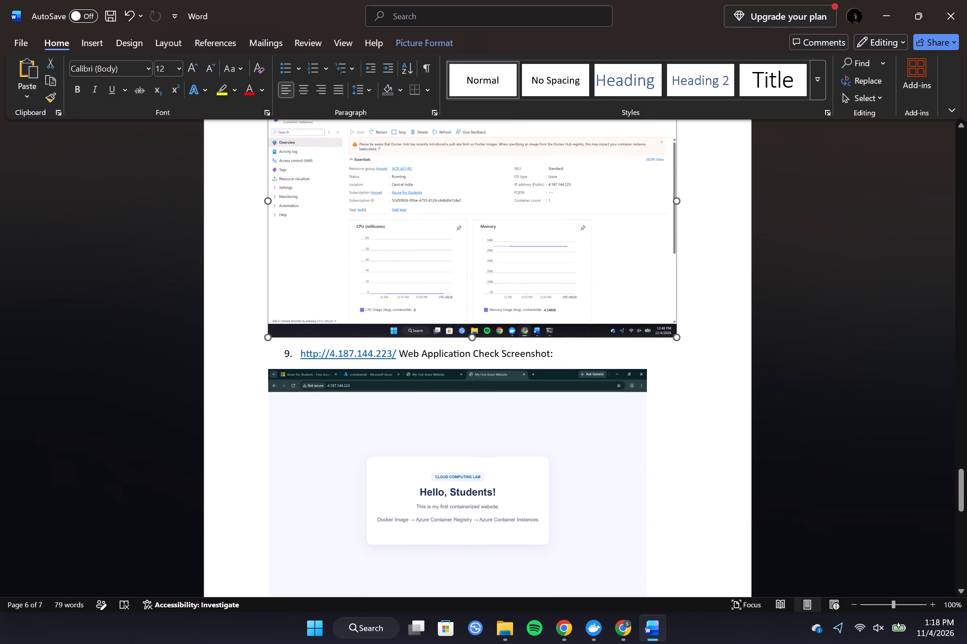
{"action": "scroll", "coordinate": [589, 483], "scroll_direction": "down", "scroll_amount": 1}
{"action": "left_click", "coordinate": [601, 414]}
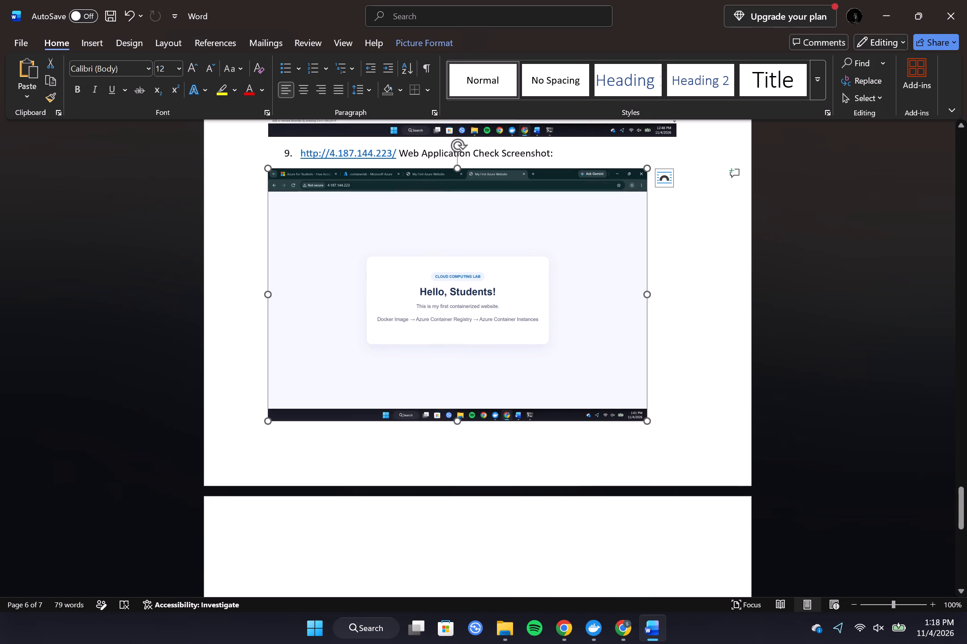
{"action": "left_click_drag", "start_coordinate": [648, 419], "coordinate": [645, 414]}
{"action": "left_click_drag", "start_coordinate": [645, 414], "coordinate": [643, 417]}
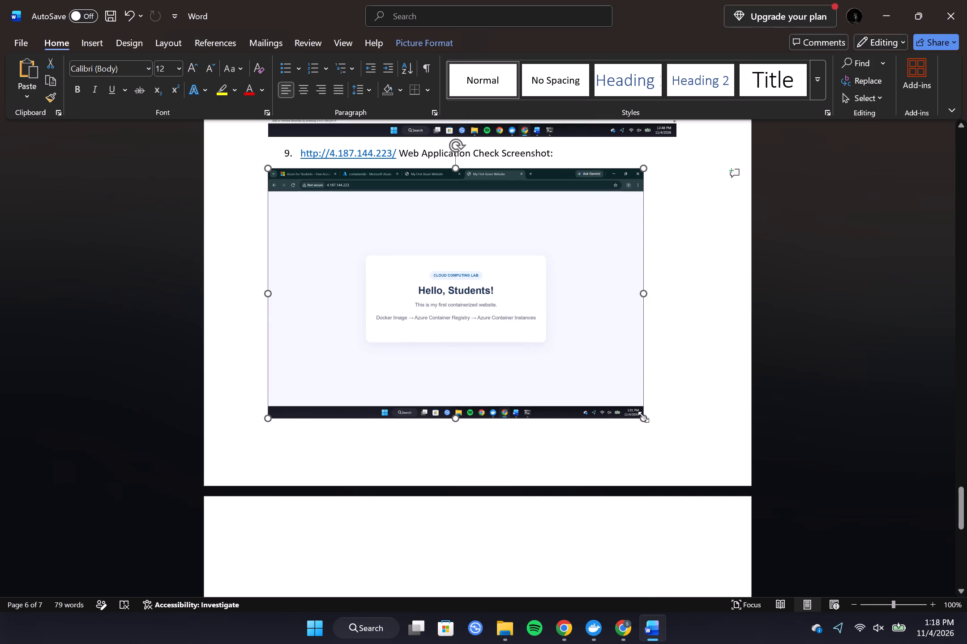
{"action": "scroll", "coordinate": [702, 401], "scroll_direction": "up", "scroll_amount": 1}
{"action": "left_click", "coordinate": [729, 376]}
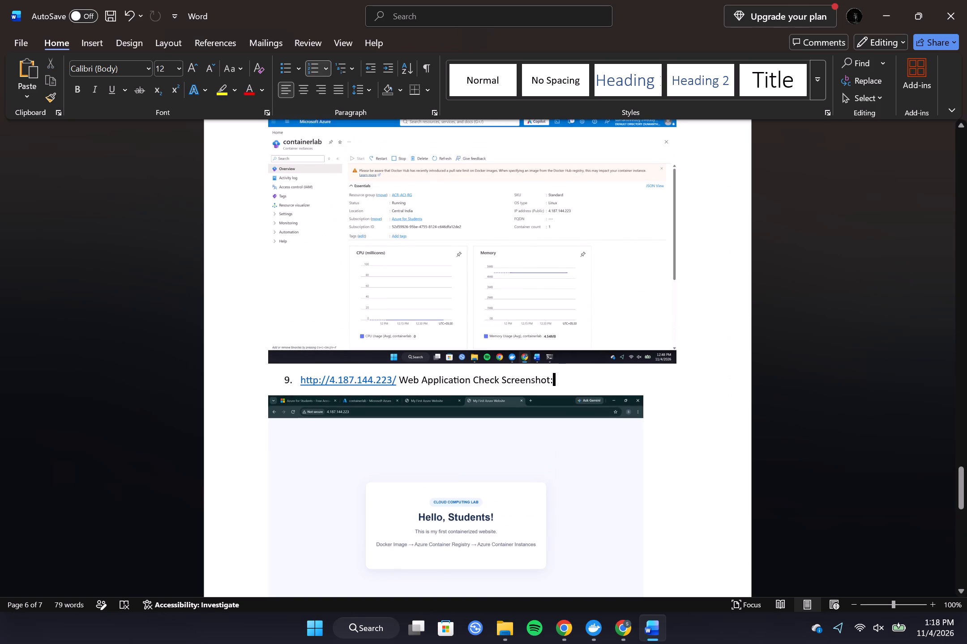
{"action": "scroll", "coordinate": [729, 376], "scroll_direction": "up", "scroll_amount": 2}
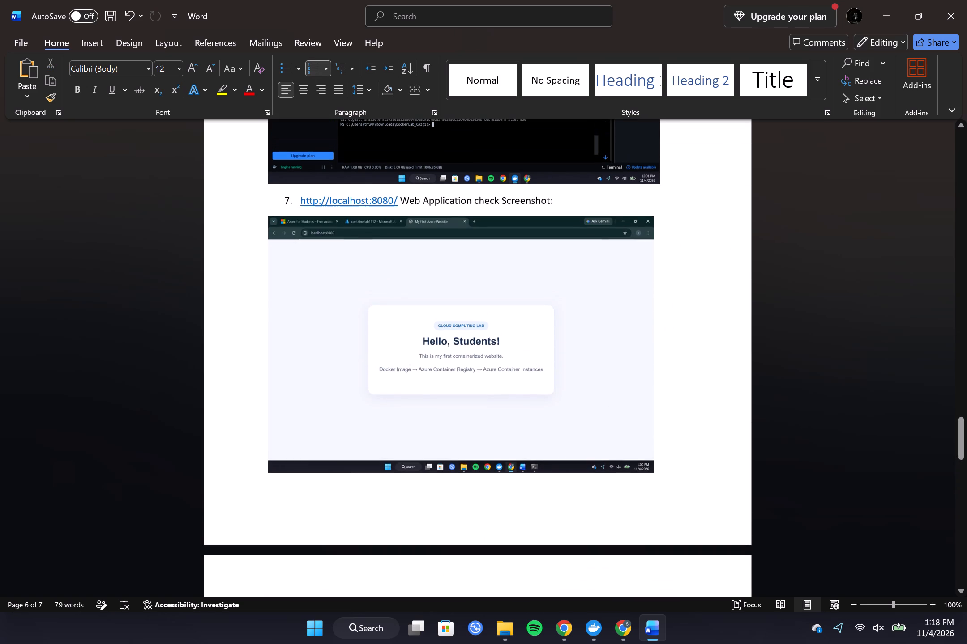
{"action": "key", "text": "ctrl+s"}
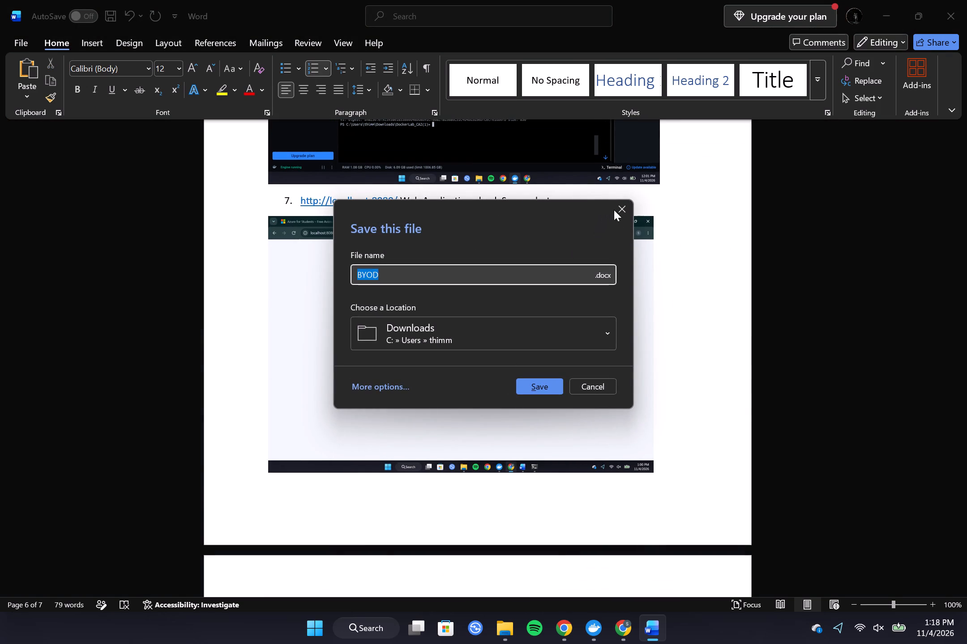
{"action": "left_click", "coordinate": [623, 211]}
{"action": "left_click", "coordinate": [30, 44]}
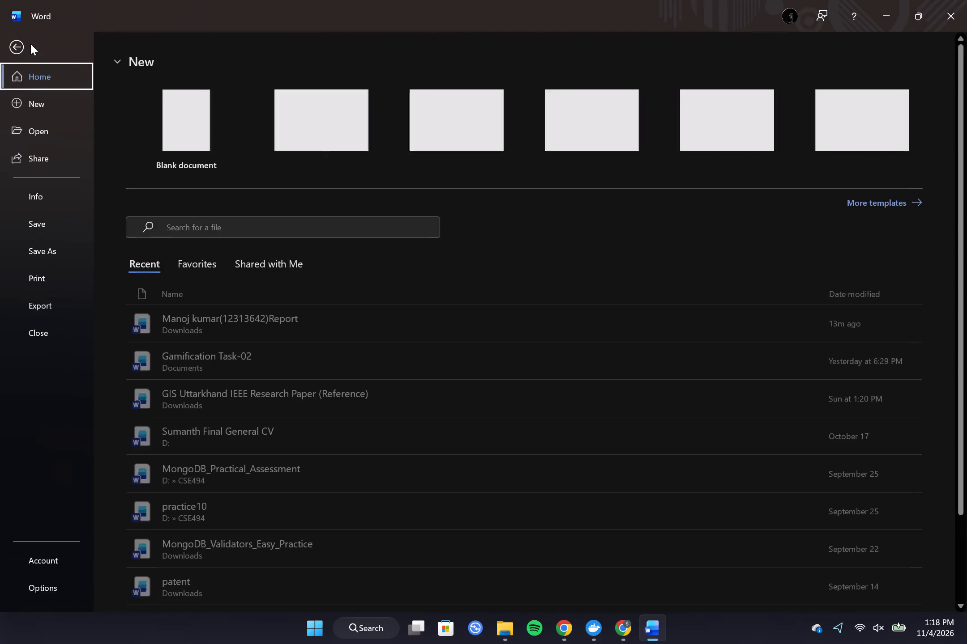
{"action": "left_click", "coordinate": [54, 255]}
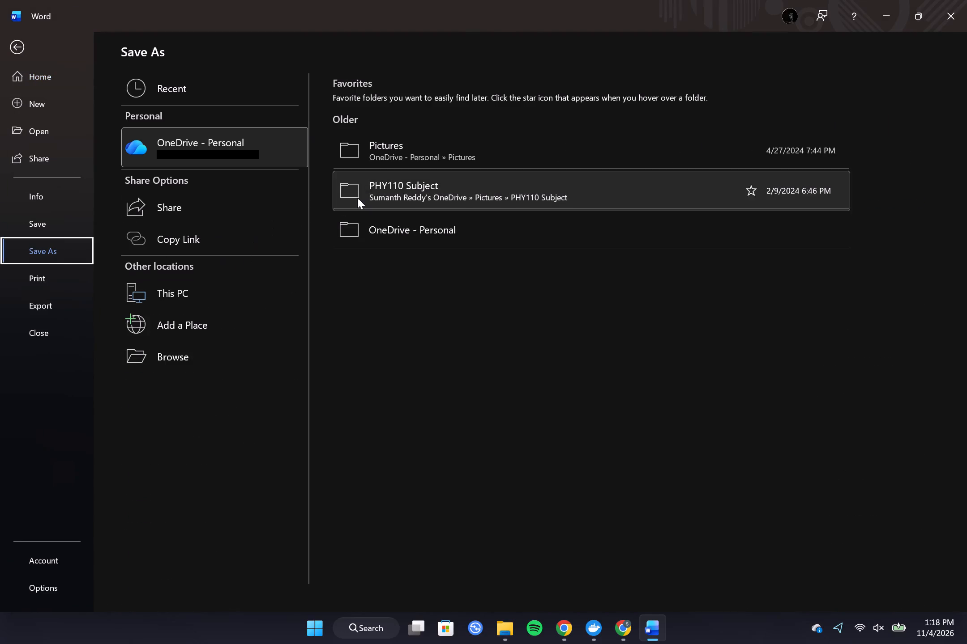
{"action": "left_click", "coordinate": [193, 297]}
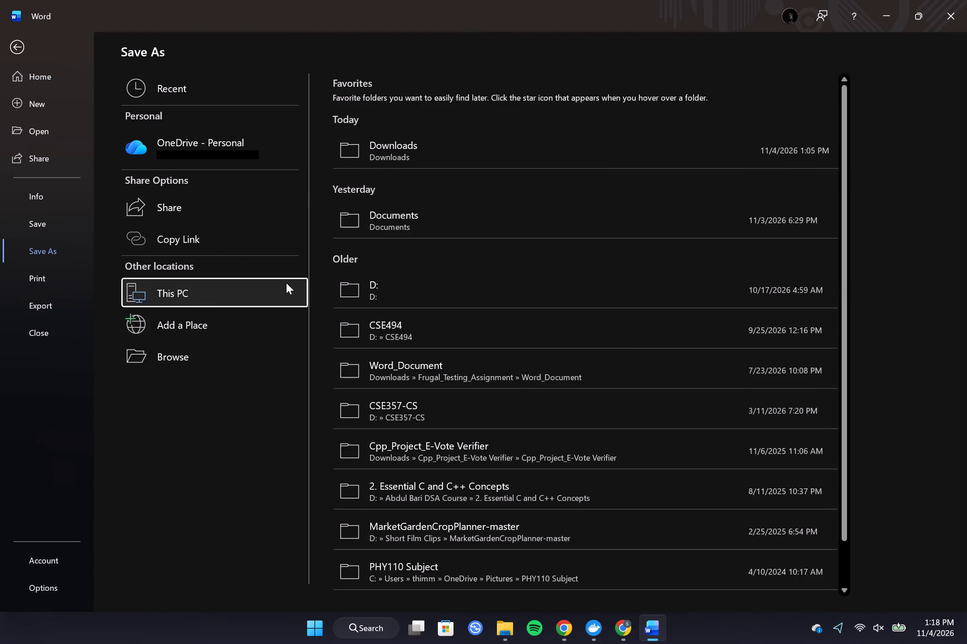
{"action": "left_click", "coordinate": [394, 136]}
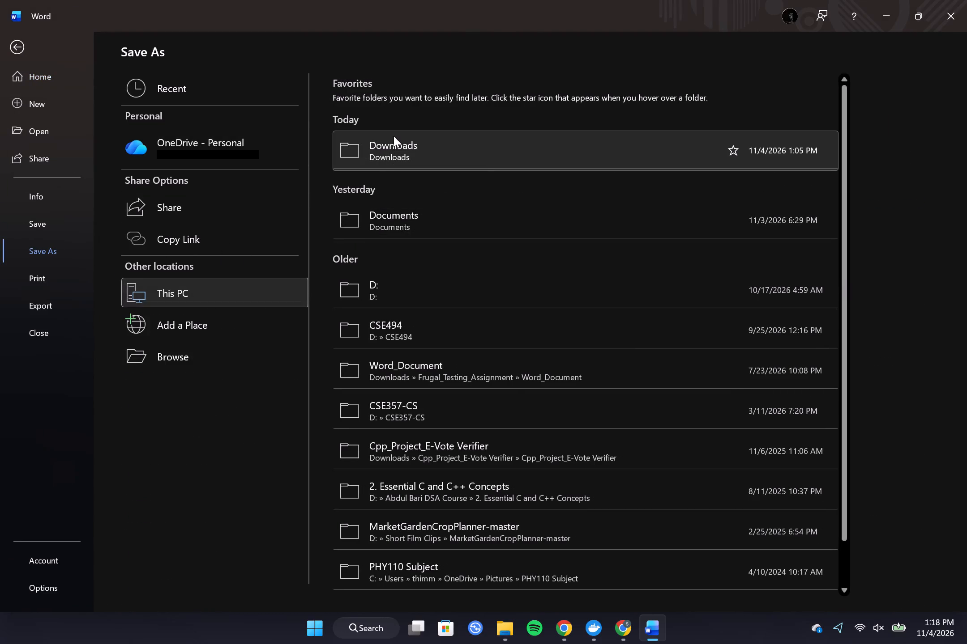
{"action": "scroll", "coordinate": [72, 151], "scroll_direction": "up", "scroll_amount": 2}
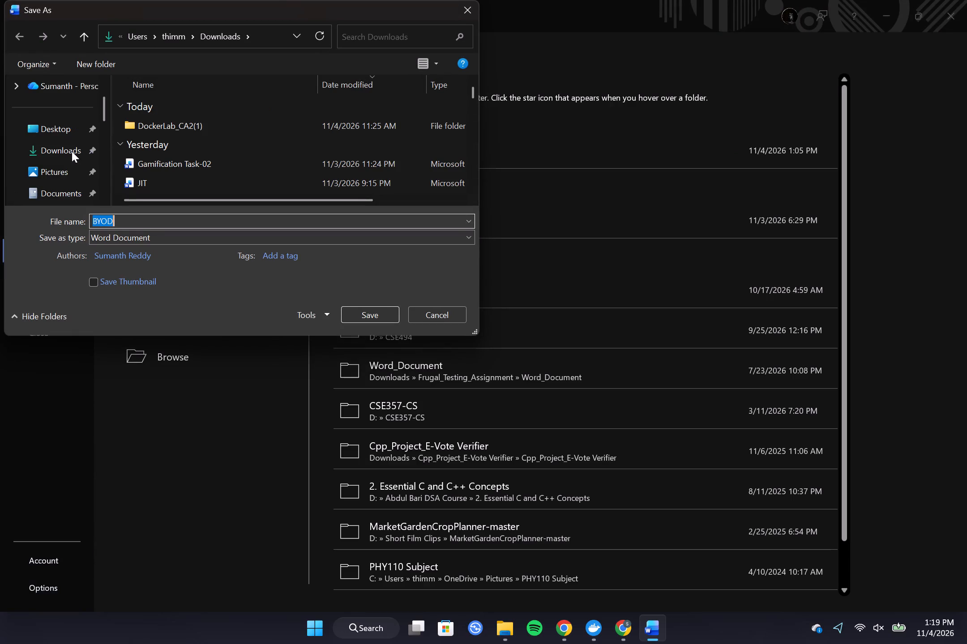
{"action": "left_click", "coordinate": [72, 151]}
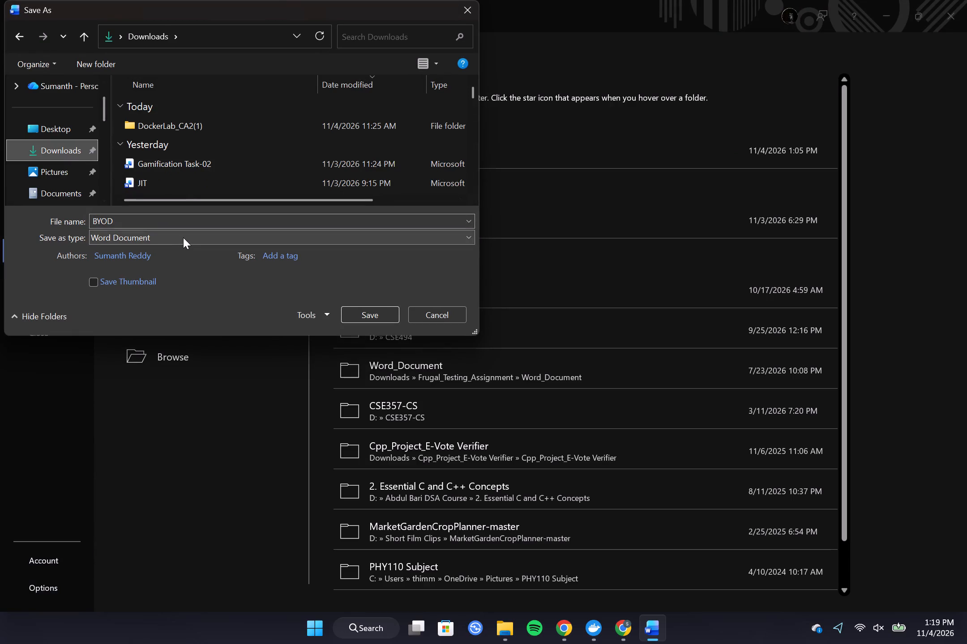
{"action": "left_click", "coordinate": [183, 237]}
{"action": "left_click", "coordinate": [163, 322]}
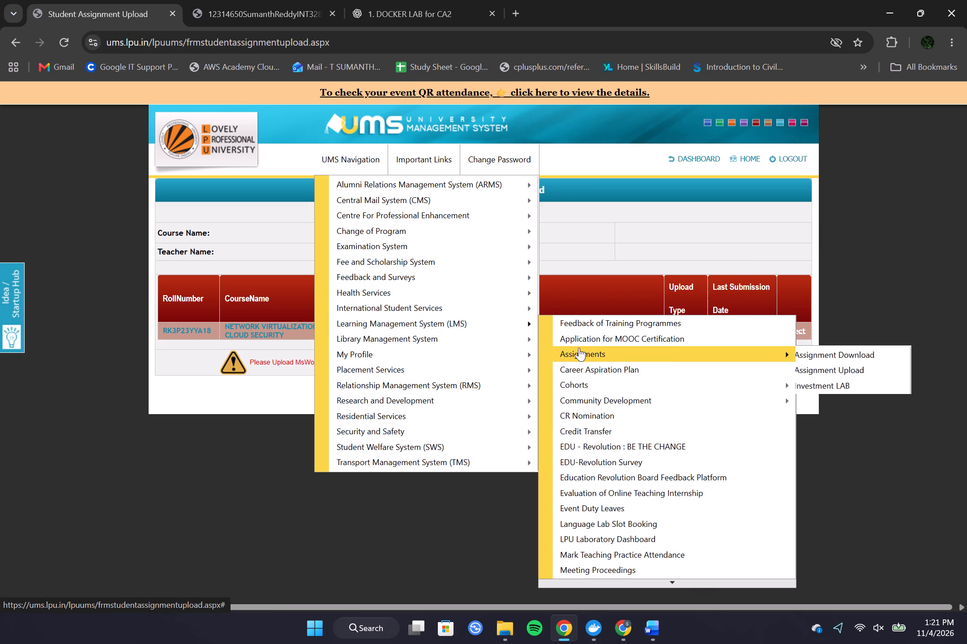
From the portal's Assignment Download page, save the student-uploaded INT328 BYOD-Practical 2 file to the Downloads folder.
{"action": "left_click", "coordinate": [815, 347]}
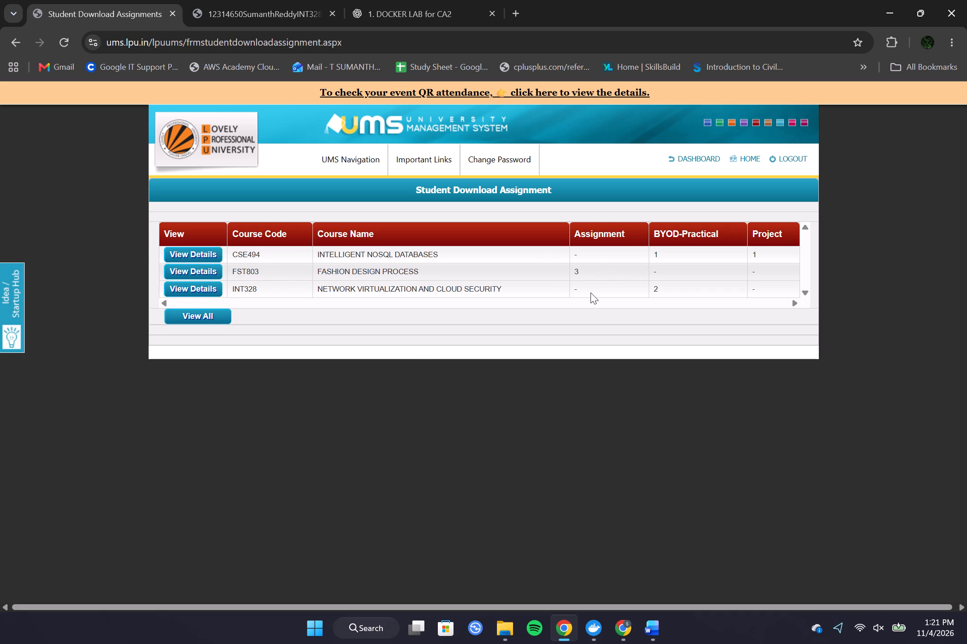
{"action": "left_click", "coordinate": [222, 291]}
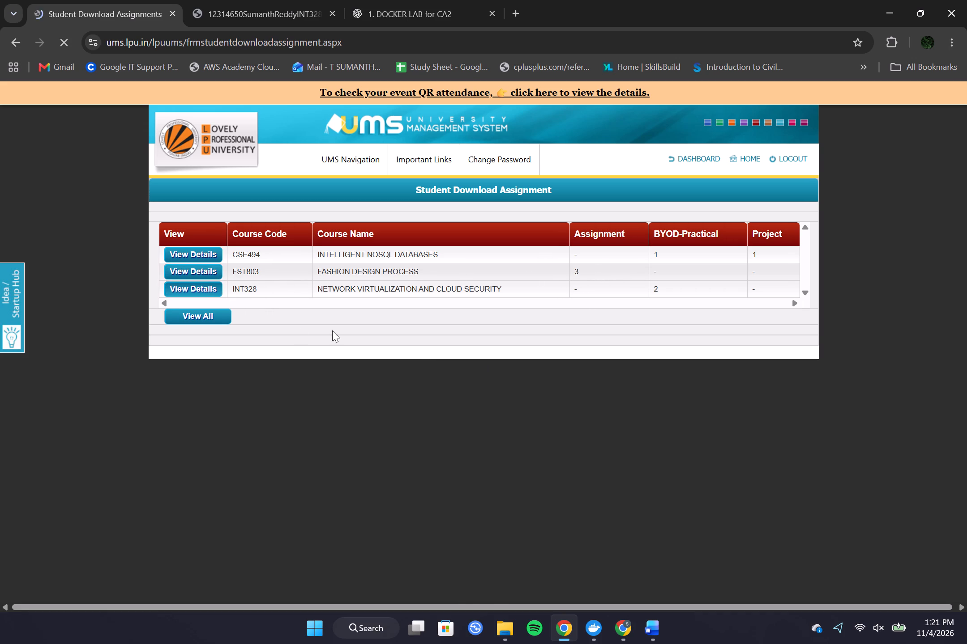
{"action": "scroll", "coordinate": [499, 423], "scroll_direction": "down", "scroll_amount": 1}
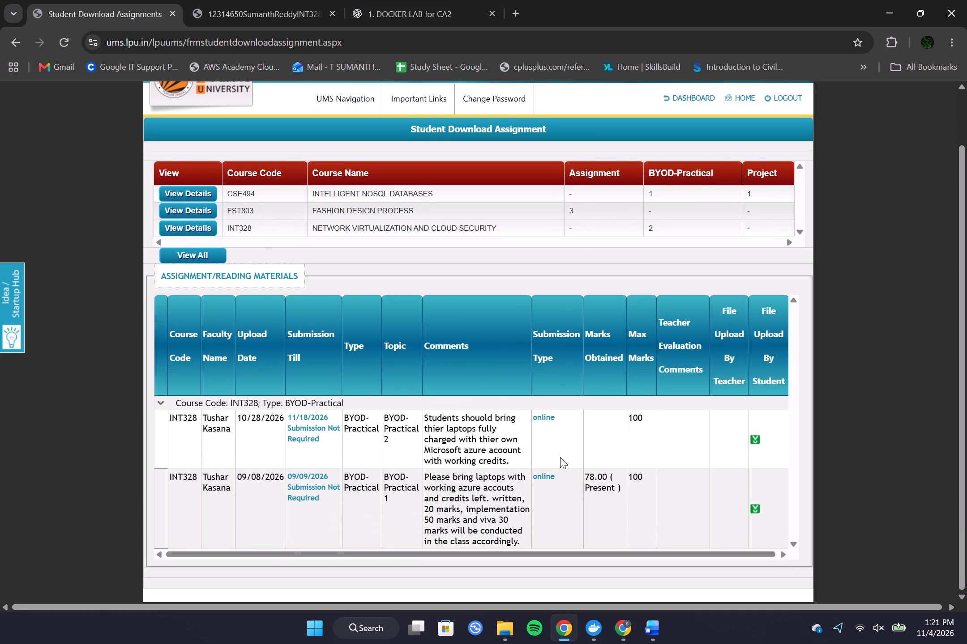
{"action": "left_click", "coordinate": [756, 443]}
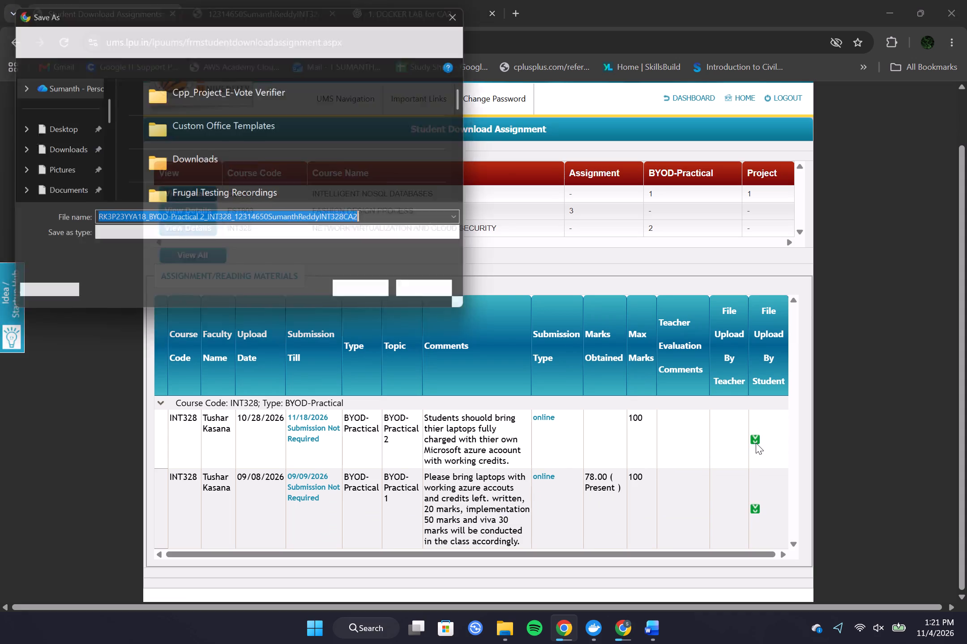
{"action": "left_click", "coordinate": [75, 146]}
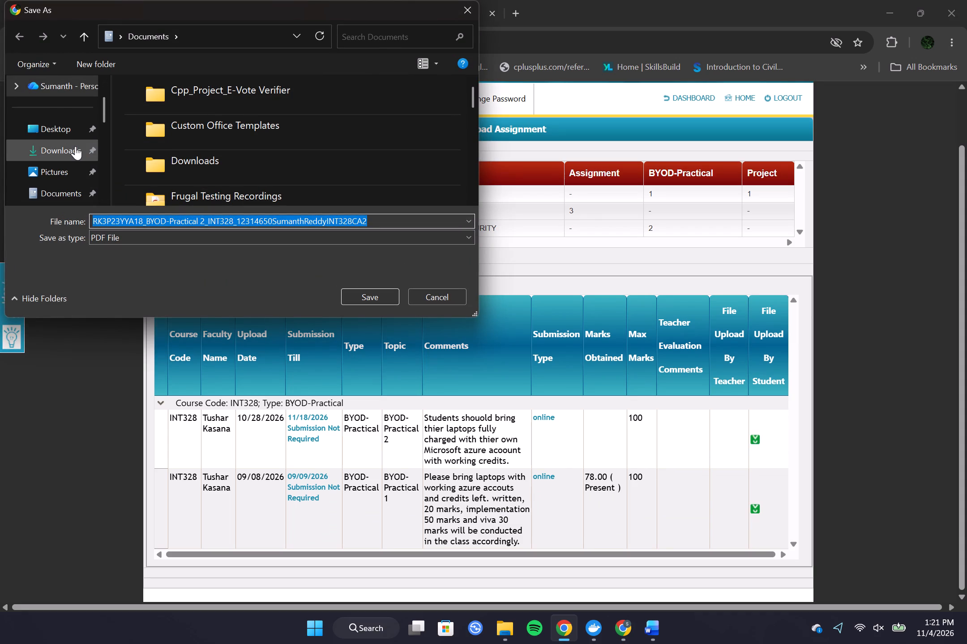
{"action": "left_click", "coordinate": [351, 292]}
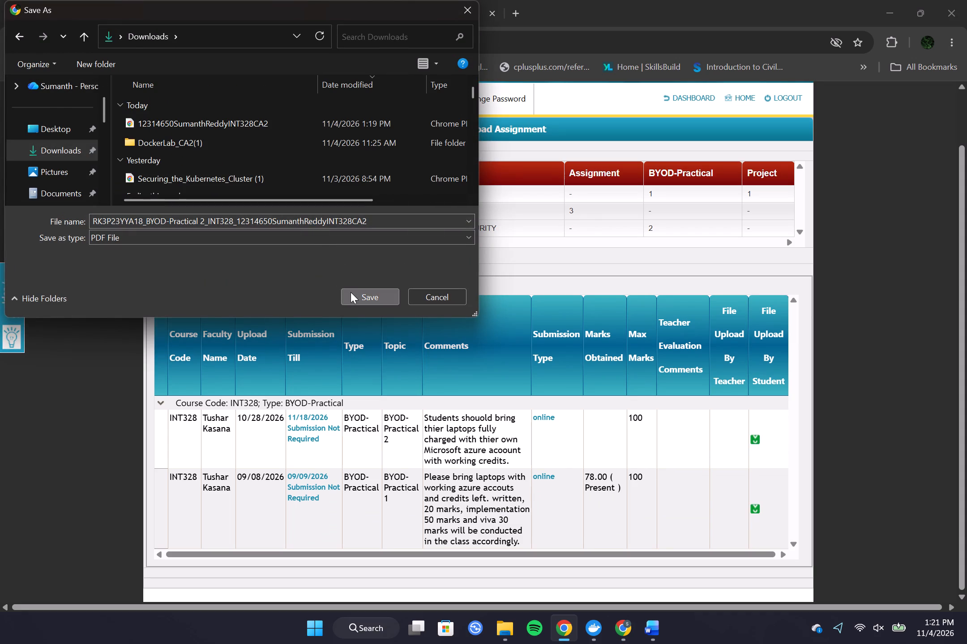
Open the downloaded submission PDF, look through its pages from cover to end, and close its tab.
{"action": "double_click", "coordinate": [776, 86]}
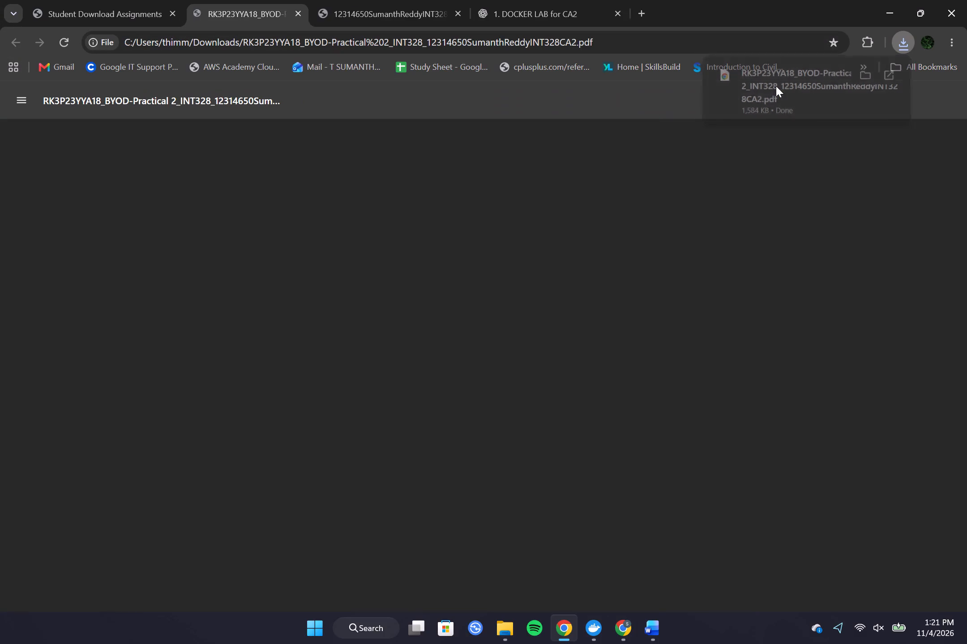
{"action": "scroll", "coordinate": [498, 339], "scroll_direction": "down", "scroll_amount": 2}
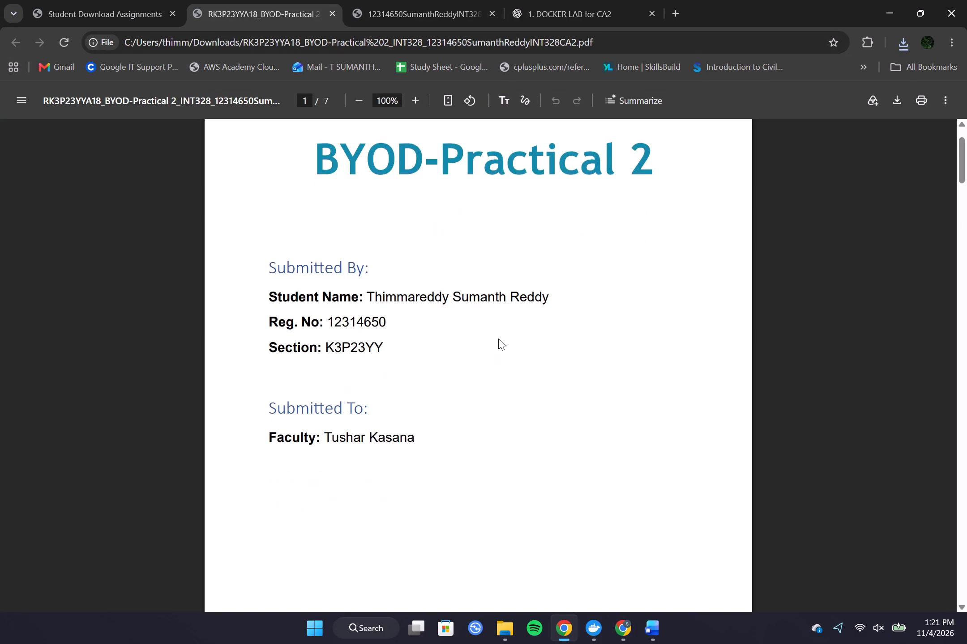
{"action": "scroll", "coordinate": [498, 339], "scroll_direction": "down", "scroll_amount": 12}
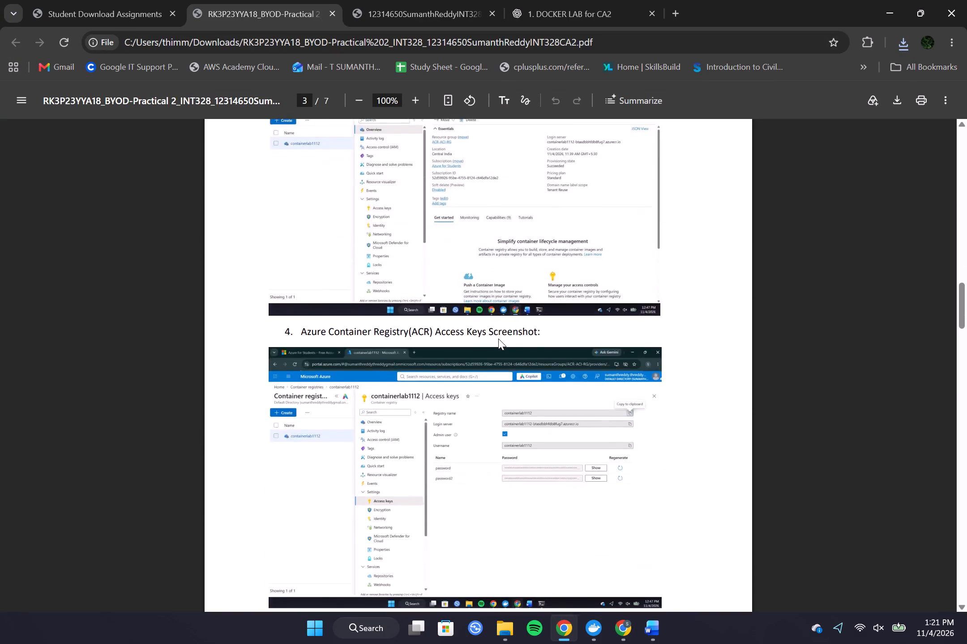
{"action": "scroll", "coordinate": [498, 339], "scroll_direction": "down", "scroll_amount": 7}
{"action": "scroll", "coordinate": [498, 339], "scroll_direction": "up", "scroll_amount": 4}
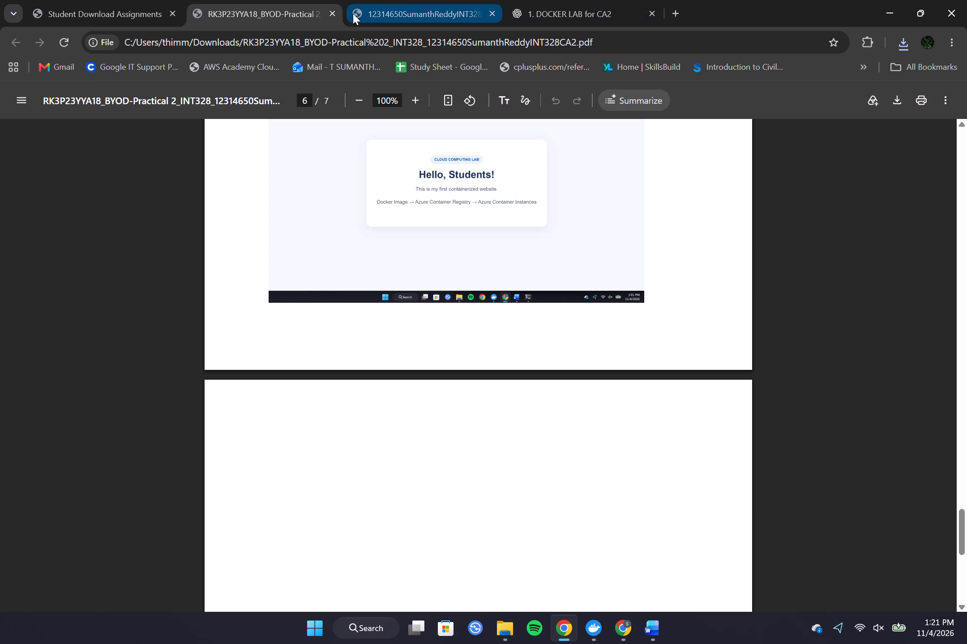
{"action": "left_click", "coordinate": [331, 9]}
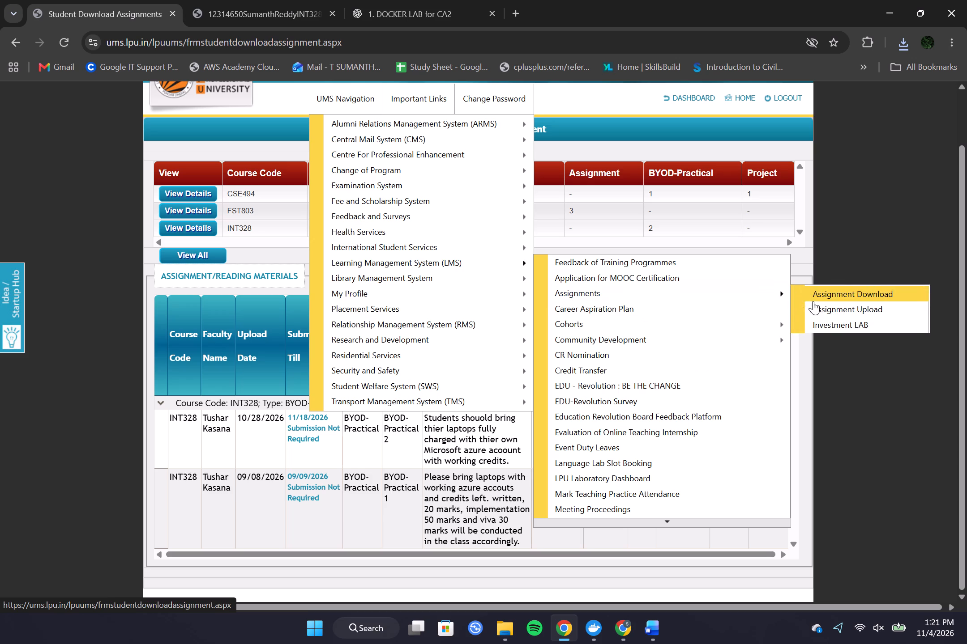
Open the portal's Assignment Upload page again.
{"action": "left_click", "coordinate": [816, 303]}
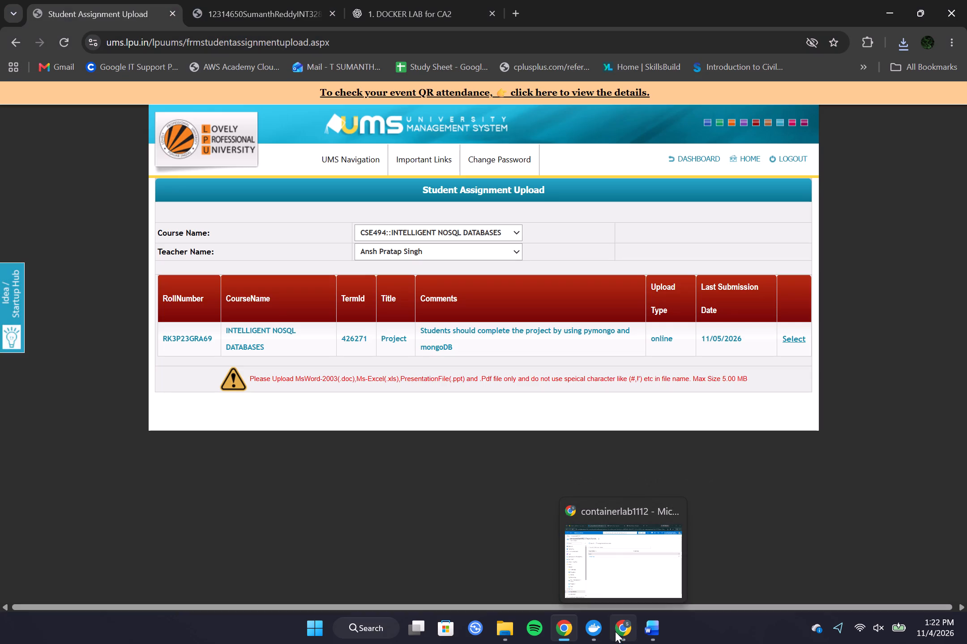
Open the Final Report PDF from the student's name-and-registration-number folder on the Data (D:) drive.
{"action": "left_click", "coordinate": [513, 625]}
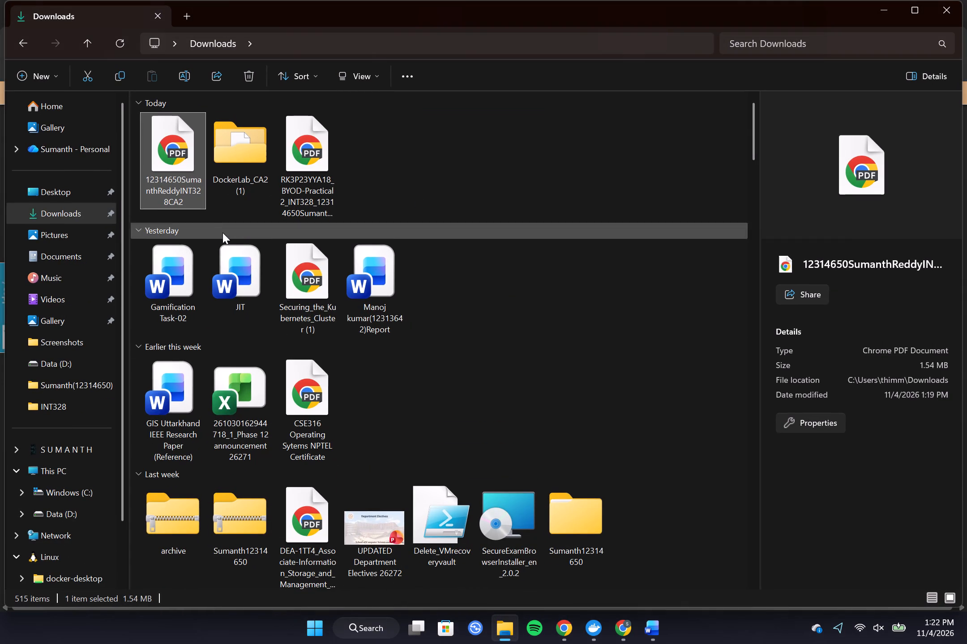
{"action": "left_click", "coordinate": [68, 211]}
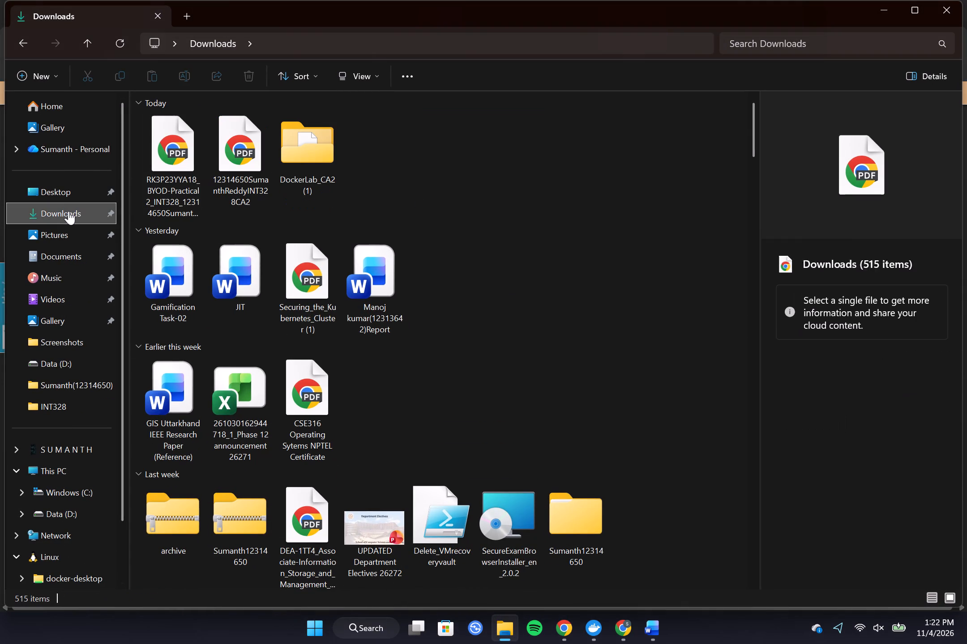
{"action": "left_click", "coordinate": [72, 345]}
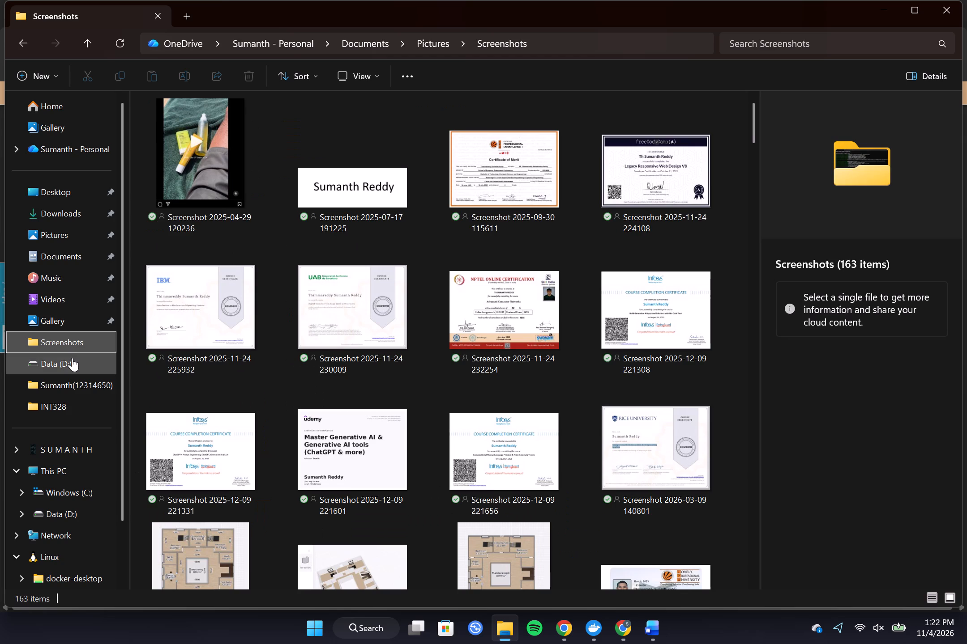
{"action": "left_click", "coordinate": [72, 358]}
{"action": "left_click", "coordinate": [82, 214]}
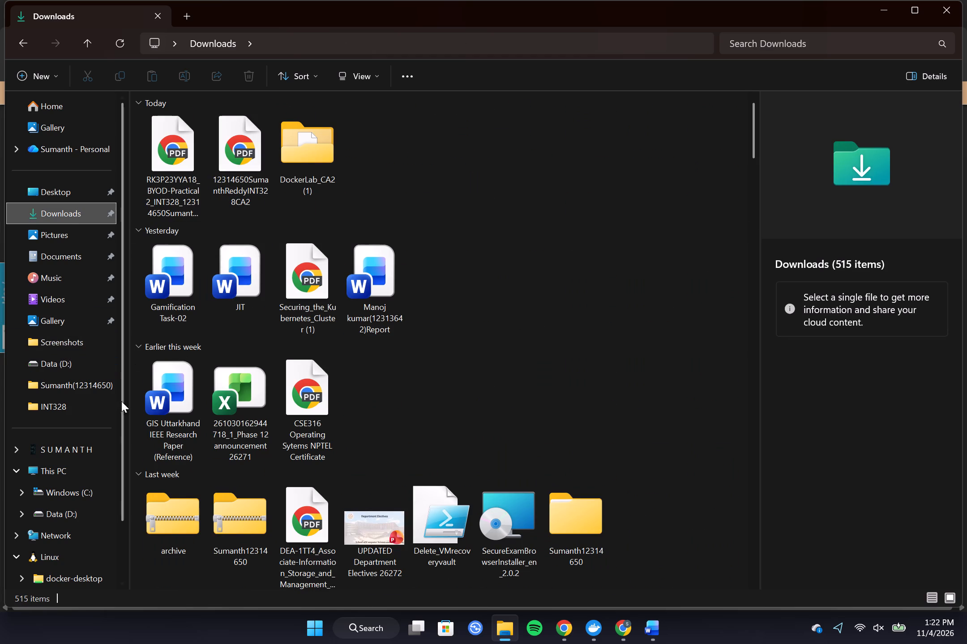
{"action": "left_click", "coordinate": [78, 505]}
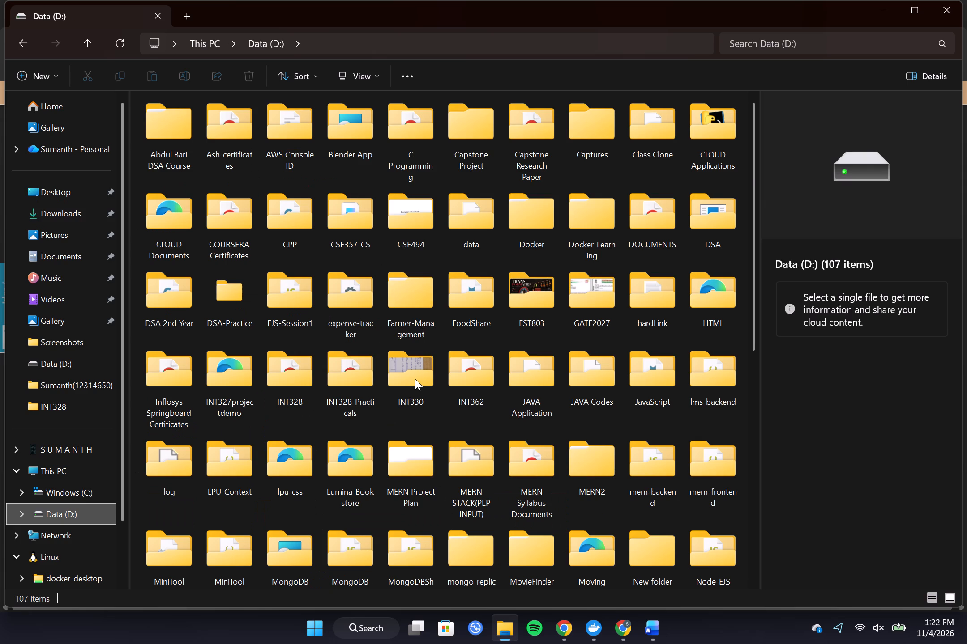
{"action": "scroll", "coordinate": [415, 379], "scroll_direction": "down", "scroll_amount": 4}
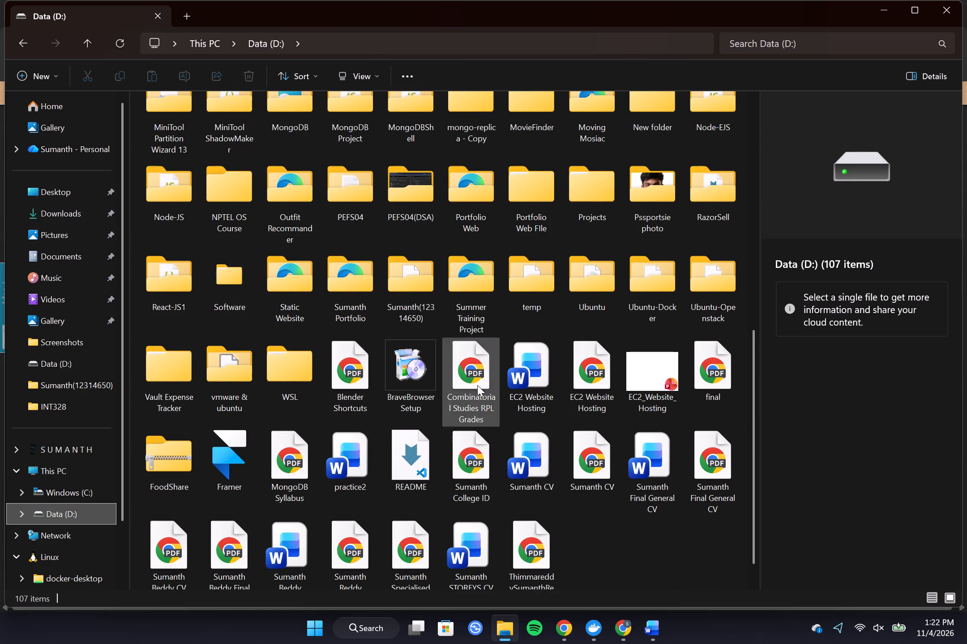
{"action": "double_click", "coordinate": [417, 307]}
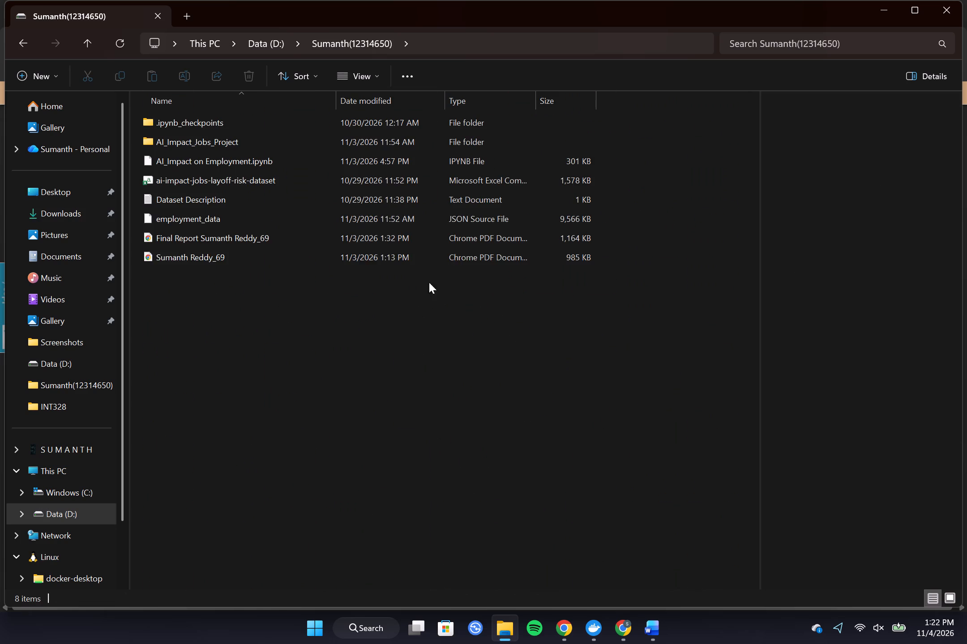
{"action": "left_click", "coordinate": [269, 263]}
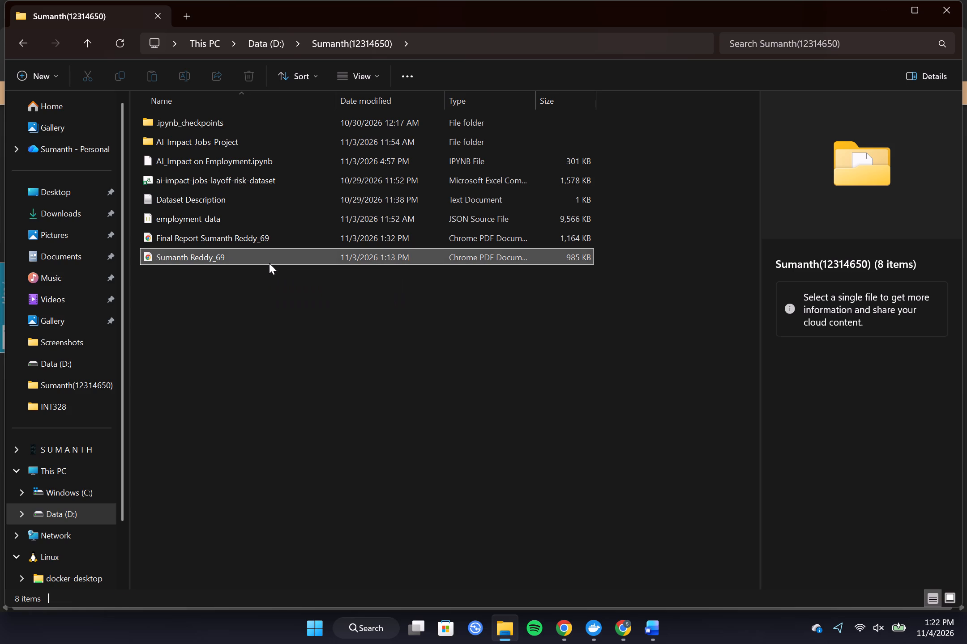
{"action": "left_click", "coordinate": [265, 241]}
{"action": "double_click", "coordinate": [265, 241]}
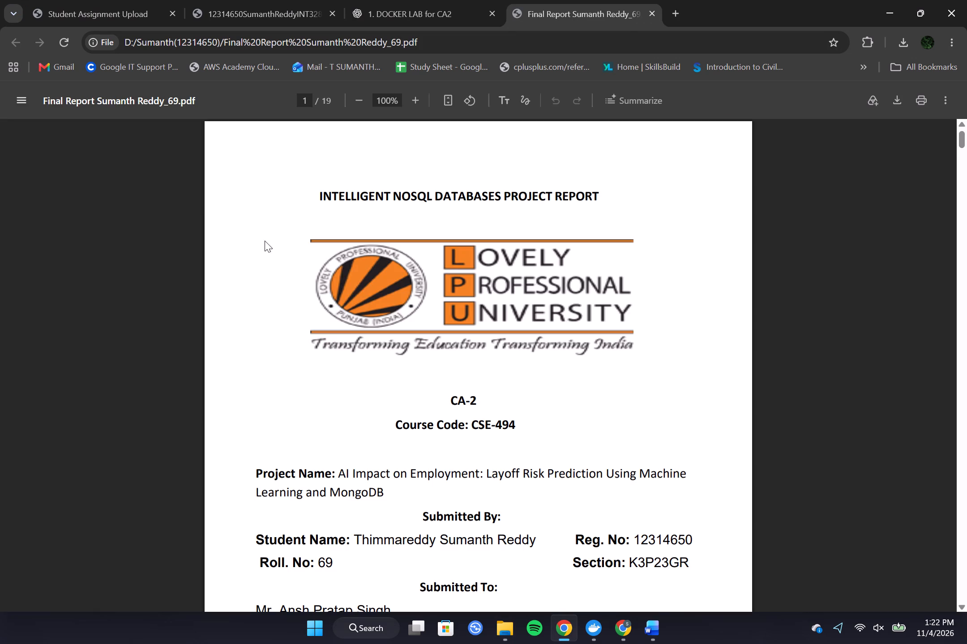
Look through the CSE-494 project report from the cover through the code, MongoDB screenshots and conclusion.
{"action": "scroll", "coordinate": [377, 342], "scroll_direction": "down", "scroll_amount": 10}
{"action": "scroll", "coordinate": [377, 342], "scroll_direction": "down", "scroll_amount": 13}
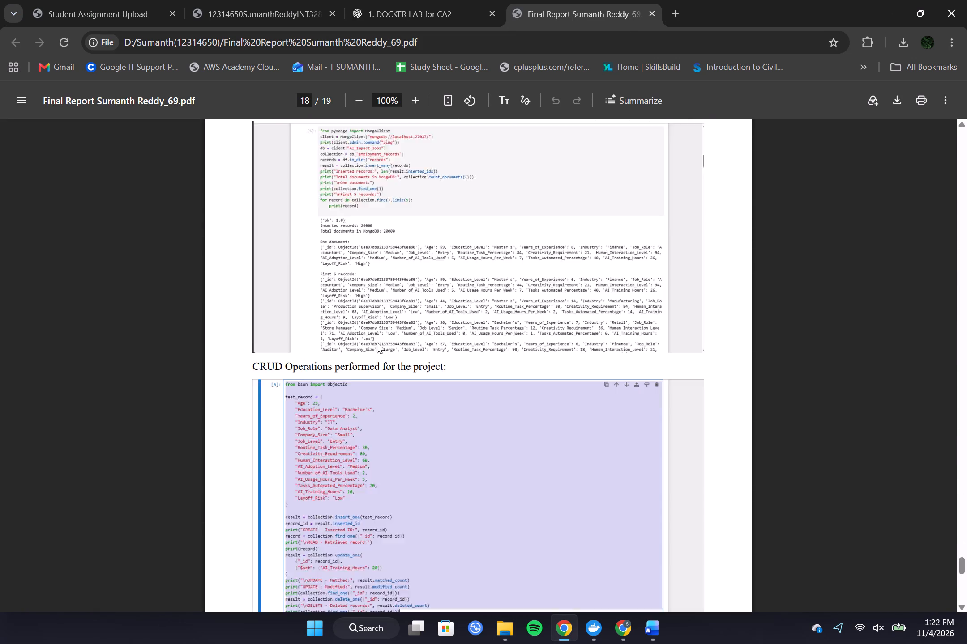
{"action": "scroll", "coordinate": [377, 342], "scroll_direction": "down", "scroll_amount": 1}
{"action": "scroll", "coordinate": [377, 342], "scroll_direction": "up", "scroll_amount": 1}
{"action": "scroll", "coordinate": [377, 342], "scroll_direction": "down", "scroll_amount": 1}
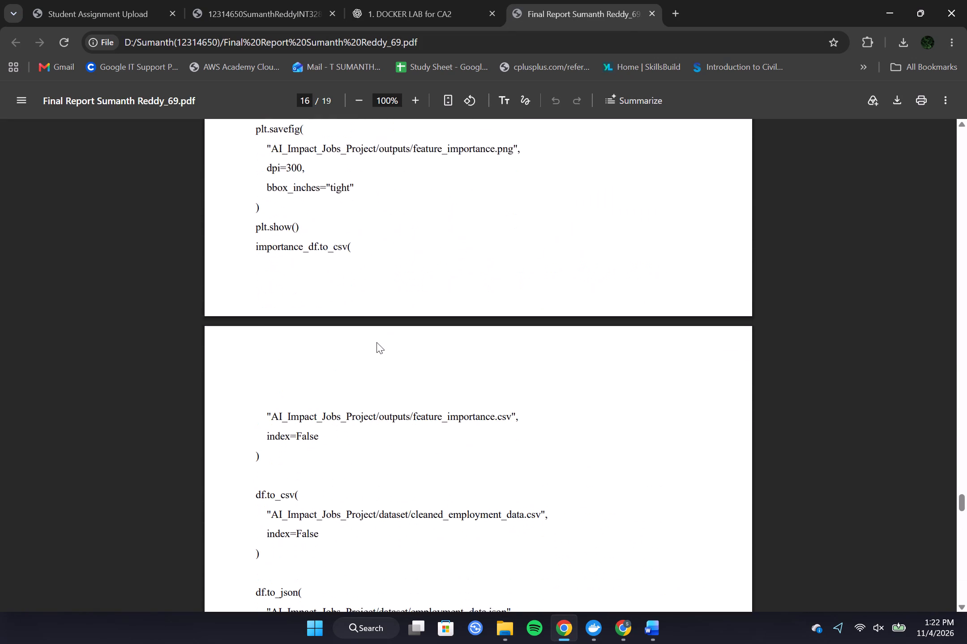
{"action": "scroll", "coordinate": [377, 342], "scroll_direction": "down", "scroll_amount": 2}
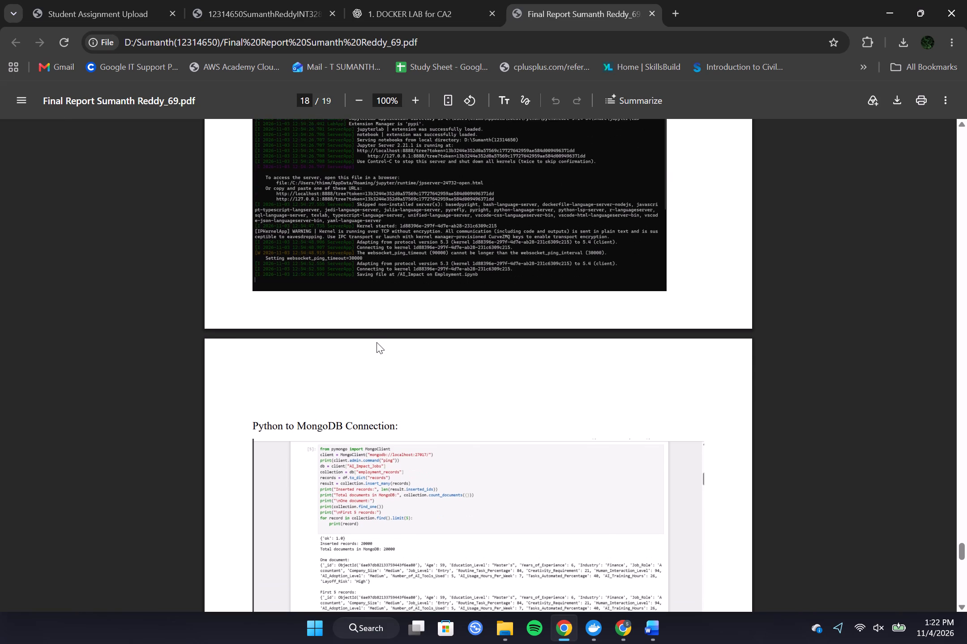
{"action": "scroll", "coordinate": [377, 342], "scroll_direction": "down", "scroll_amount": 3}
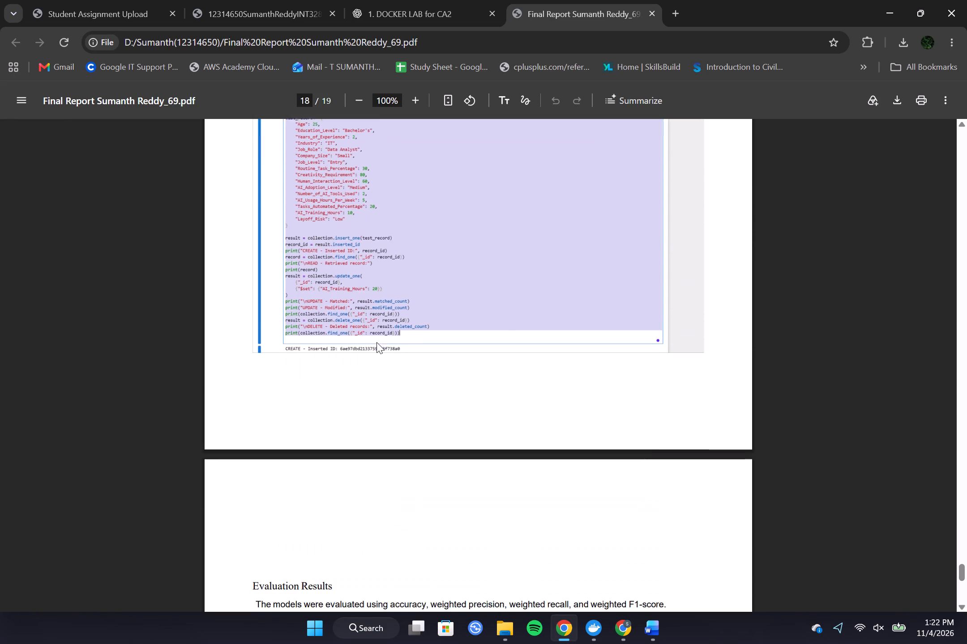
{"action": "scroll", "coordinate": [377, 342], "scroll_direction": "down", "scroll_amount": 4}
{"action": "scroll", "coordinate": [377, 342], "scroll_direction": "up", "scroll_amount": 1}
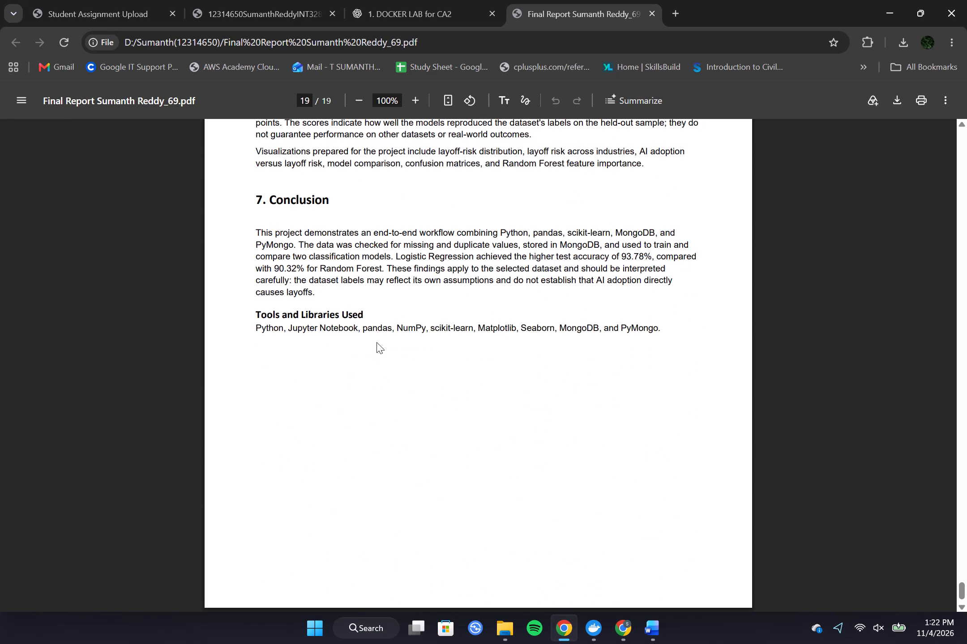
{"action": "scroll", "coordinate": [377, 342], "scroll_direction": "up", "scroll_amount": 11}
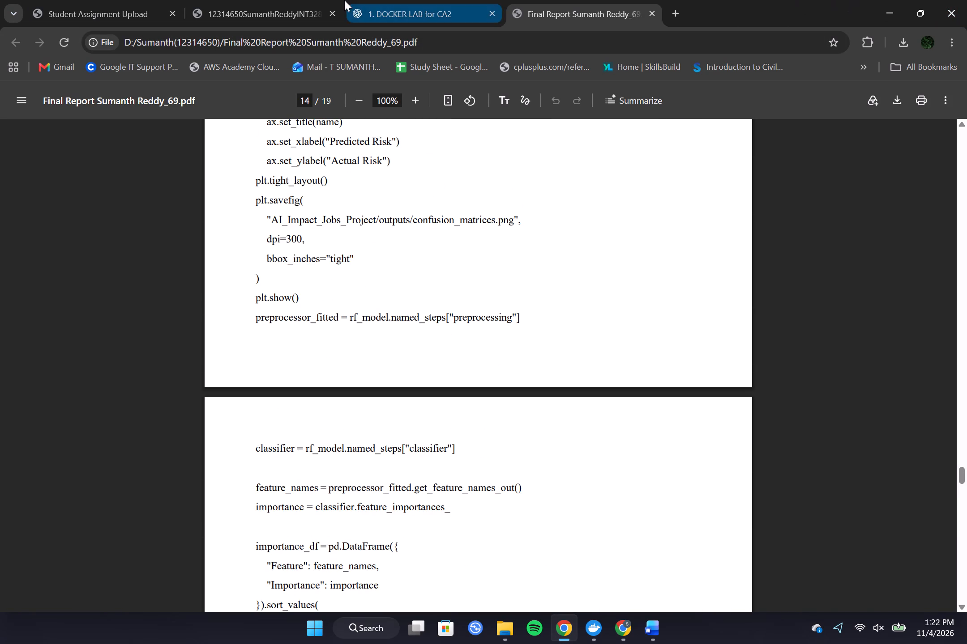
{"action": "left_click", "coordinate": [307, 1]}
{"action": "left_click", "coordinate": [425, 0]}
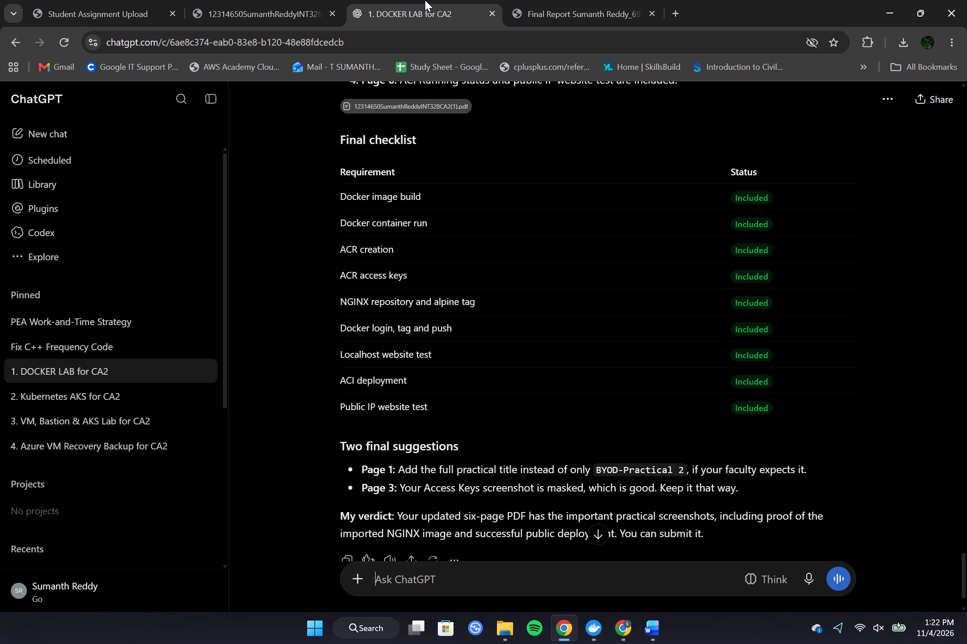
{"action": "left_click", "coordinate": [553, 0]}
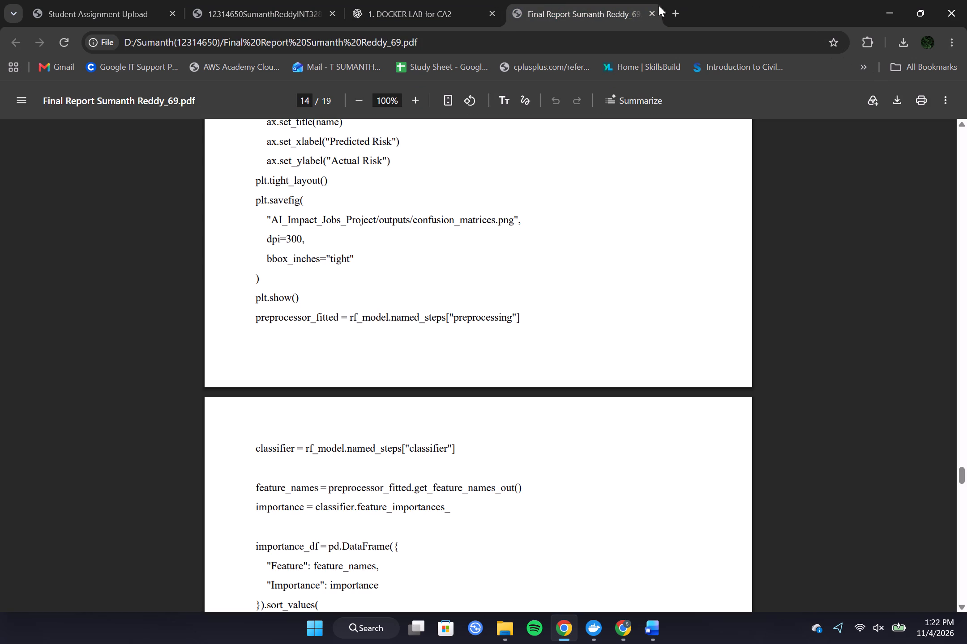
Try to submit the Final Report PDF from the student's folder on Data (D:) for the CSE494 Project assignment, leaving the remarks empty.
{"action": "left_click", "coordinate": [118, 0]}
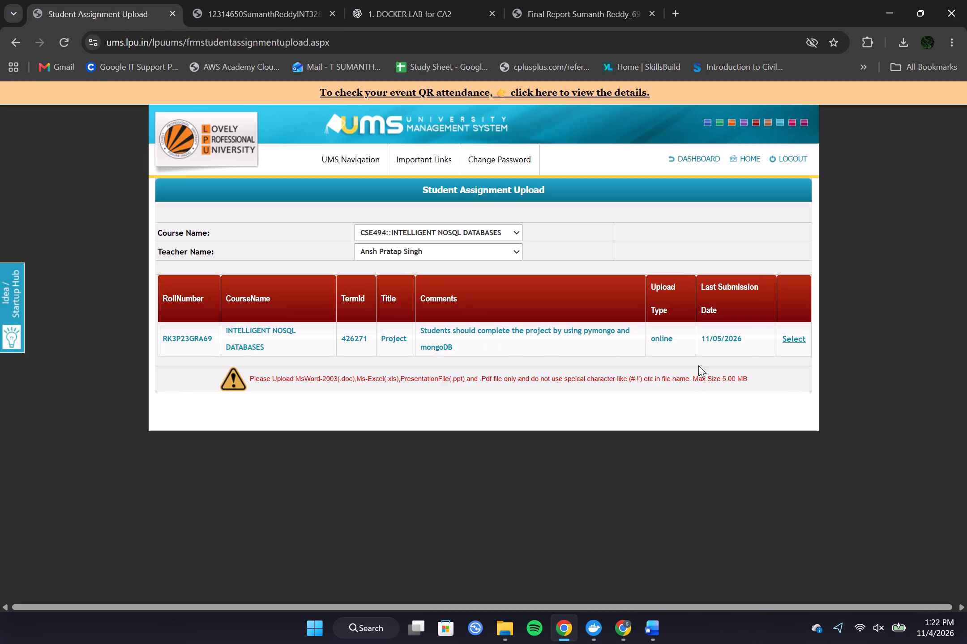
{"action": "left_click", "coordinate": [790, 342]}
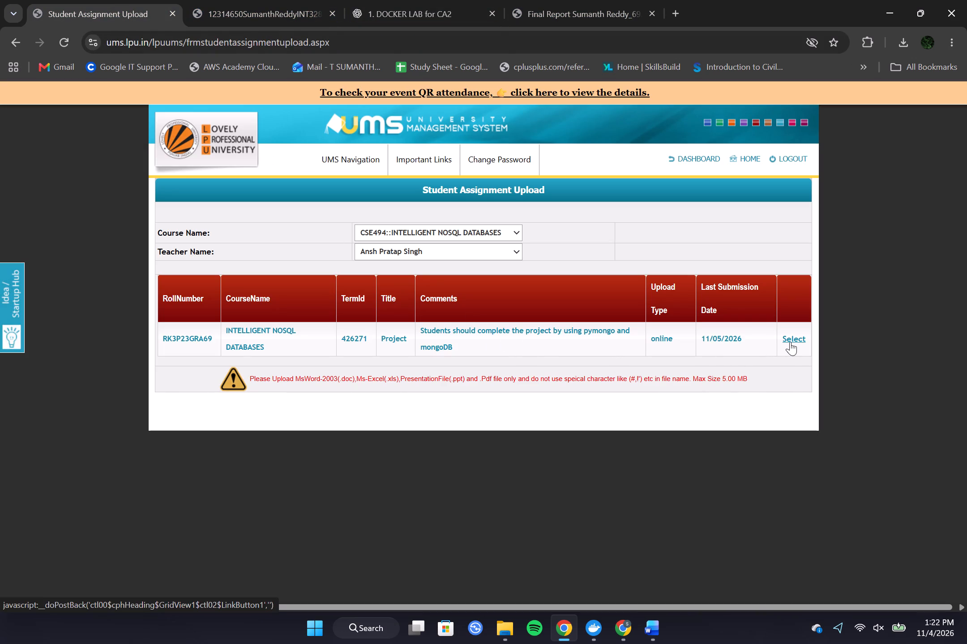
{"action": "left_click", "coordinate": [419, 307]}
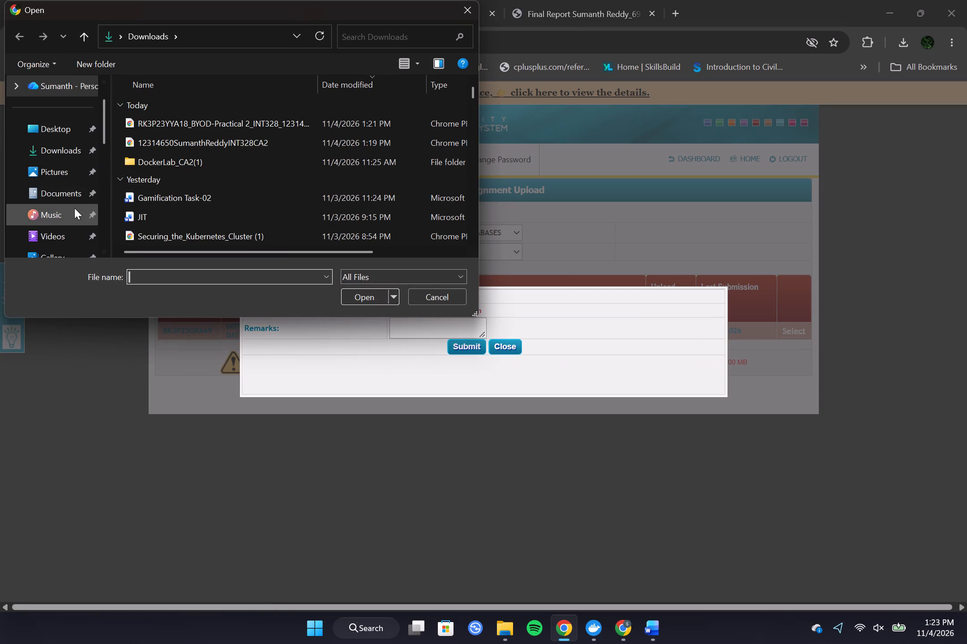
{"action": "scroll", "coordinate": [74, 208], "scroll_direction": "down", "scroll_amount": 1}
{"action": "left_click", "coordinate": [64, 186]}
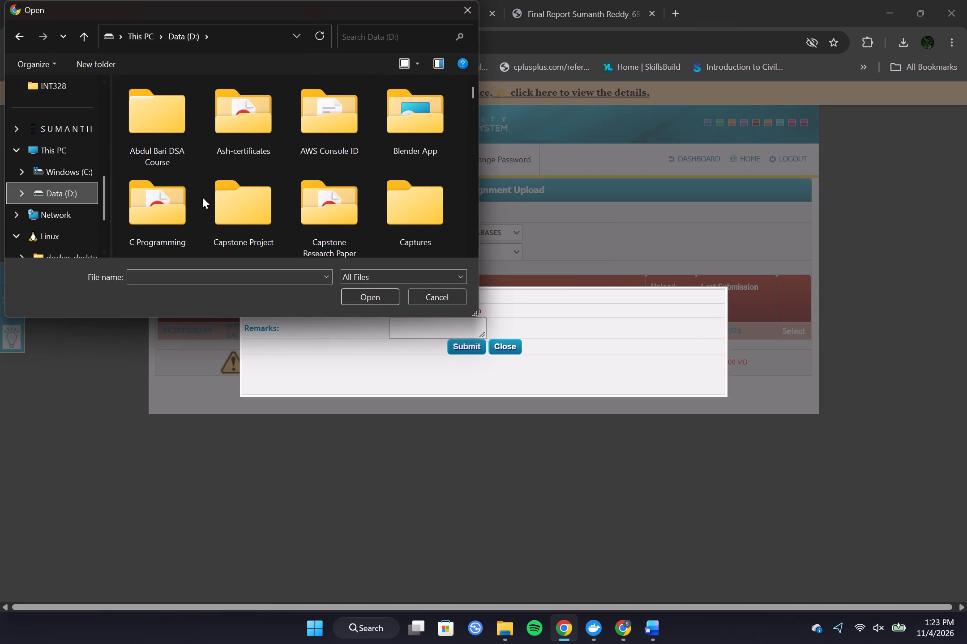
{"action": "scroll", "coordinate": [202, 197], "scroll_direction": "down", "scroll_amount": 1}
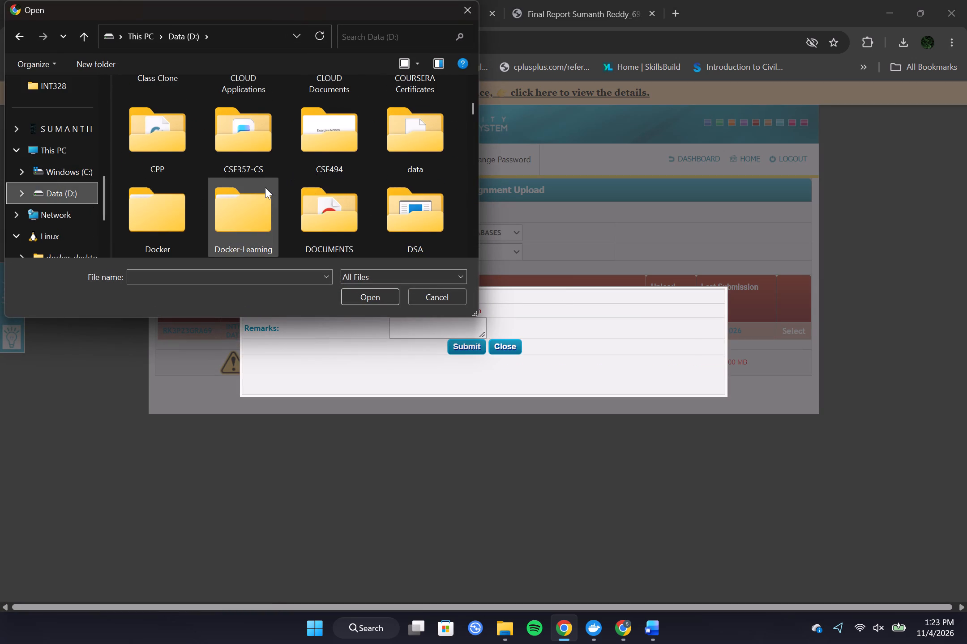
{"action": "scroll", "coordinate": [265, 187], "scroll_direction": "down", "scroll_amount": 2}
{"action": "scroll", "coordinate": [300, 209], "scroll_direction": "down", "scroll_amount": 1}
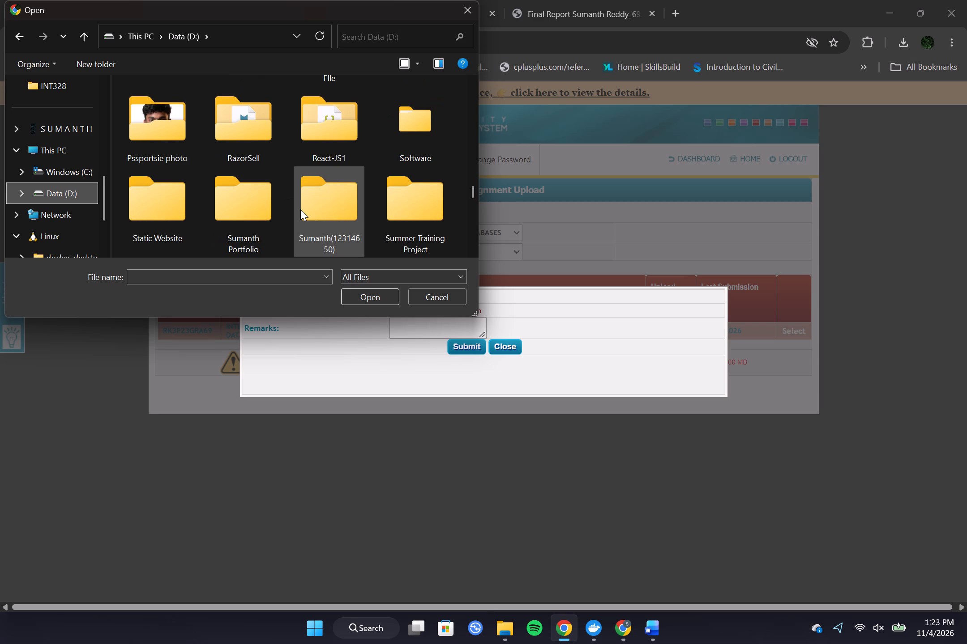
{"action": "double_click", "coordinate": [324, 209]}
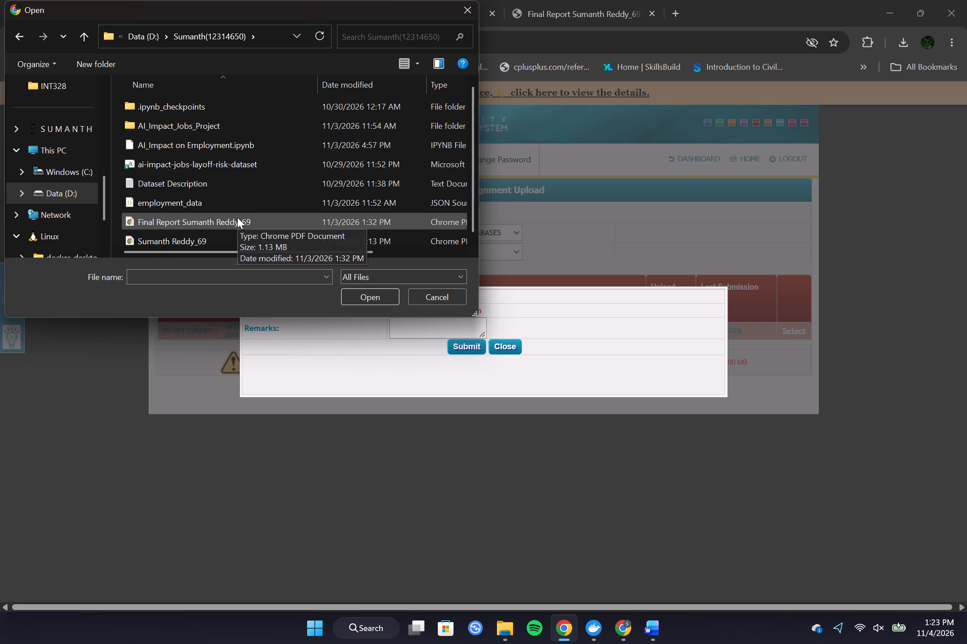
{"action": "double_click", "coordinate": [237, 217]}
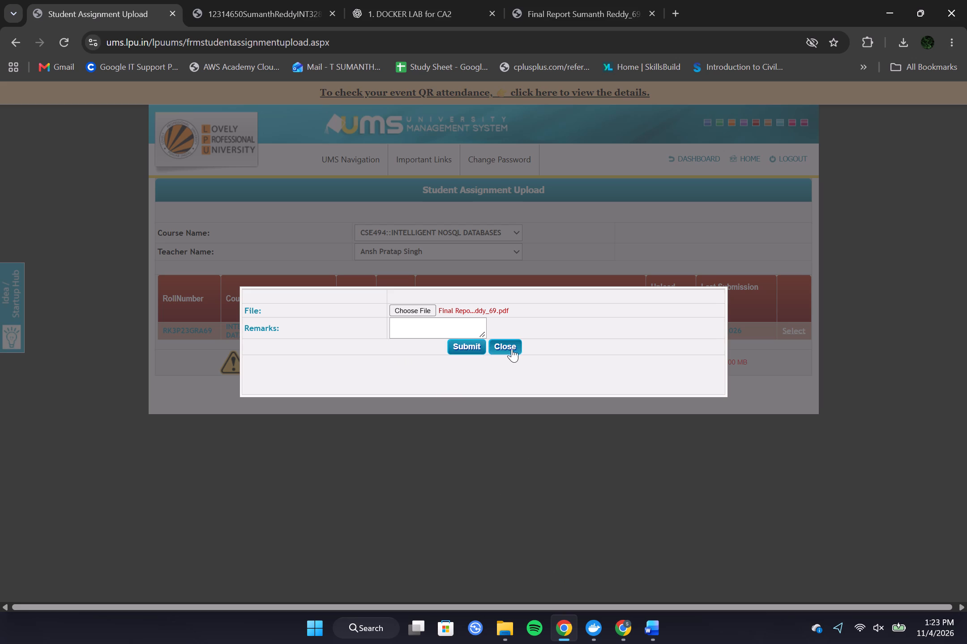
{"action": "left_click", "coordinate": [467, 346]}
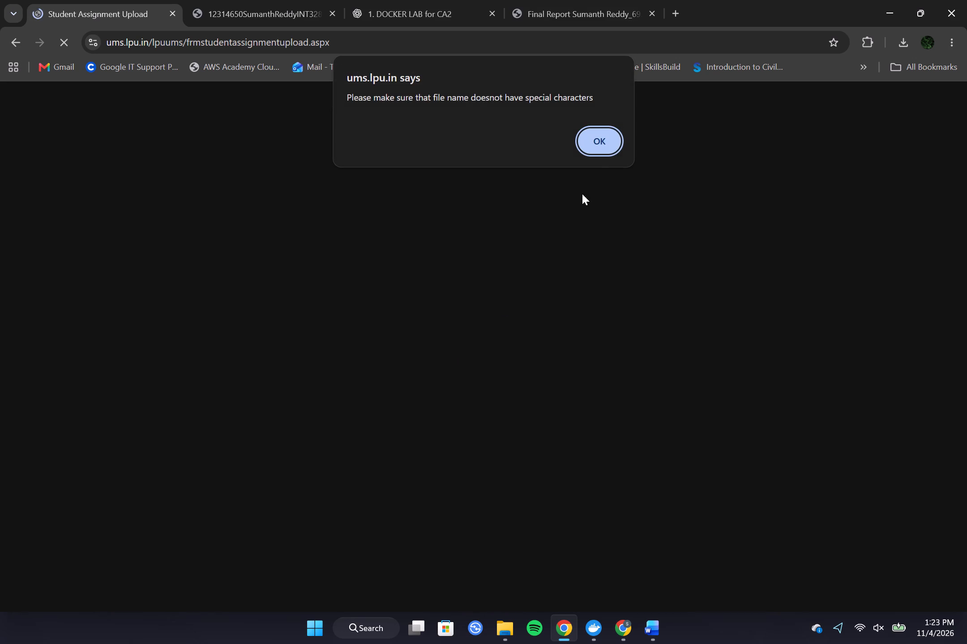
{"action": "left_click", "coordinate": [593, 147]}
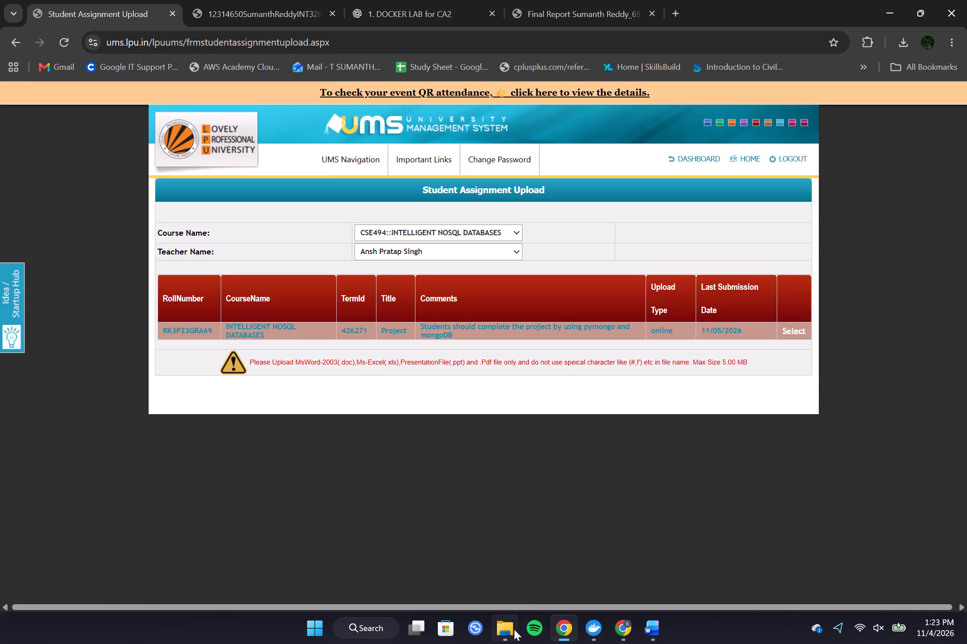
In File Explorer, rename the Final Report PDF by removing the underscore before 69, keeping the rest of the name.
{"action": "left_click", "coordinate": [514, 629]}
{"action": "right_click", "coordinate": [229, 237]}
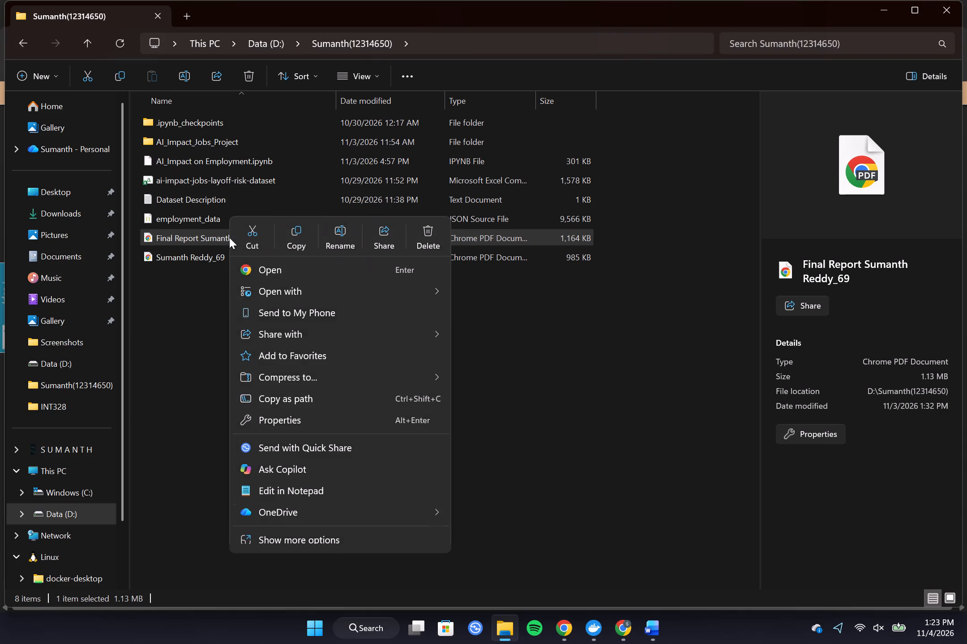
{"action": "left_click", "coordinate": [342, 246]}
{"action": "left_click", "coordinate": [260, 240]}
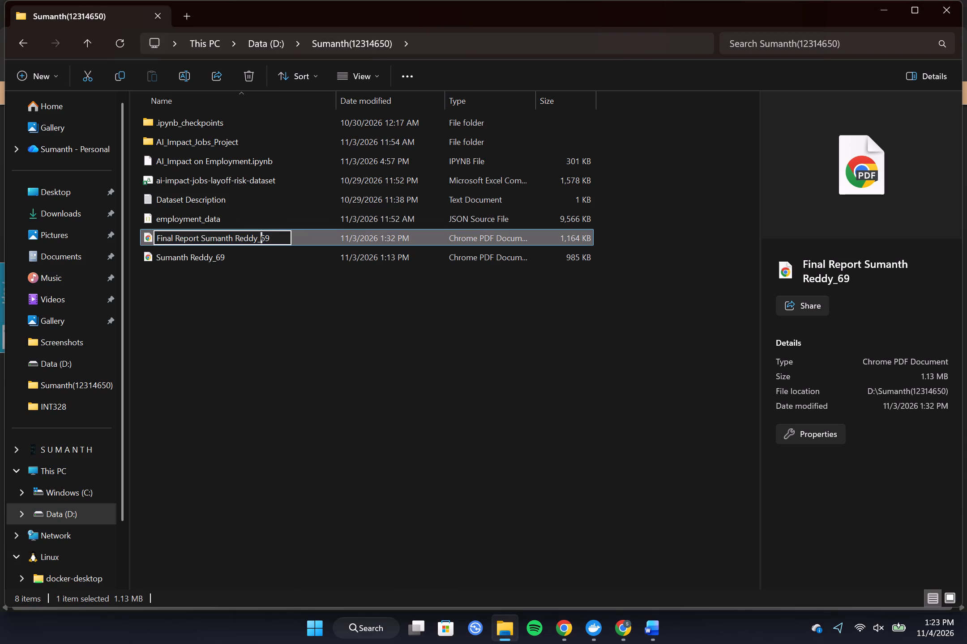
{"action": "key", "text": "BackSpace"}
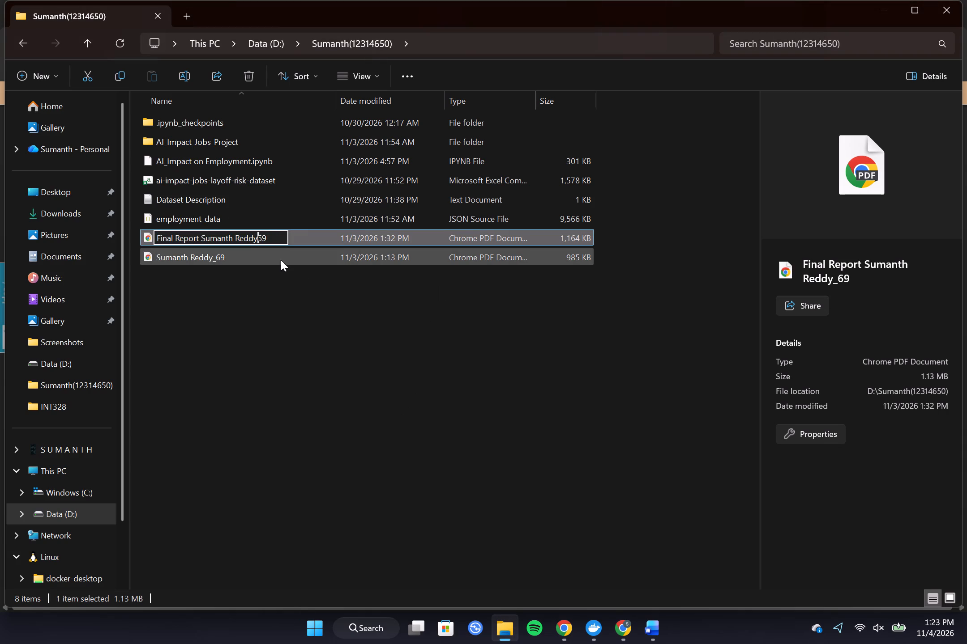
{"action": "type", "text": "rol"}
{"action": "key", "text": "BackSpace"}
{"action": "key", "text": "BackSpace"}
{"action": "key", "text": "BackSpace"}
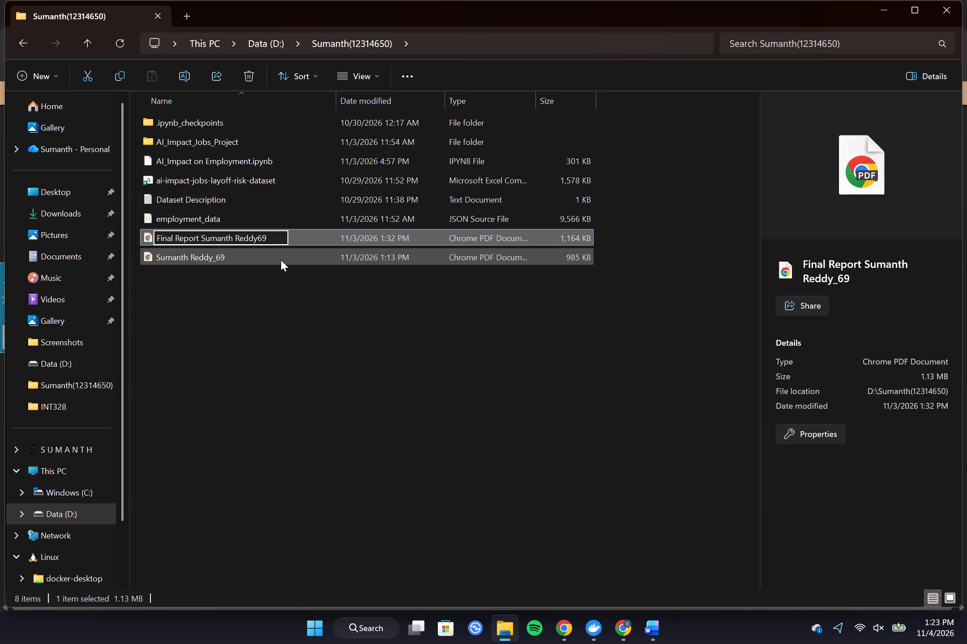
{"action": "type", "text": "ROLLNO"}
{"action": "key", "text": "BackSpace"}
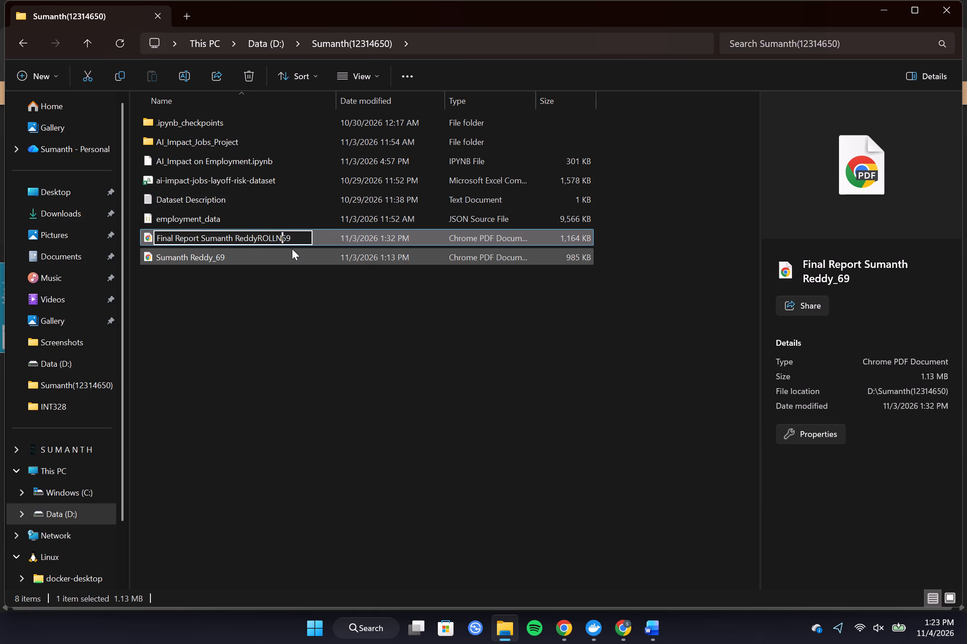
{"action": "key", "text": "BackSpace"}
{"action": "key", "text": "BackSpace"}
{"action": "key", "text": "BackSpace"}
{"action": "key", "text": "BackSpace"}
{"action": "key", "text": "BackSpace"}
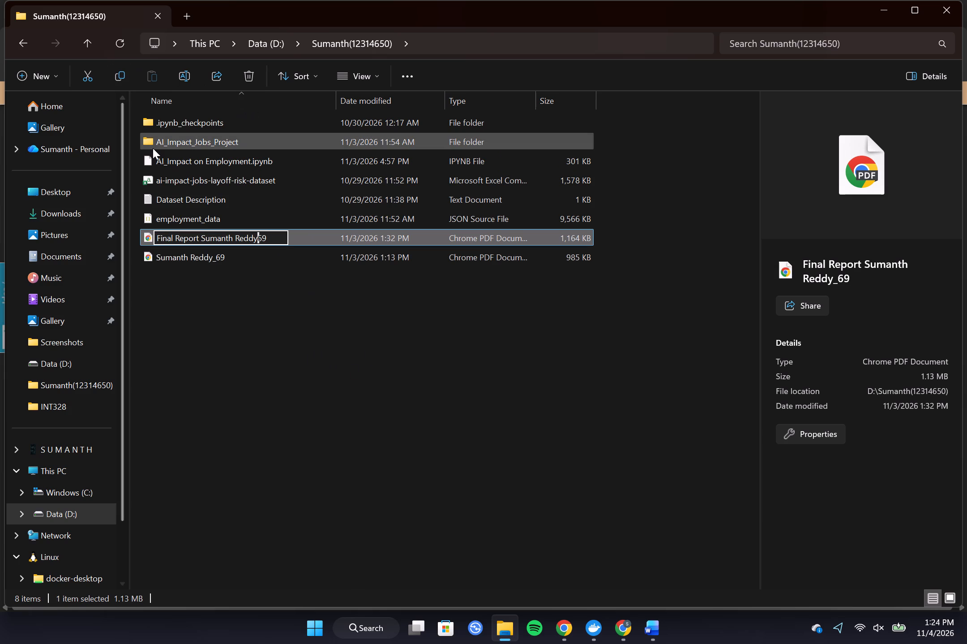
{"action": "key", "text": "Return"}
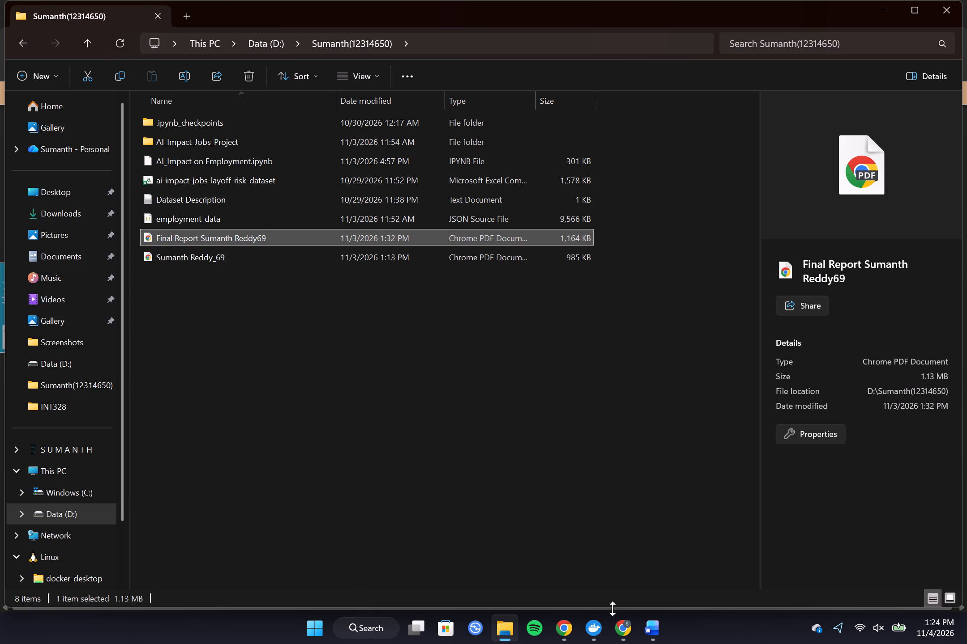
Switch to Chrome and submit the renamed Final Report PDF for the CSE494 Project assignment, leaving the remarks empty.
{"action": "left_click", "coordinate": [567, 631]}
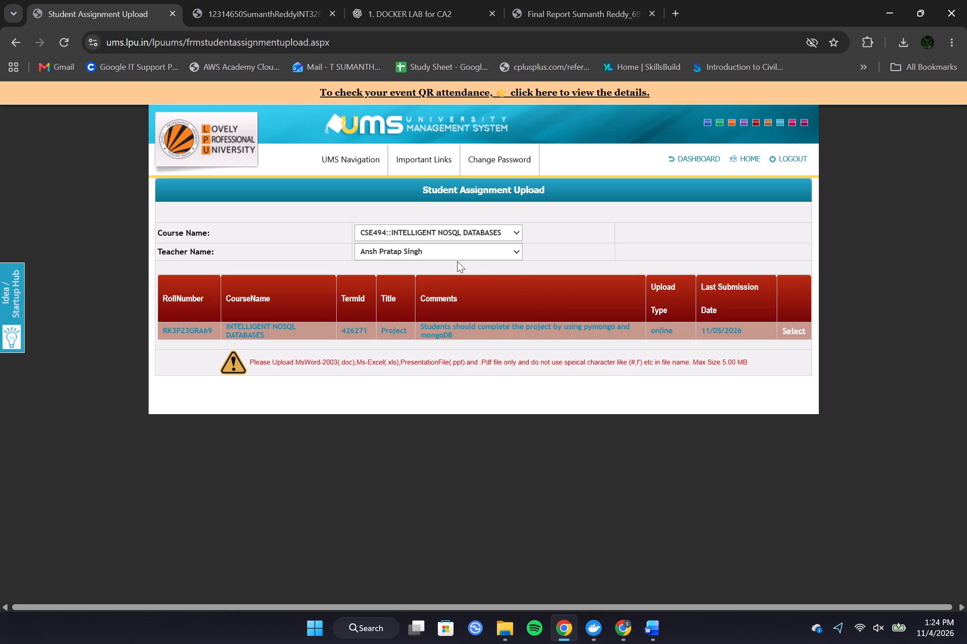
{"action": "left_click", "coordinate": [789, 326]}
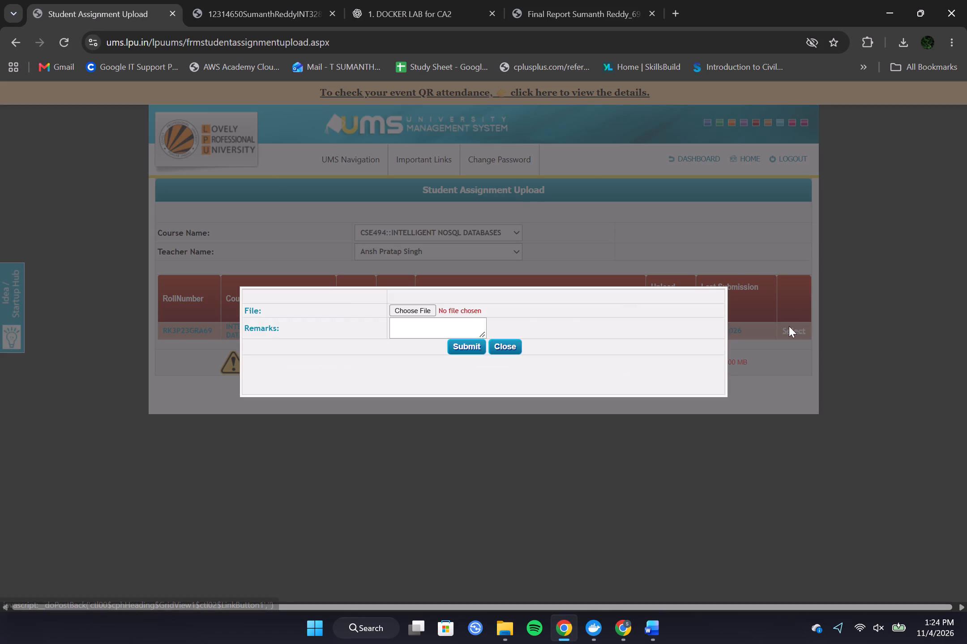
{"action": "left_click", "coordinate": [424, 309]}
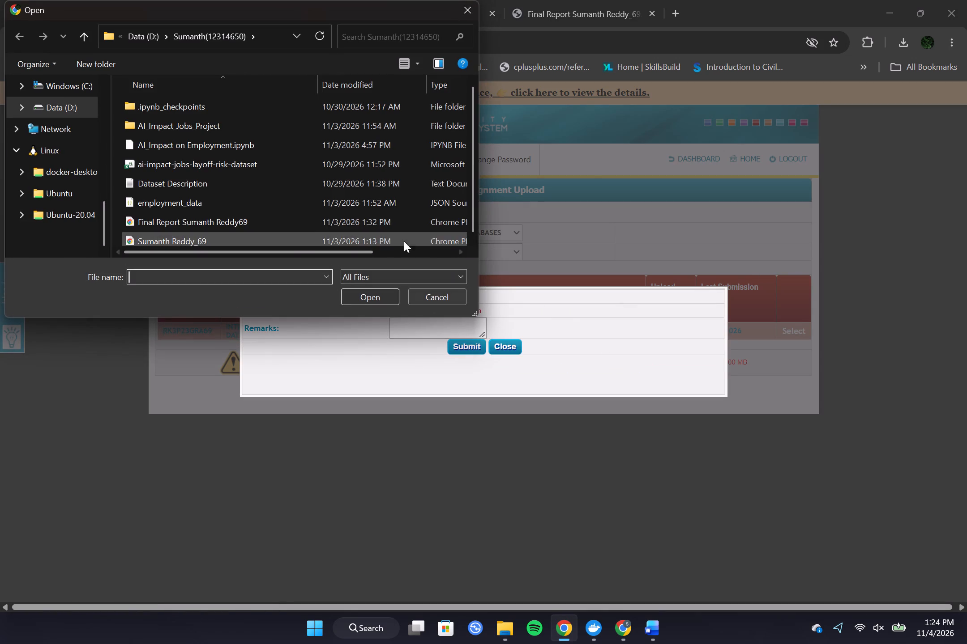
{"action": "double_click", "coordinate": [254, 215]}
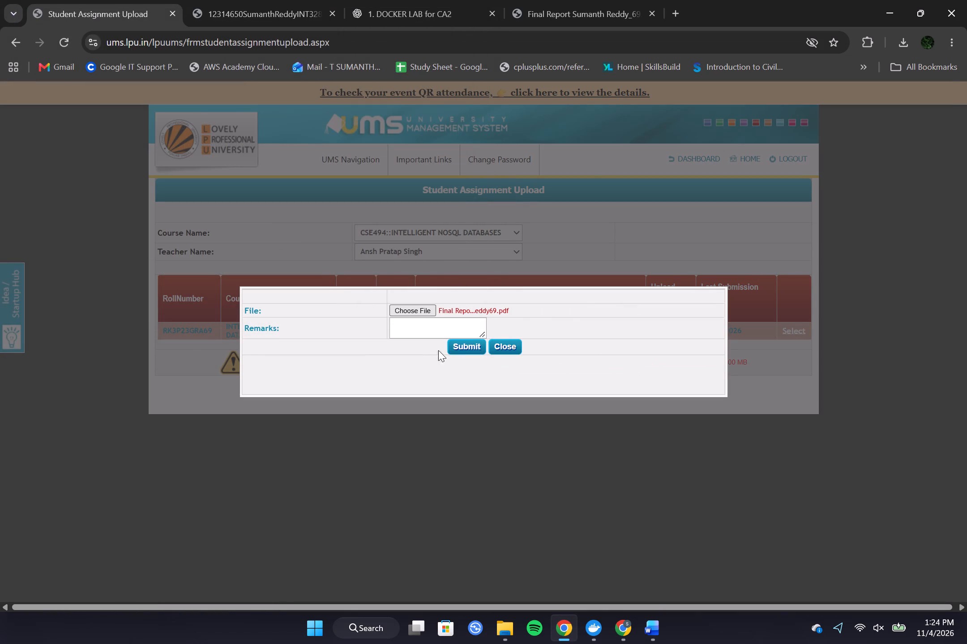
{"action": "left_click", "coordinate": [461, 341]}
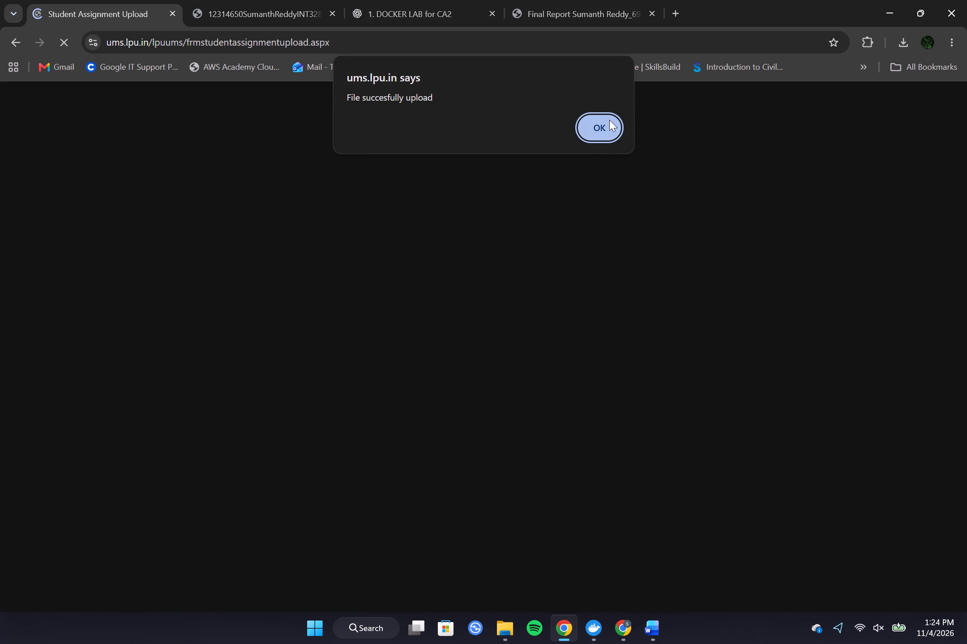
{"action": "left_click", "coordinate": [609, 120]}
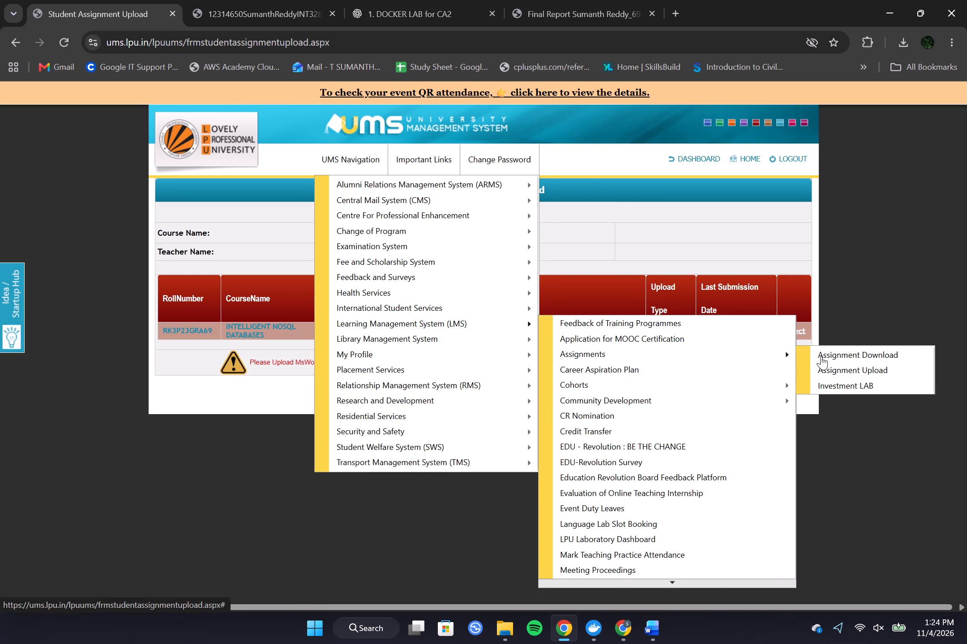
Open the portal's Assignment Download page and view the CSE494 details to check the Project entry's student file upload.
{"action": "left_click", "coordinate": [823, 360]}
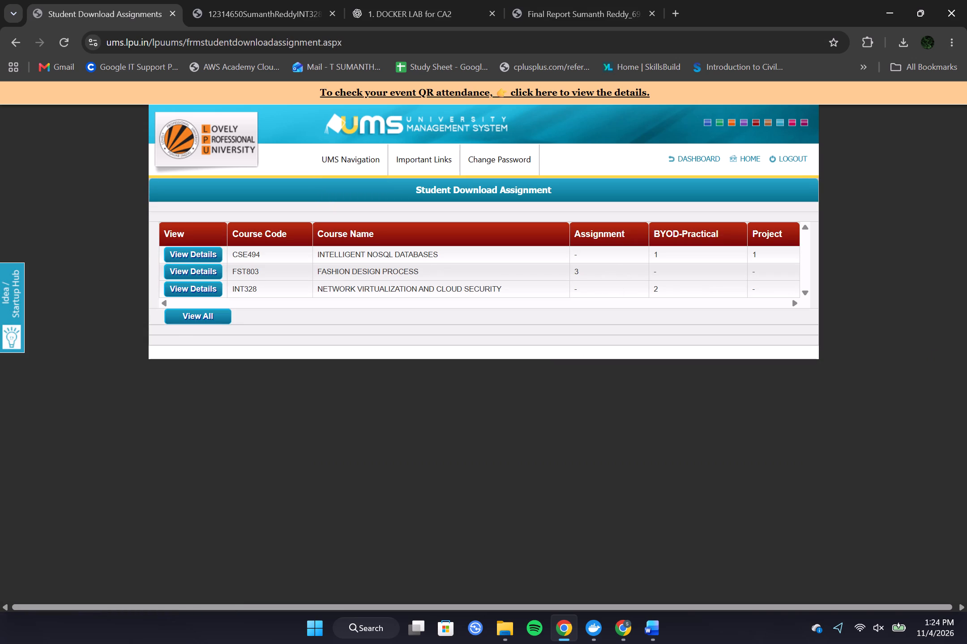
{"action": "left_click", "coordinate": [202, 250]}
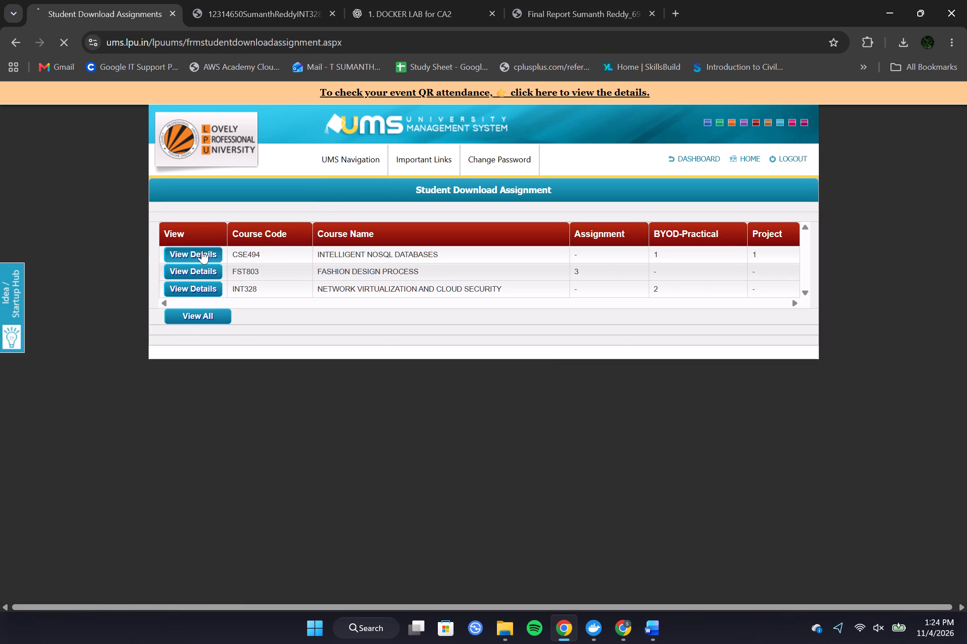
{"action": "scroll", "coordinate": [292, 438], "scroll_direction": "down", "scroll_amount": 1}
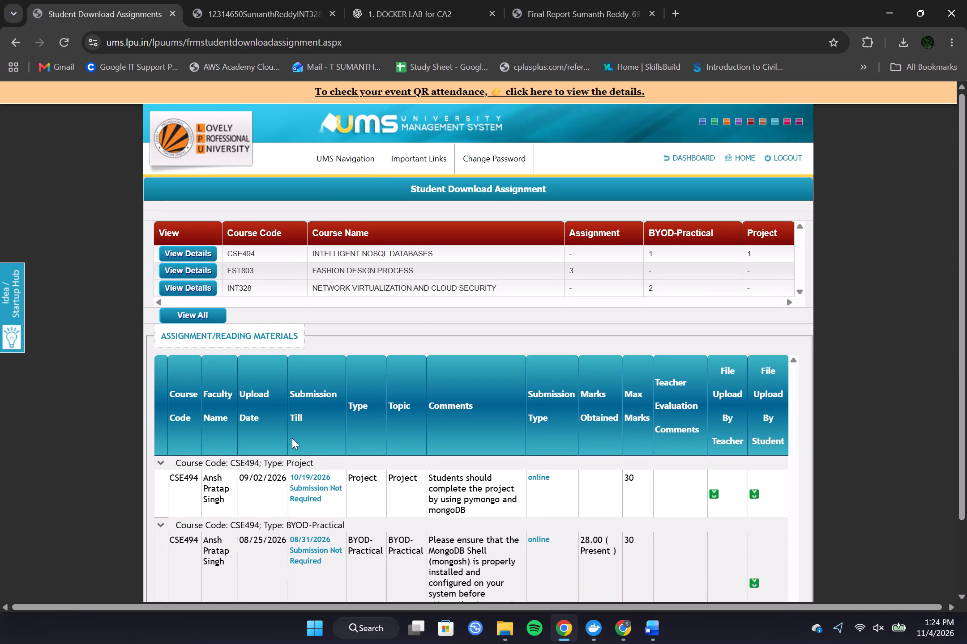
{"action": "scroll", "coordinate": [292, 438], "scroll_direction": "down", "scroll_amount": 1}
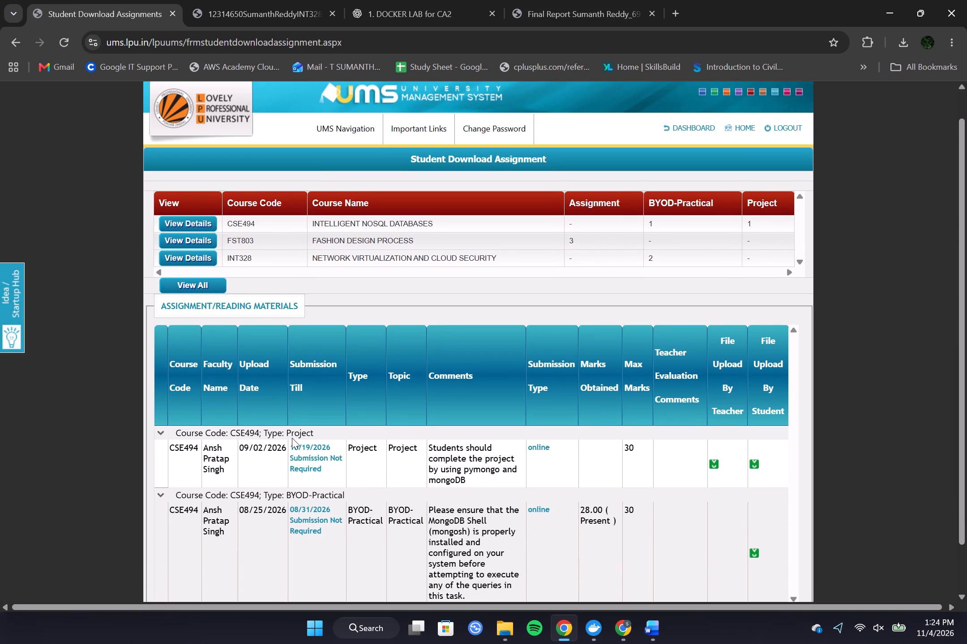
{"action": "scroll", "coordinate": [292, 438], "scroll_direction": "down", "scroll_amount": 1}
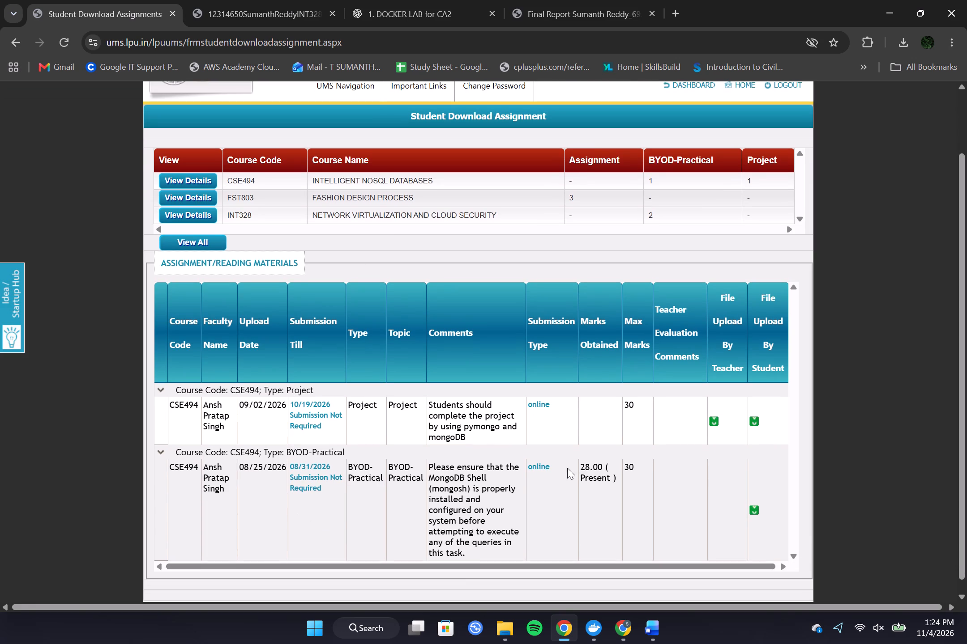